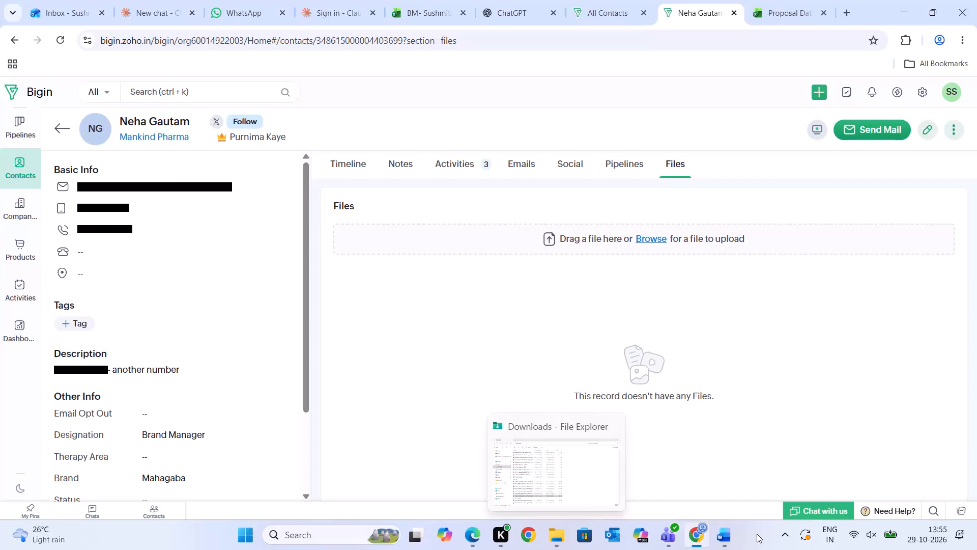
Close the open CLIRNET_Certification and CLIRNET_Mahagaba_MNT_Brand_Opportunity (2) Word documents.
{"action": "left_click", "coordinate": [722, 541]}
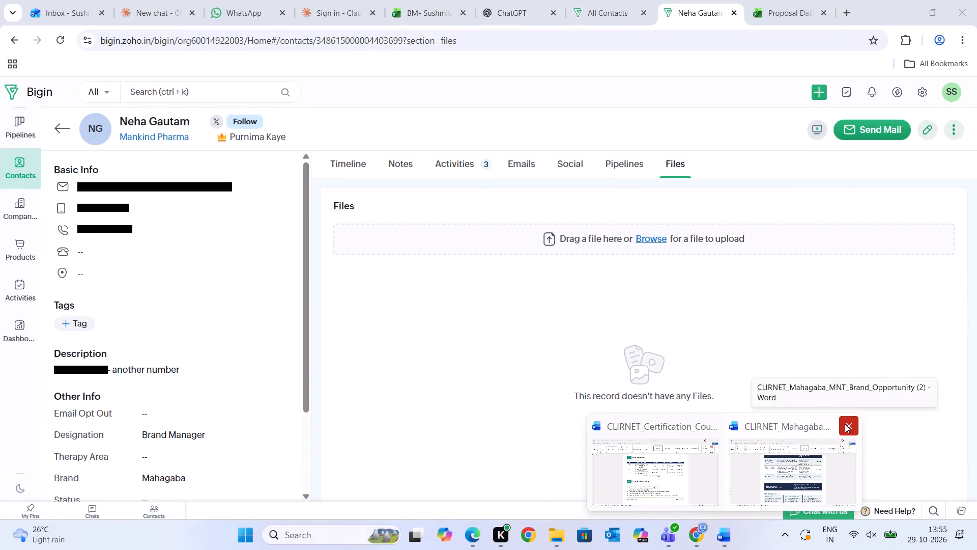
{"action": "left_click", "coordinate": [845, 424]}
{"action": "left_click", "coordinate": [782, 426]}
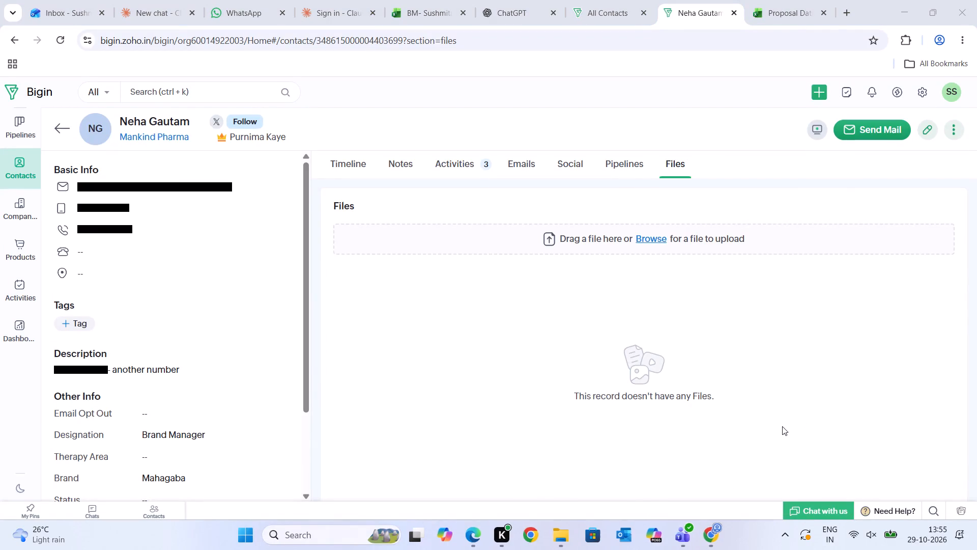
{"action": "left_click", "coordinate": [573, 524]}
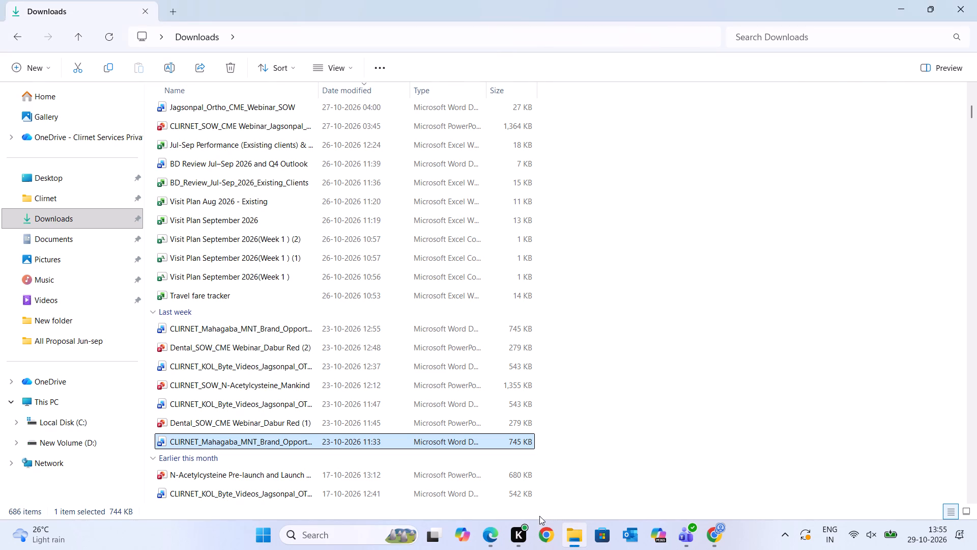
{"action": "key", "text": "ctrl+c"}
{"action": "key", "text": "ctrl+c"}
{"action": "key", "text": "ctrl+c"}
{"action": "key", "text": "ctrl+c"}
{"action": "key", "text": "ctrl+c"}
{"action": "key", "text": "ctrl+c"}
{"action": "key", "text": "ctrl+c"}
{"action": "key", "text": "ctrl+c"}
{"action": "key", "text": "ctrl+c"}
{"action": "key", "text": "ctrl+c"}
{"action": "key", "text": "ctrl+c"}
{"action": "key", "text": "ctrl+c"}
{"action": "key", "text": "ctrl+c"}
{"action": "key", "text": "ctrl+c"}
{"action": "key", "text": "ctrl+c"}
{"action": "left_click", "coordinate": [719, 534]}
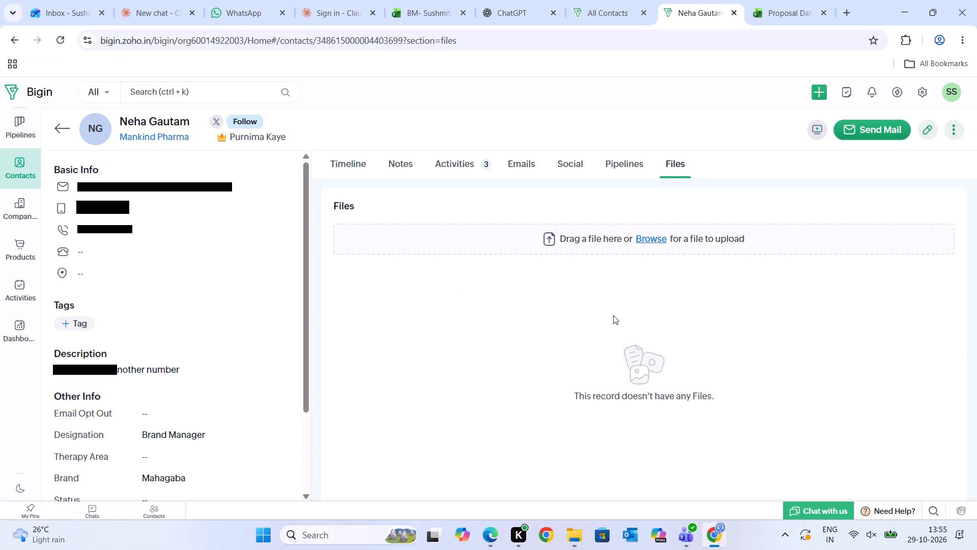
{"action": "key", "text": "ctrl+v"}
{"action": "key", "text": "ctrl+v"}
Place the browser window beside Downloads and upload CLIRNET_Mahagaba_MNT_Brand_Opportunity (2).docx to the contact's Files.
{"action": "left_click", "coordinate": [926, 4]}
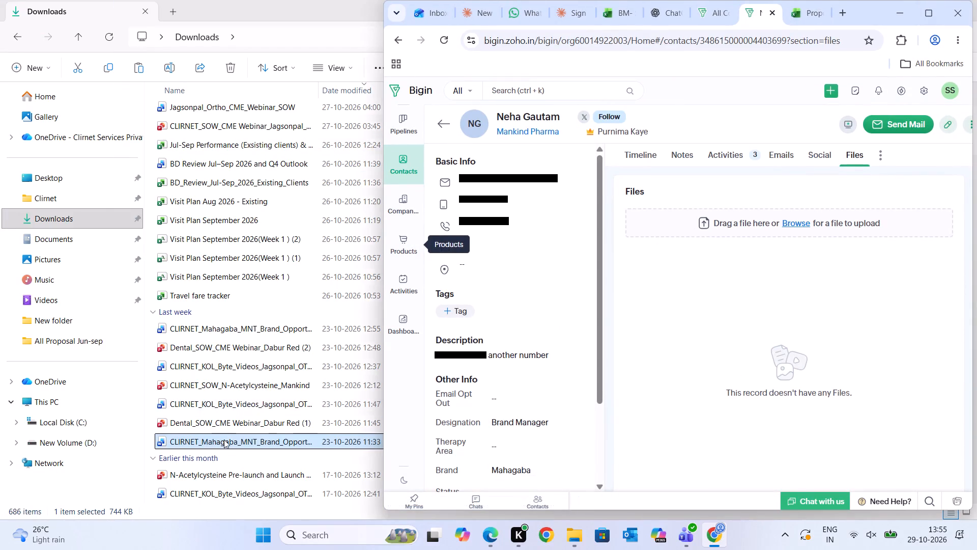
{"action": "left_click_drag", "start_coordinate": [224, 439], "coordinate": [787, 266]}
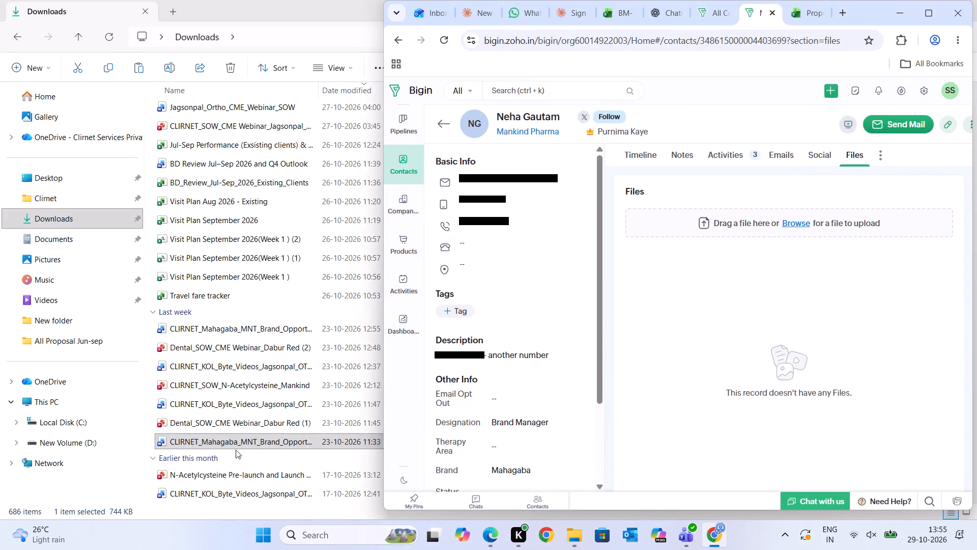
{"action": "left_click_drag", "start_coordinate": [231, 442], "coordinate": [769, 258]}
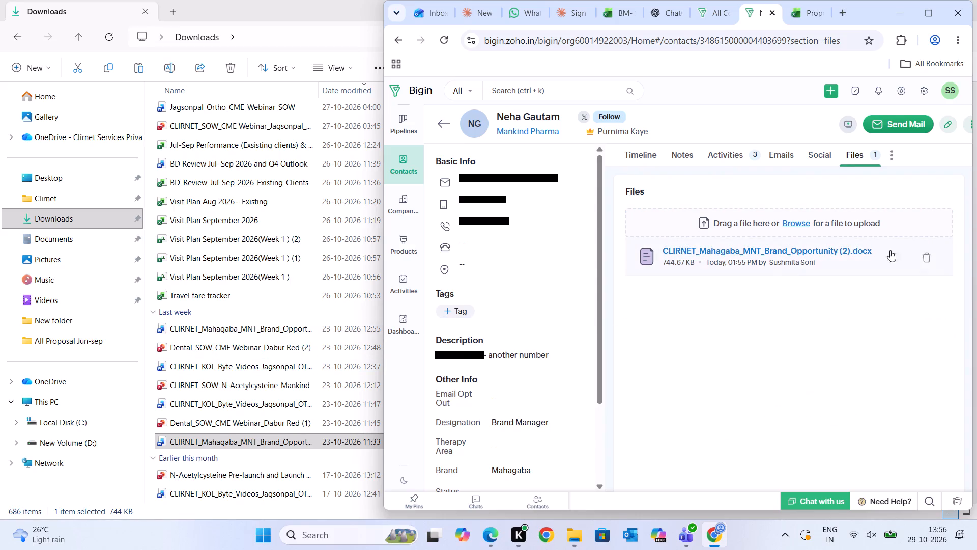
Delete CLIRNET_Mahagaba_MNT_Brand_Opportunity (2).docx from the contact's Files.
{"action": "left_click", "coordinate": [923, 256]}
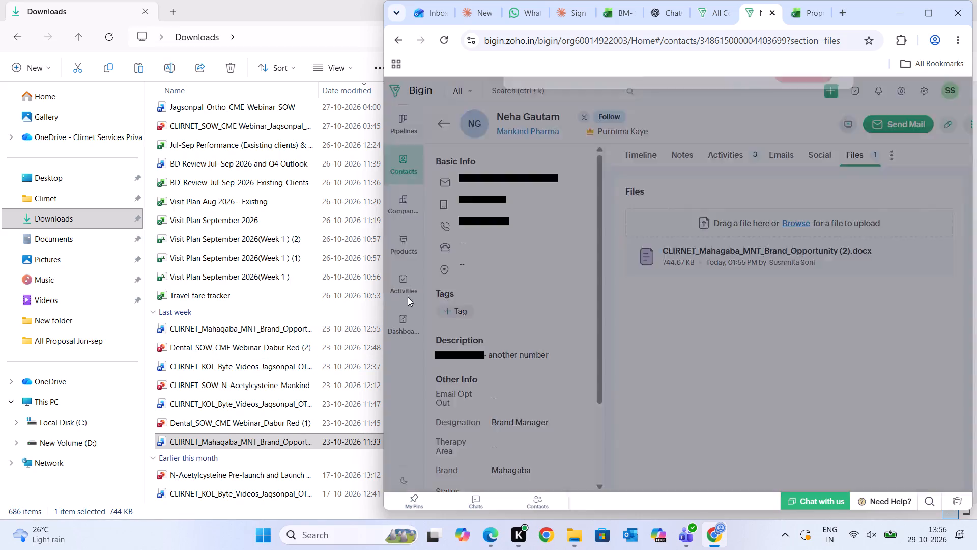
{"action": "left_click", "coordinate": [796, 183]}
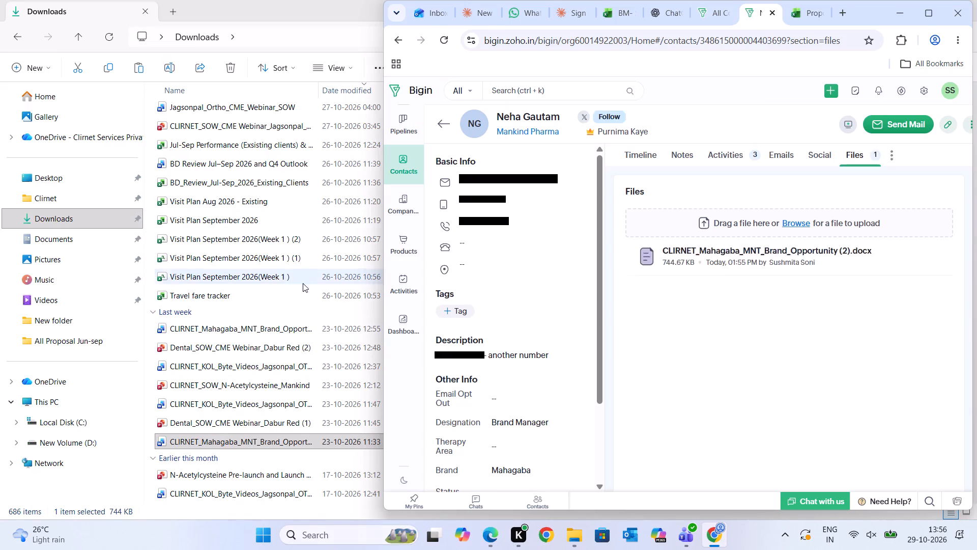
{"action": "left_click", "coordinate": [272, 333]}
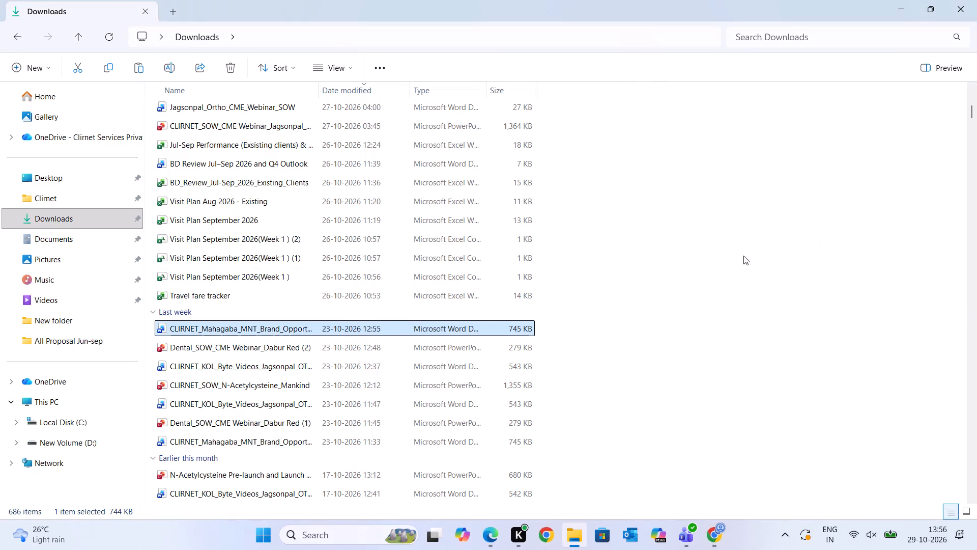
{"action": "left_click", "coordinate": [718, 549]}
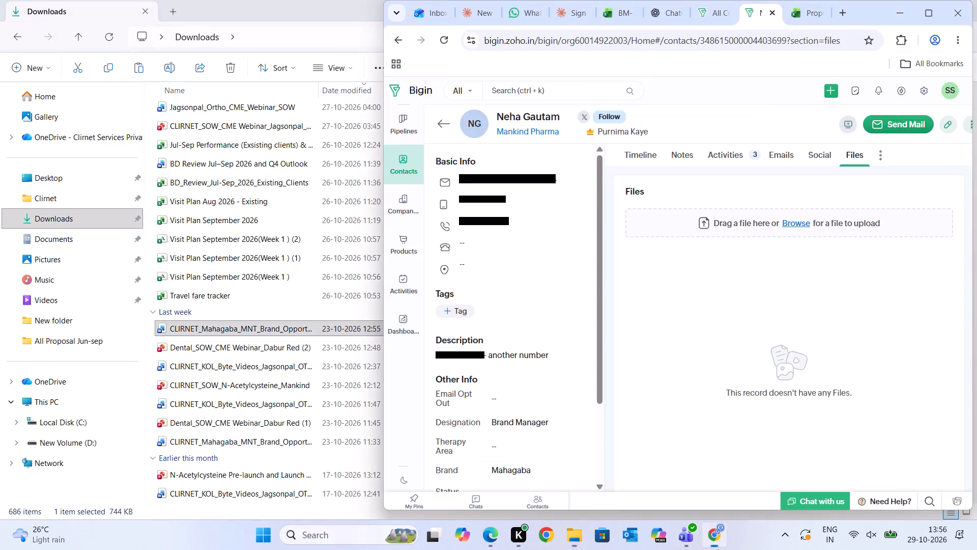
{"action": "left_click", "coordinate": [250, 321]}
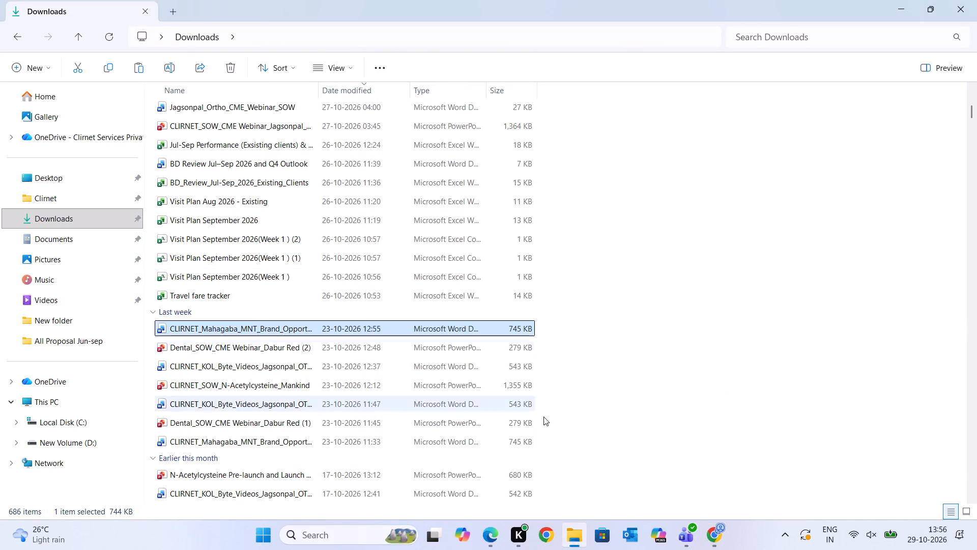
{"action": "left_click", "coordinate": [714, 539]}
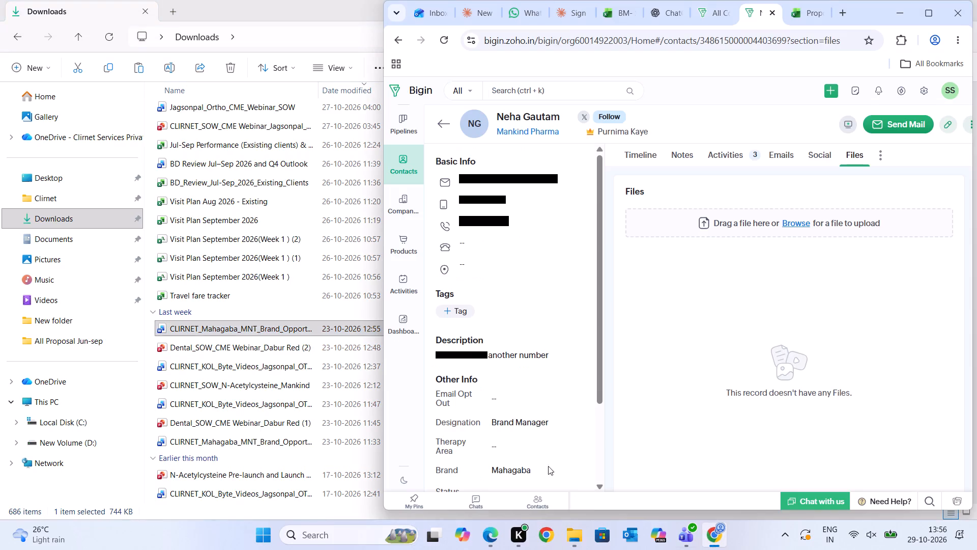
{"action": "left_click_drag", "start_coordinate": [271, 329], "coordinate": [638, 248]}
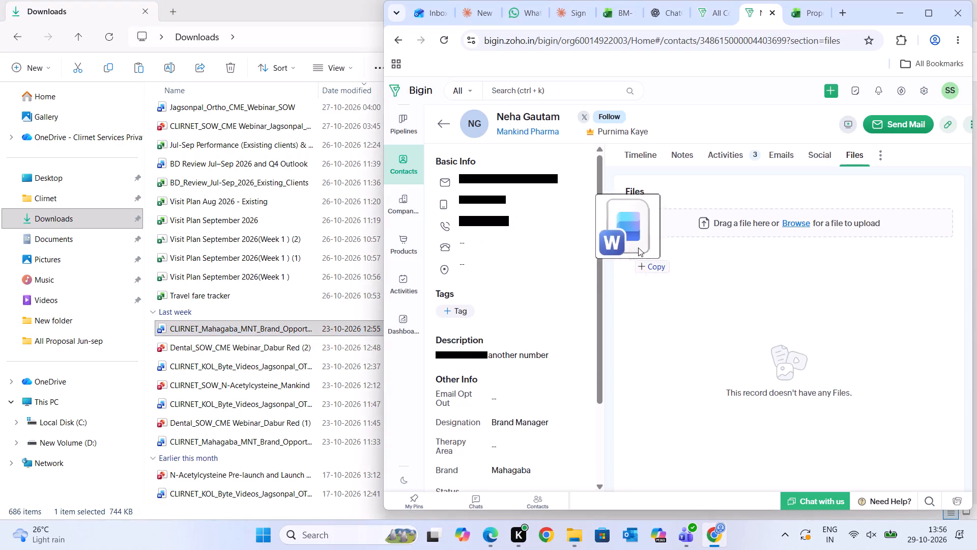
{"action": "left_click_drag", "start_coordinate": [638, 248], "coordinate": [780, 281]}
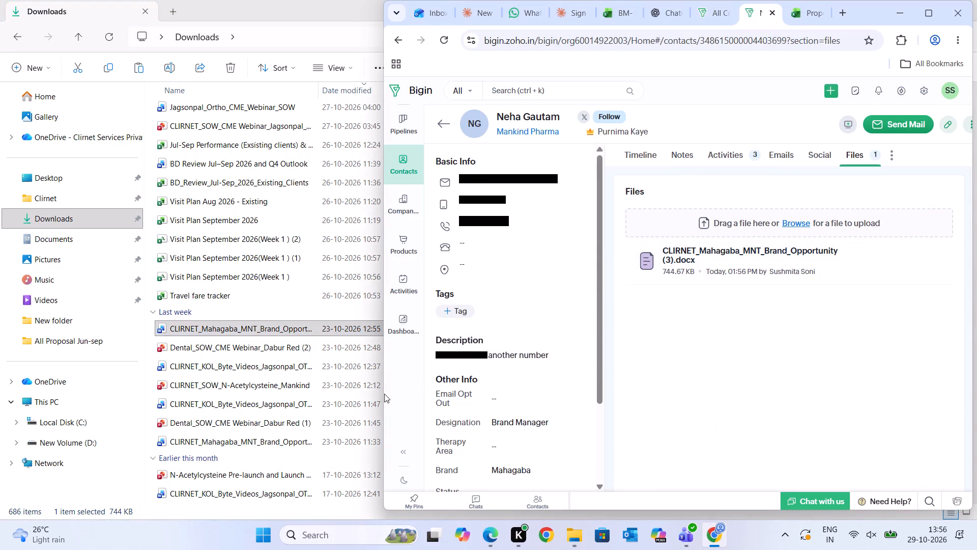
Look through the older files in Downloads for other Mahagaba proposal documents.
{"action": "scroll", "coordinate": [224, 405], "scroll_direction": "down", "scroll_amount": 1}
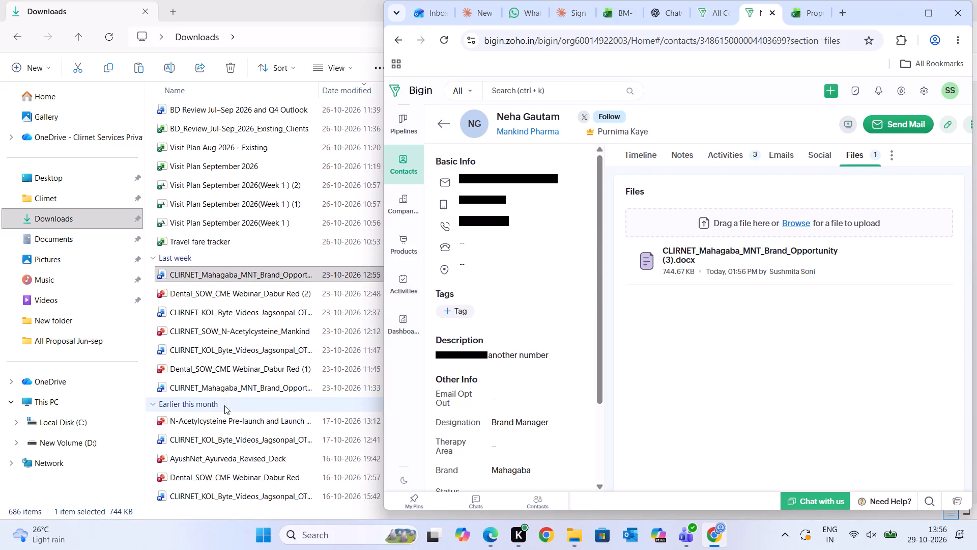
{"action": "scroll", "coordinate": [224, 405], "scroll_direction": "down", "scroll_amount": 3}
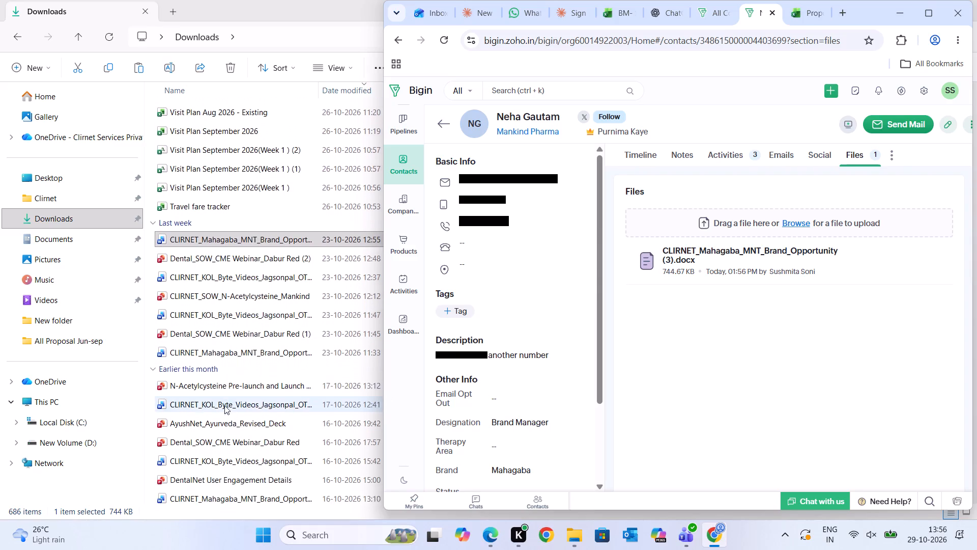
{"action": "scroll", "coordinate": [224, 405], "scroll_direction": "down", "scroll_amount": 2}
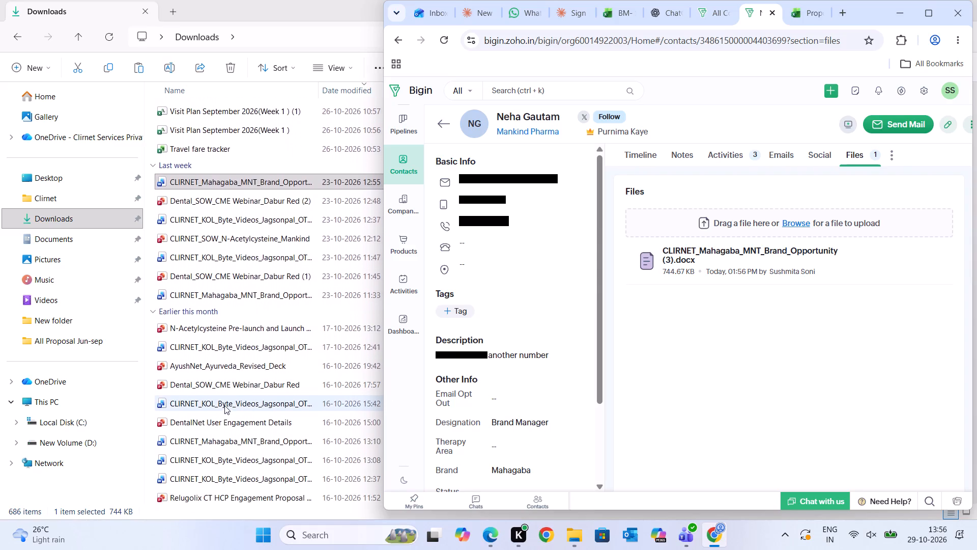
{"action": "scroll", "coordinate": [224, 405], "scroll_direction": "down", "scroll_amount": 1}
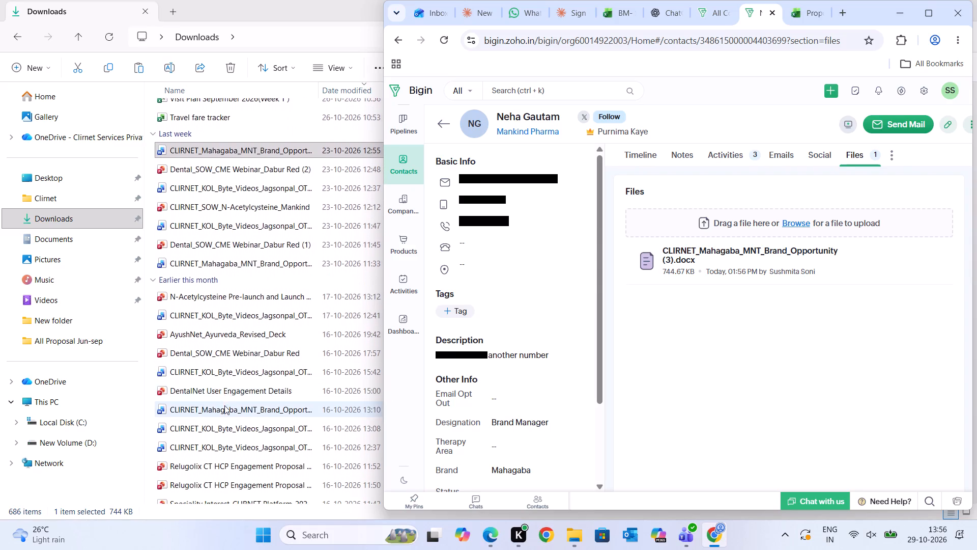
{"action": "scroll", "coordinate": [224, 405], "scroll_direction": "down", "scroll_amount": 5}
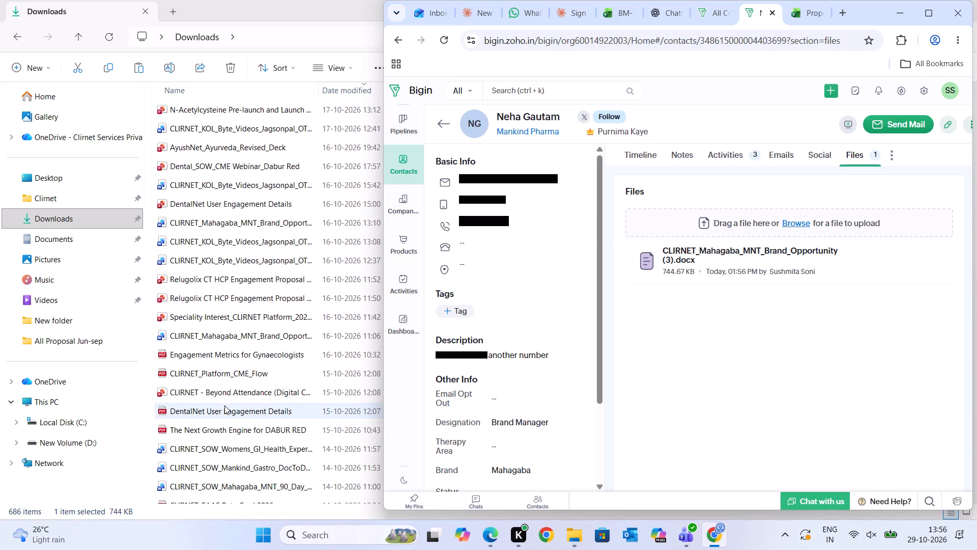
{"action": "scroll", "coordinate": [224, 405], "scroll_direction": "down", "scroll_amount": 3}
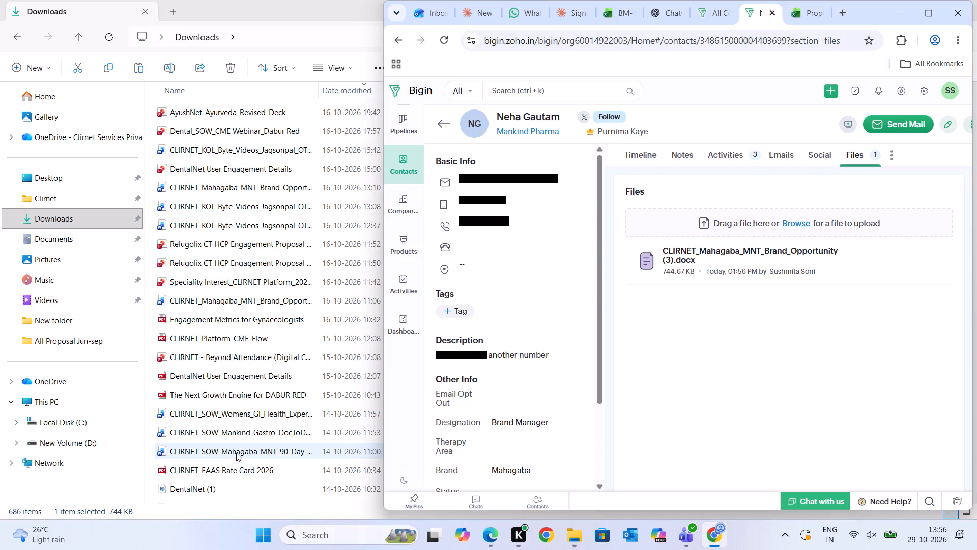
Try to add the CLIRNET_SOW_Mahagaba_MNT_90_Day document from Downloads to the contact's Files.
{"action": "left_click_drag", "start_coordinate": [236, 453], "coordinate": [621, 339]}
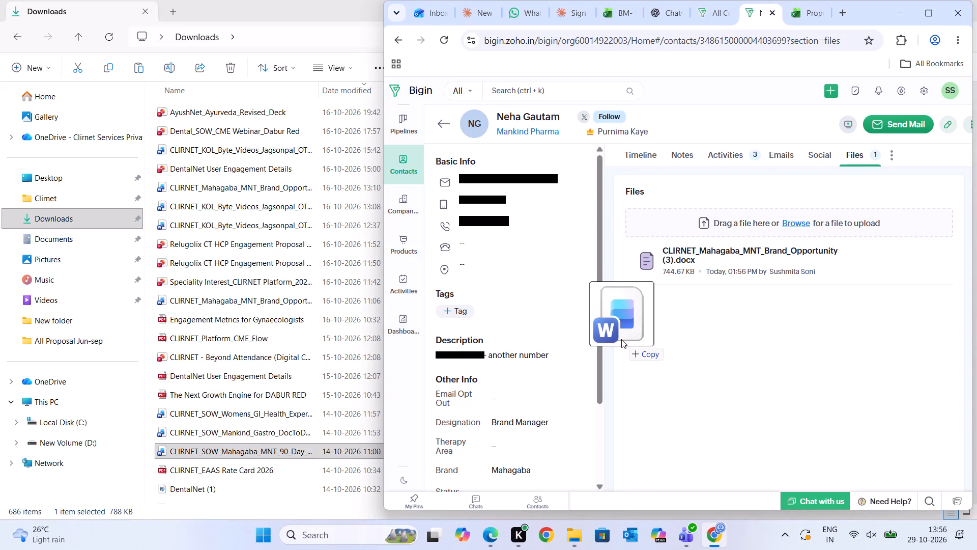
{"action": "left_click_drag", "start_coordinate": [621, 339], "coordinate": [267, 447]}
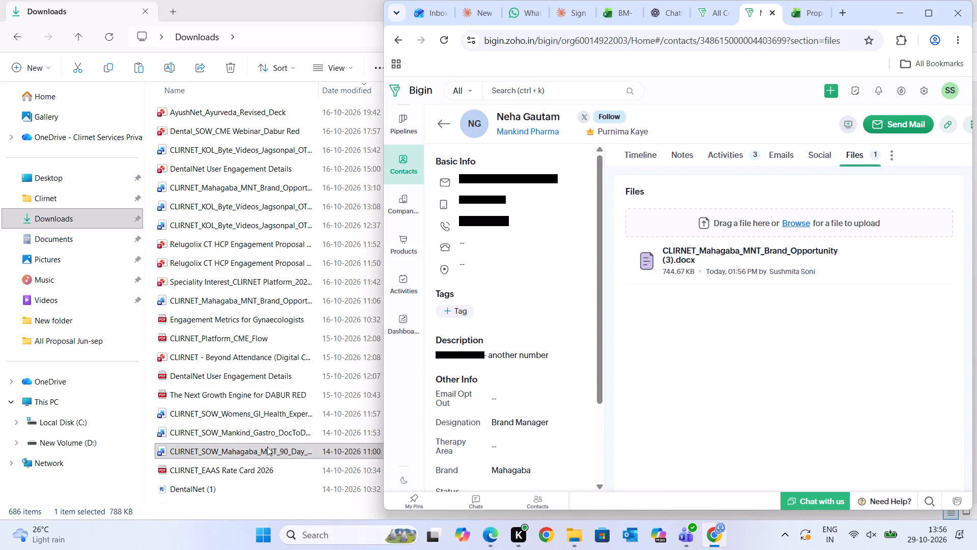
Look further through the older files in Downloads for Mahagaba documents and select the CLIRNET_KOL_Case_Series_Mahagaba document.
{"action": "scroll", "coordinate": [267, 447], "scroll_direction": "down", "scroll_amount": 2}
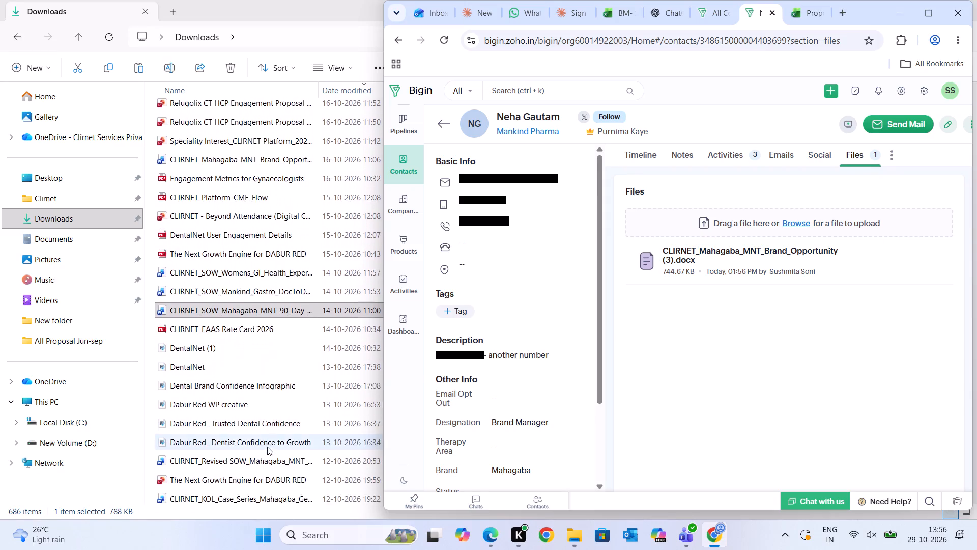
{"action": "scroll", "coordinate": [267, 447], "scroll_direction": "down", "scroll_amount": 1}
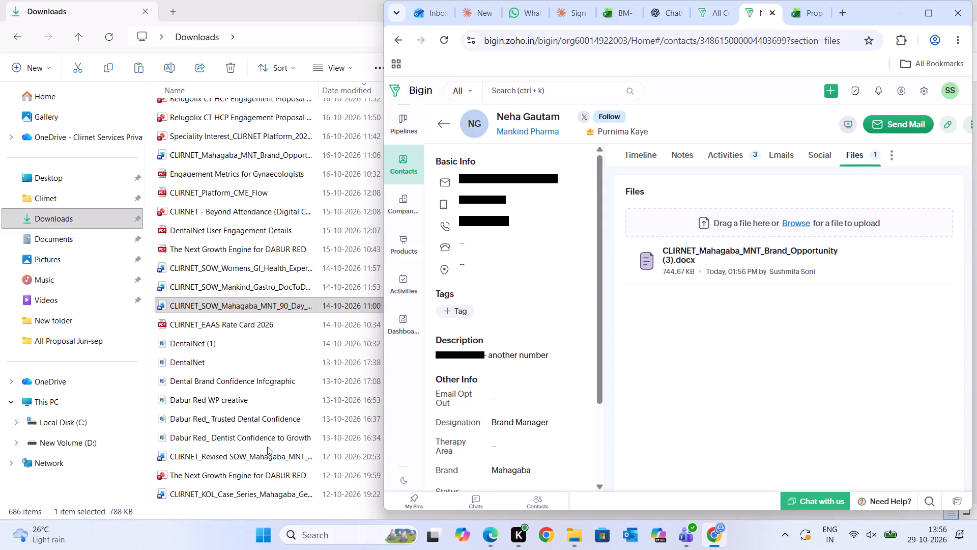
{"action": "scroll", "coordinate": [267, 447], "scroll_direction": "down", "scroll_amount": 1}
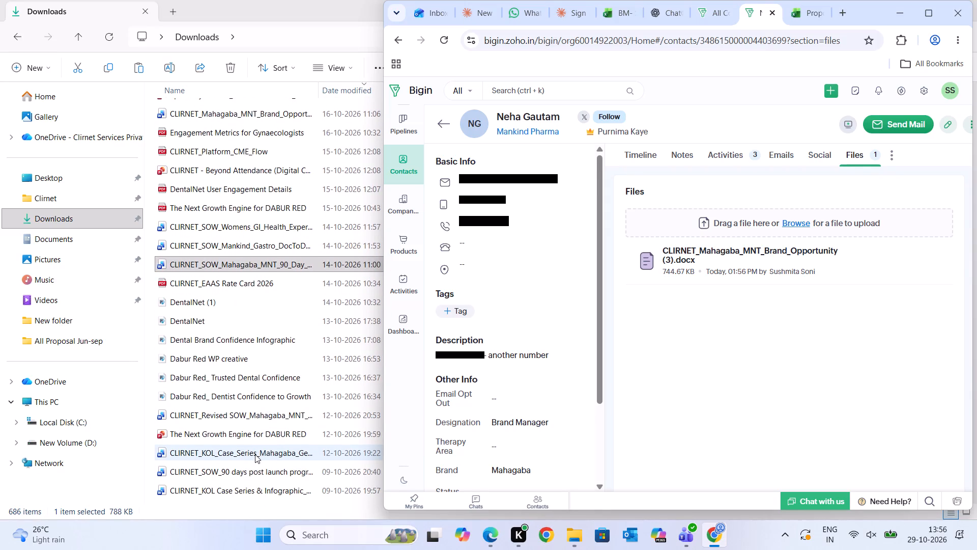
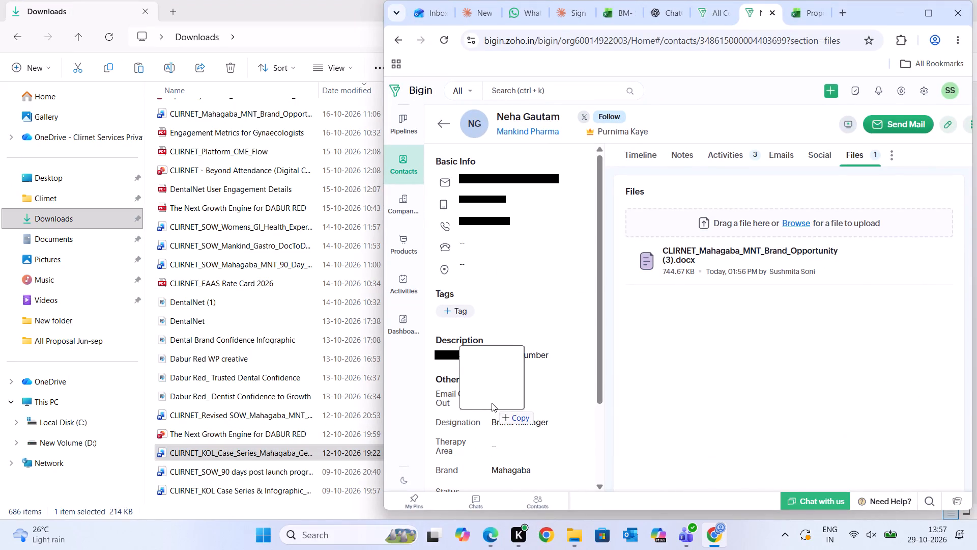
Upload the CLIRNET_KOL_Case_Series_Mahagaba document dated 12-10-2026 from Downloads to the Mankind Pharma contact's Files.
{"action": "left_click_drag", "start_coordinate": [492, 403], "coordinate": [775, 279]}
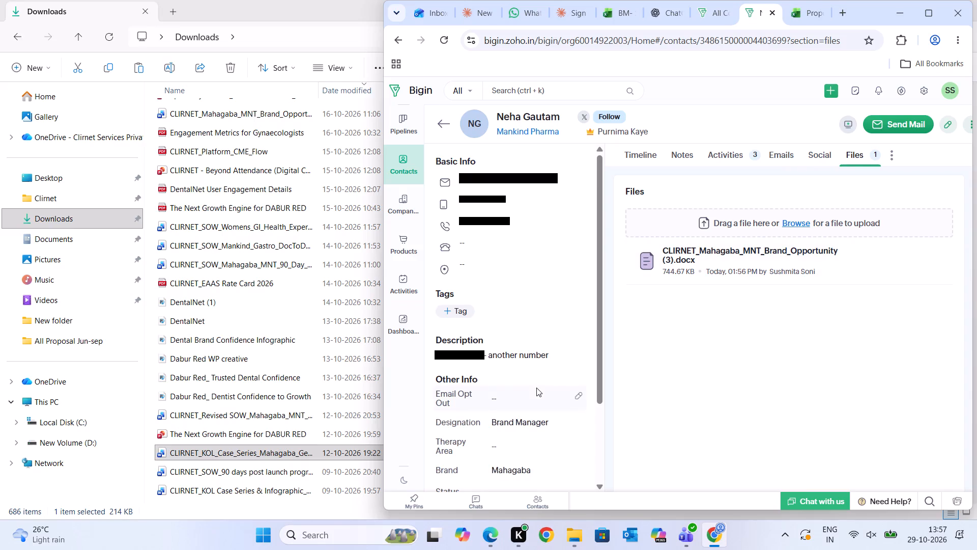
{"action": "left_click_drag", "start_coordinate": [276, 450], "coordinate": [719, 245]}
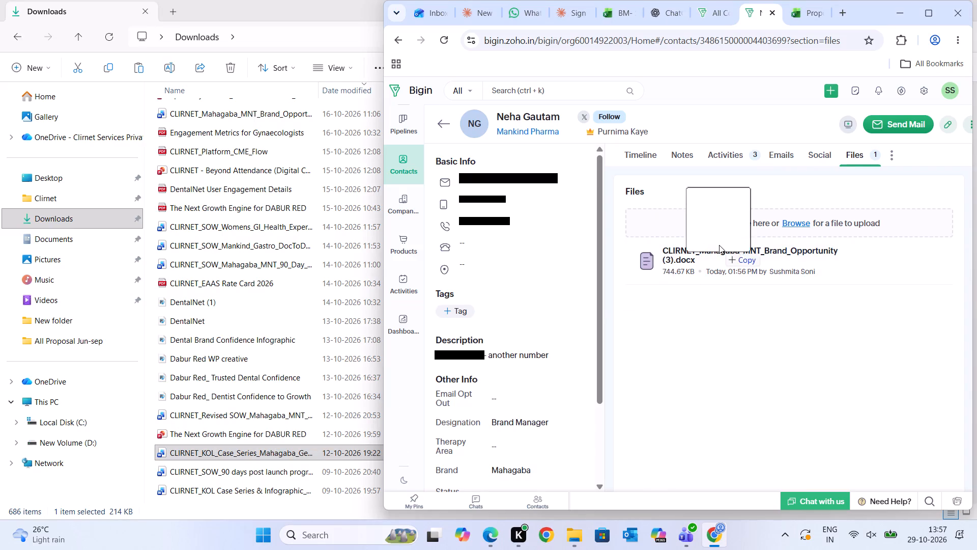
Upload CLIRNET_KOL_Case_Series_Mahagaba_Gel_SOW_Revised.docx from Downloads to the contact's Files and restore the browser to full size.
{"action": "left_click_drag", "start_coordinate": [719, 245], "coordinate": [721, 246]}
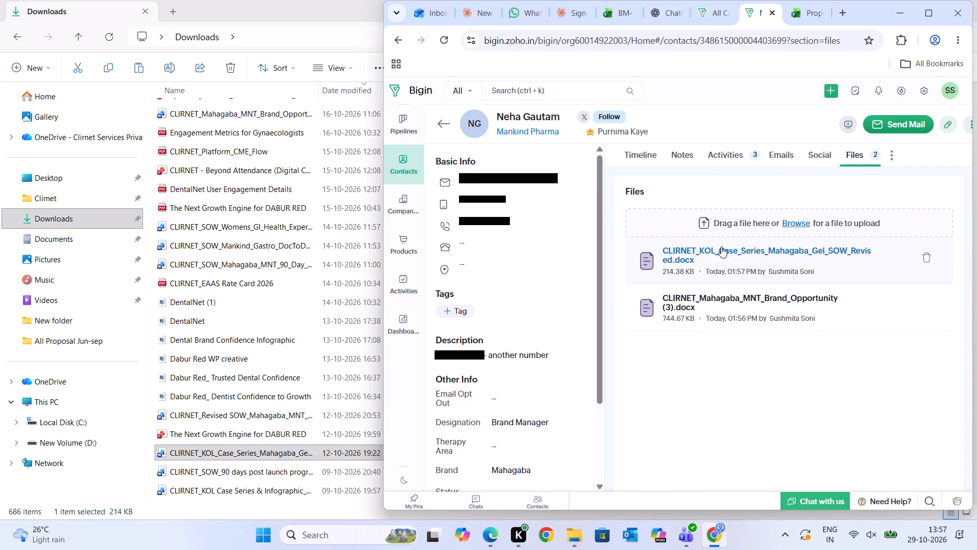
{"action": "left_click", "coordinate": [935, 9]}
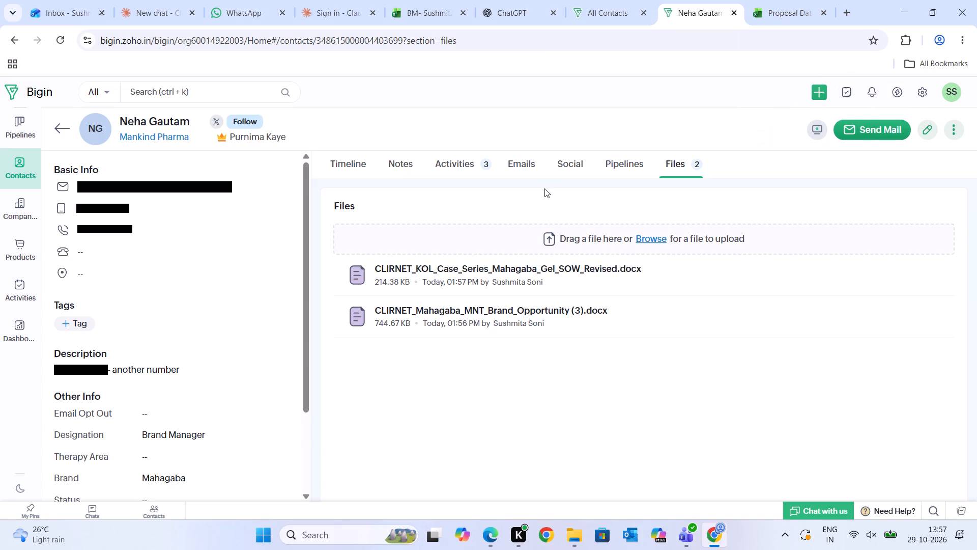
Start a new deal for the contact and name it "KOL Case Series & Infographic", following the Mahagaba Gel row in Proposal Data.
{"action": "left_click", "coordinate": [641, 163]}
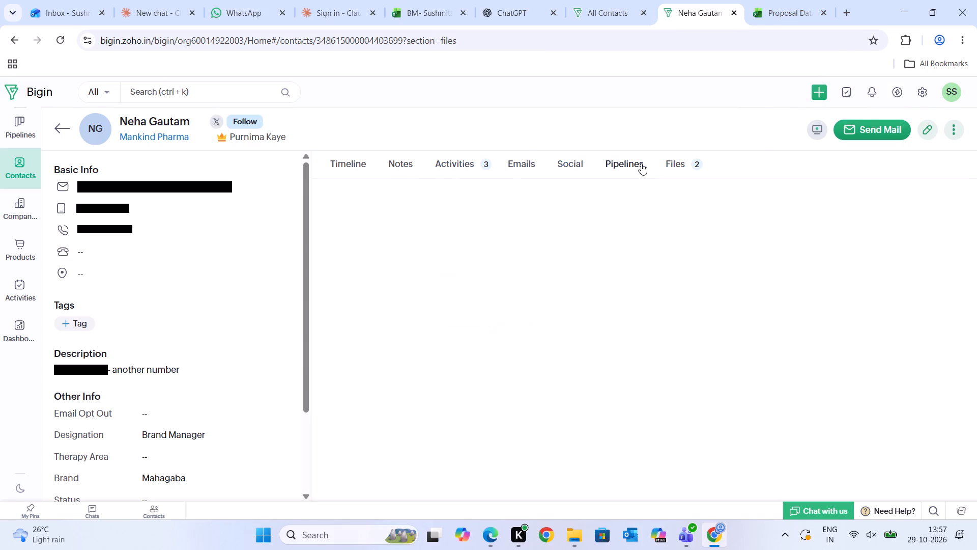
{"action": "left_click", "coordinate": [928, 237]}
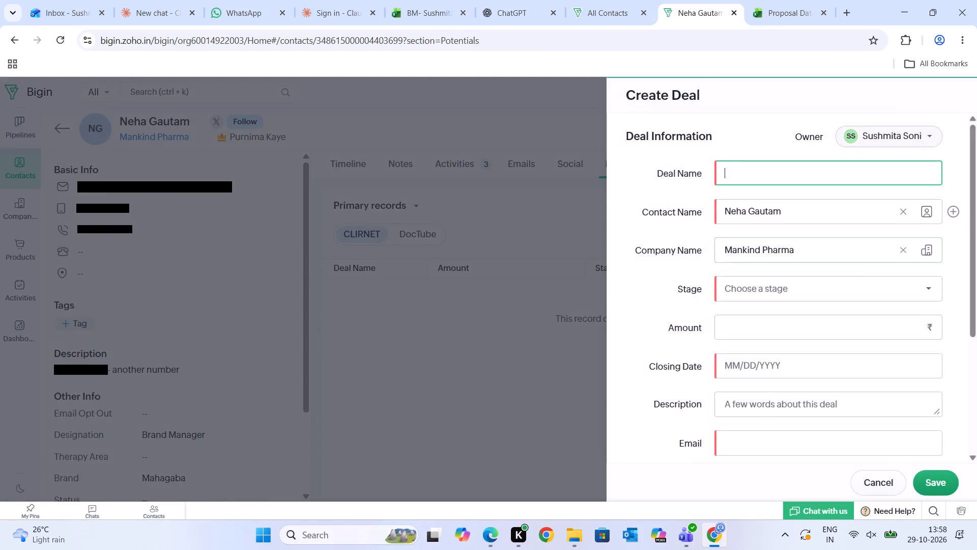
{"action": "left_click", "coordinate": [793, 18]}
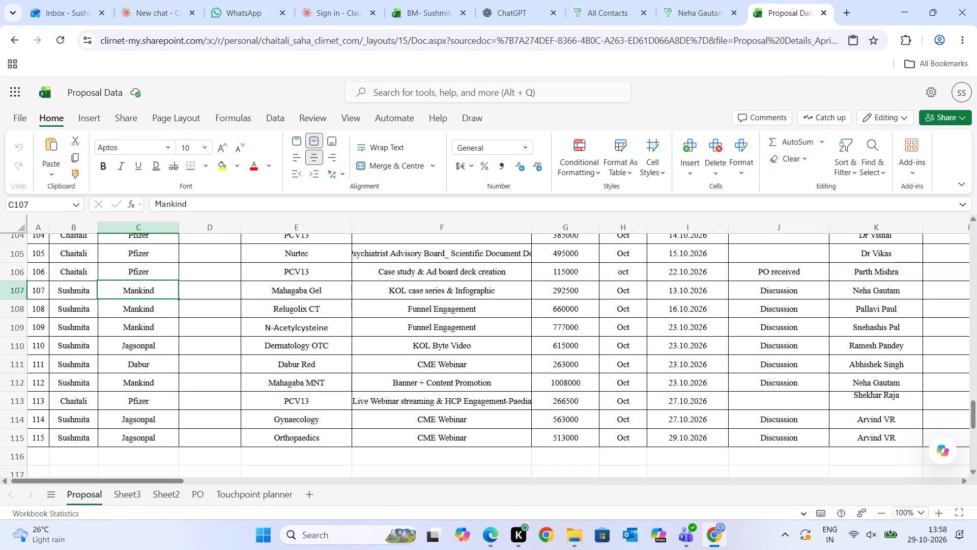
{"action": "left_click", "coordinate": [331, 335]}
{"action": "left_click", "coordinate": [288, 288]}
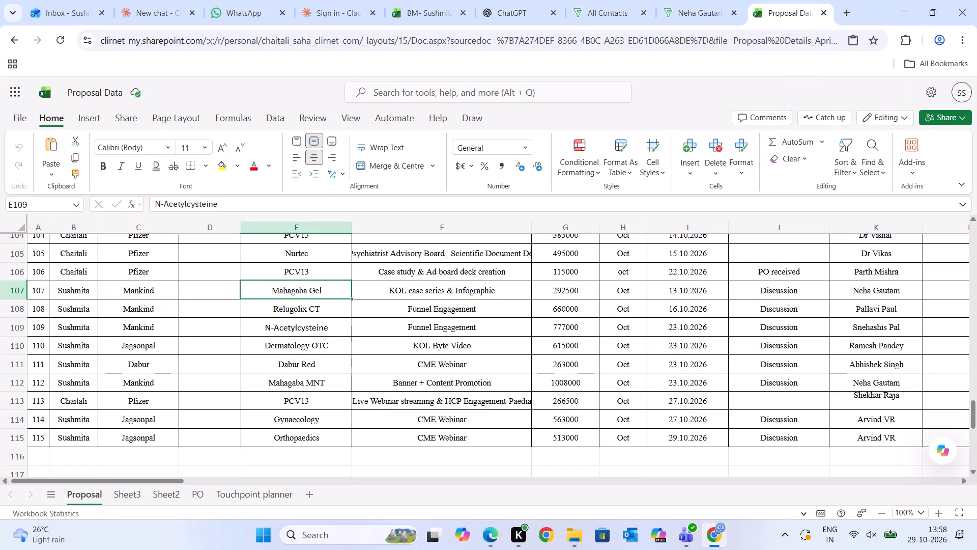
{"action": "left_click", "coordinate": [454, 290]}
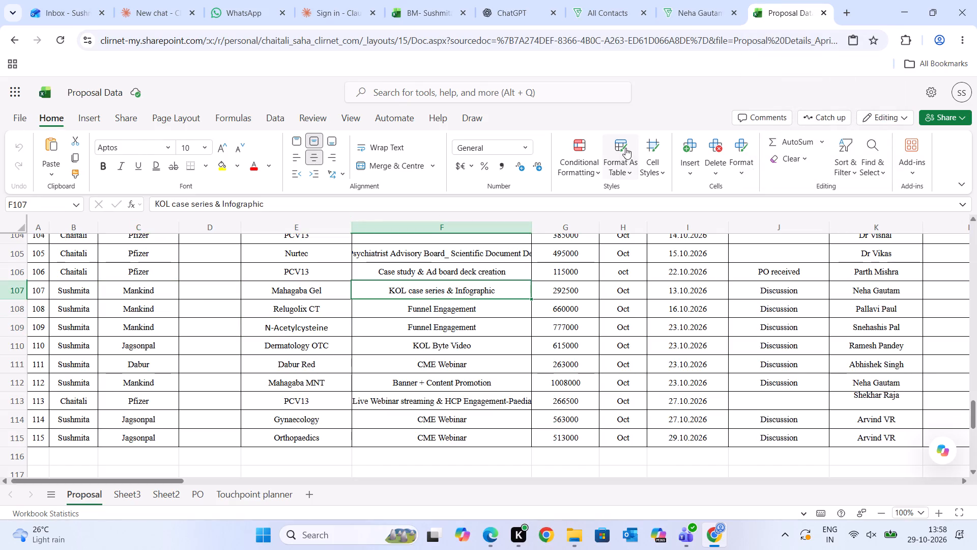
{"action": "left_click", "coordinate": [696, 10]}
{"action": "type", "text": "KOL Case Series"}
{"action": "key", "text": "space"}
{"action": "type", "text": "& Infographi"}
{"action": "key", "text": "c"}
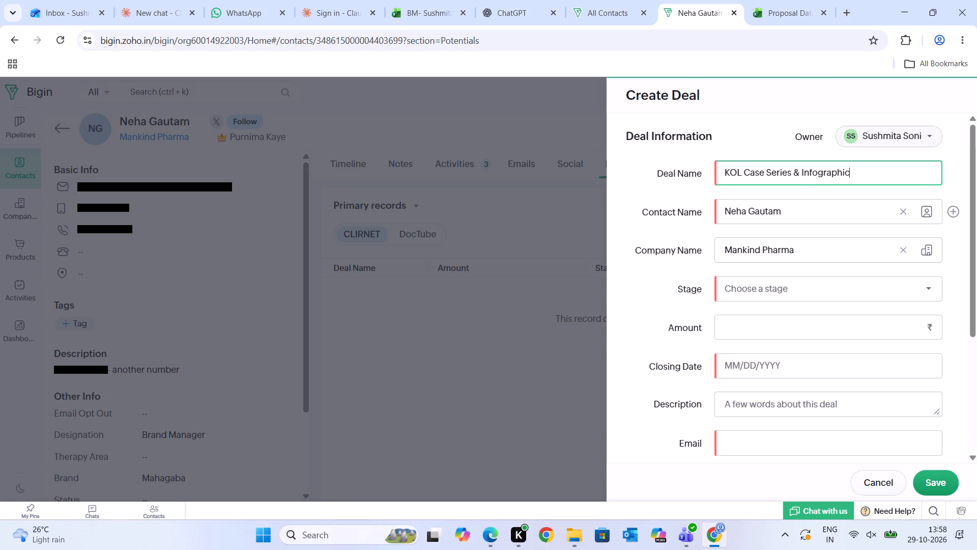
Set the deal's stage to Proposal/Price Quote and its amount to 292500, as listed for Mahagaba Gel in Proposal Data.
{"action": "left_click", "coordinate": [781, 287]}
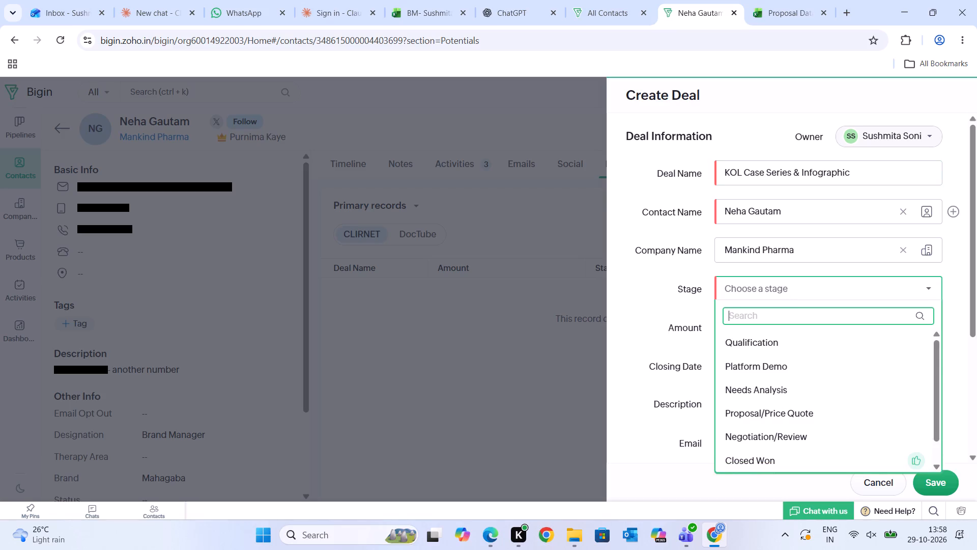
{"action": "left_click", "coordinate": [775, 407]}
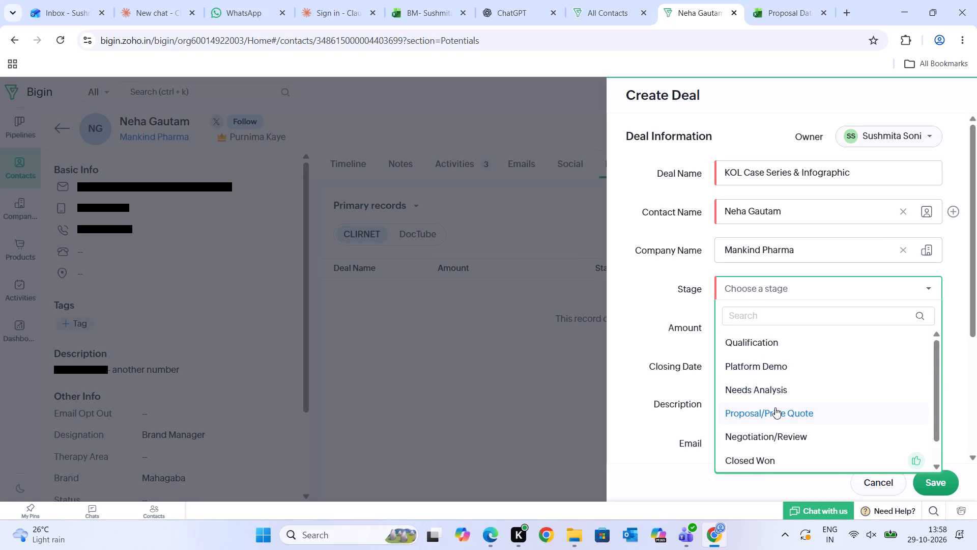
{"action": "left_click", "coordinate": [760, 329]}
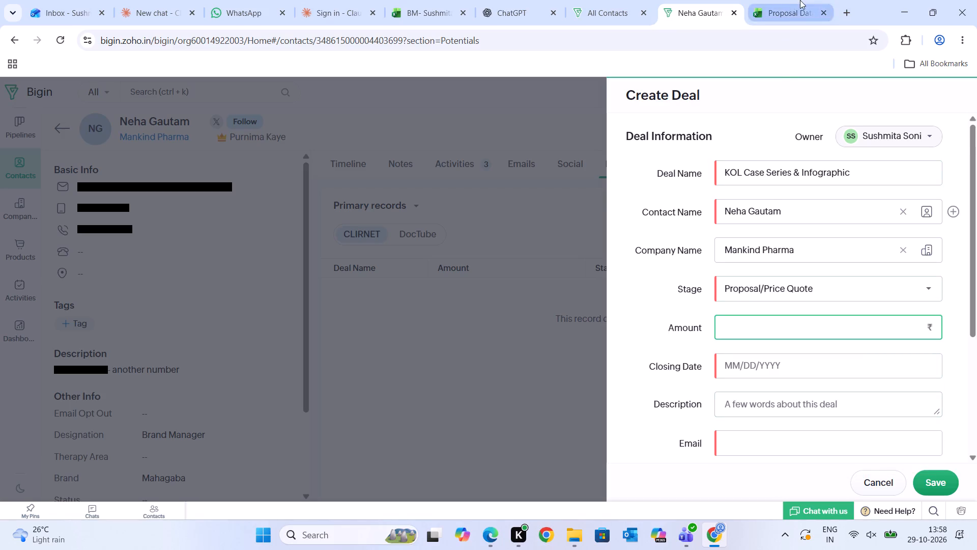
{"action": "left_click", "coordinate": [800, 0]}
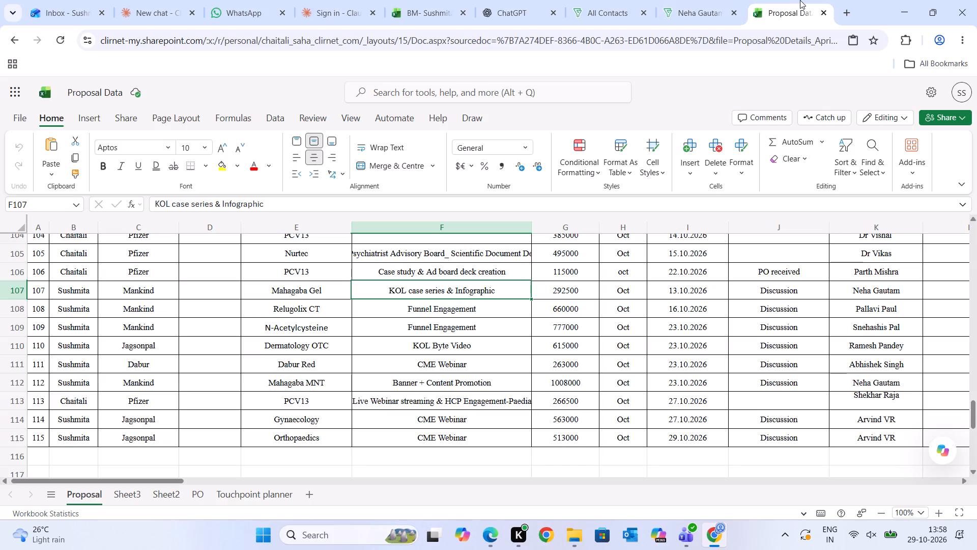
{"action": "left_click", "coordinate": [699, 4]}
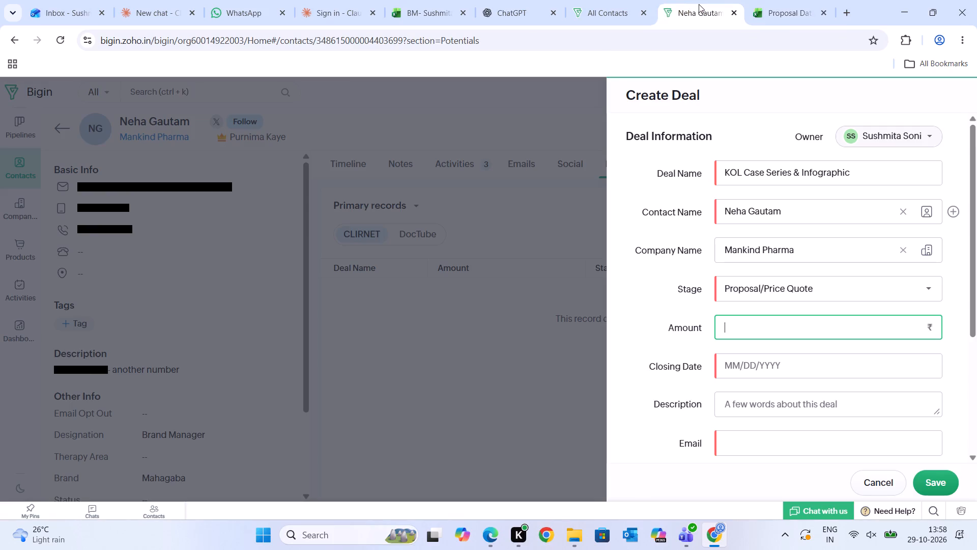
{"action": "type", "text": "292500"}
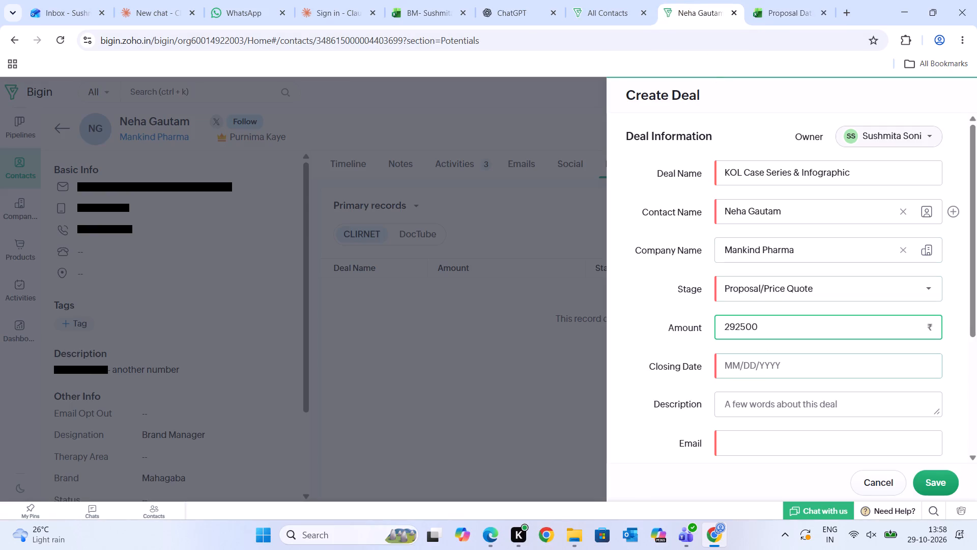
Set the deal's closing date to 11/20/2026.
{"action": "left_click", "coordinate": [746, 367]}
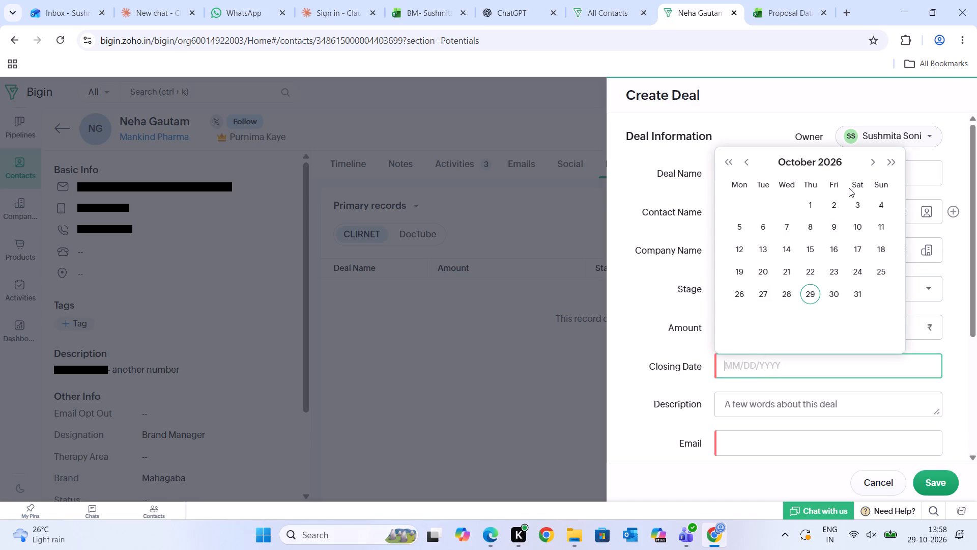
{"action": "left_click", "coordinate": [871, 168]}
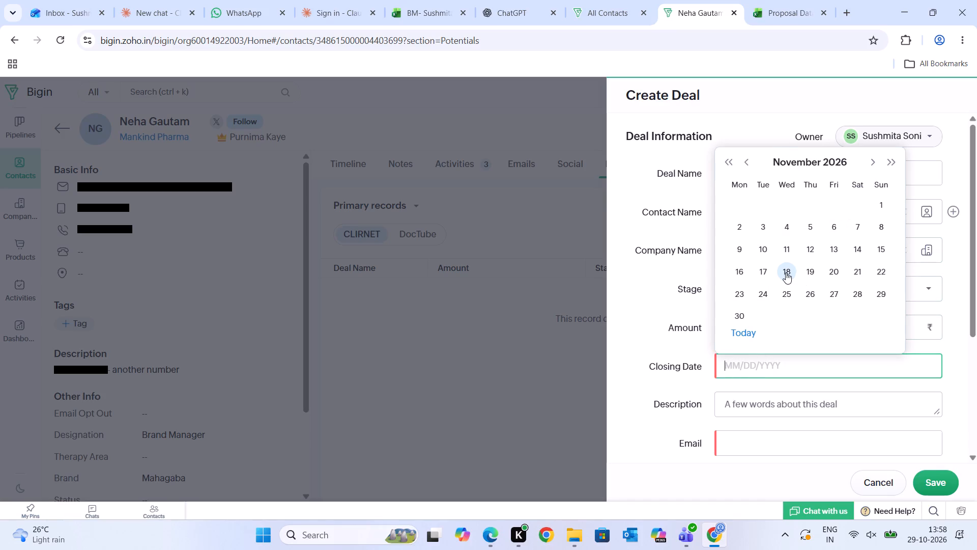
{"action": "left_click", "coordinate": [832, 272]}
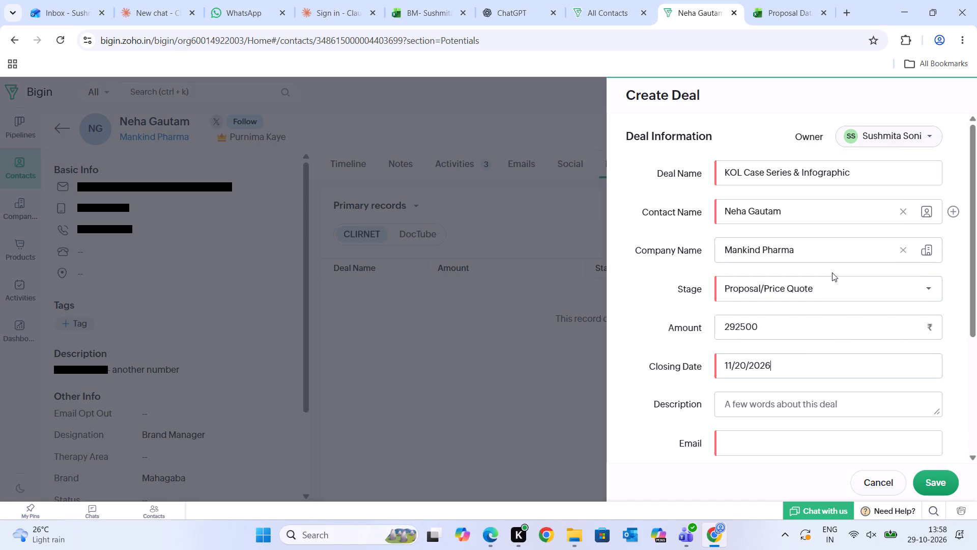
Begin the deal description with "Proposal shared on 13 Oct.", taking the date from the Mahagaba Gel row in Proposal Data.
{"action": "left_click", "coordinate": [771, 412]}
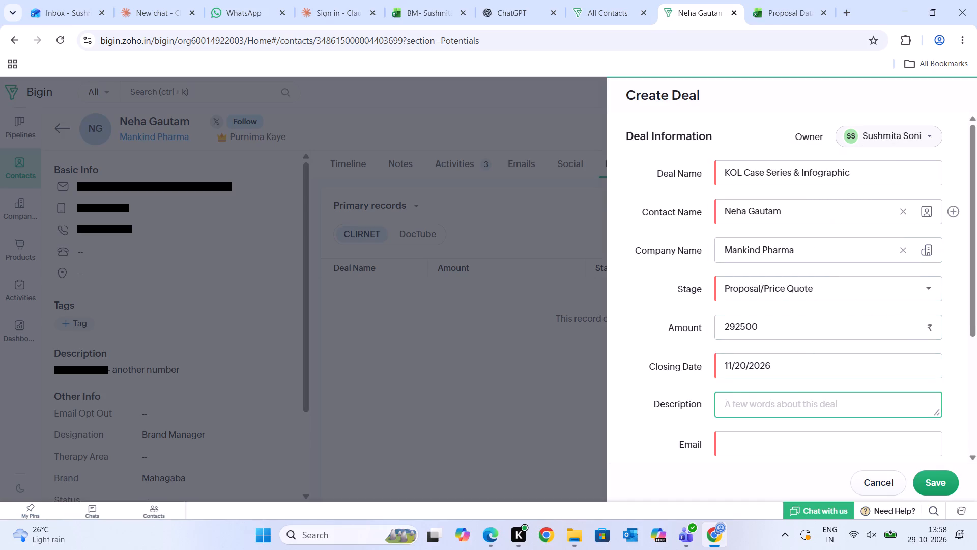
{"action": "type", "text": "Proposal shared"}
{"action": "key", "text": "space"}
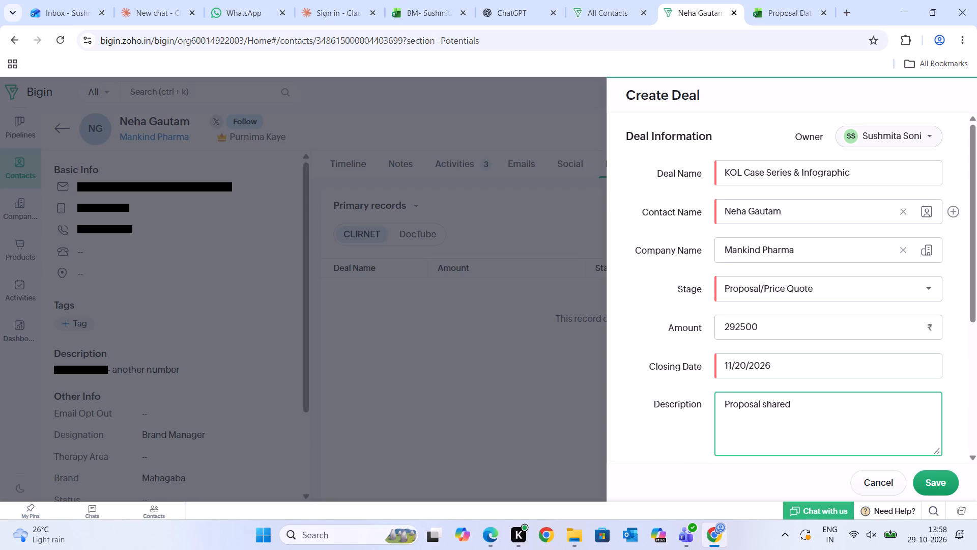
{"action": "type", "text": "on"}
{"action": "key", "text": "space"}
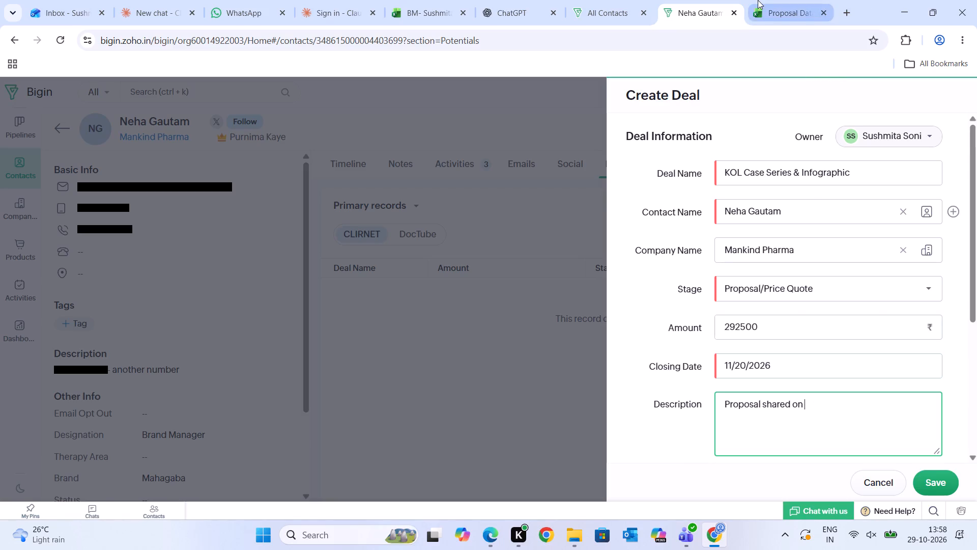
{"action": "left_click", "coordinate": [758, 0]}
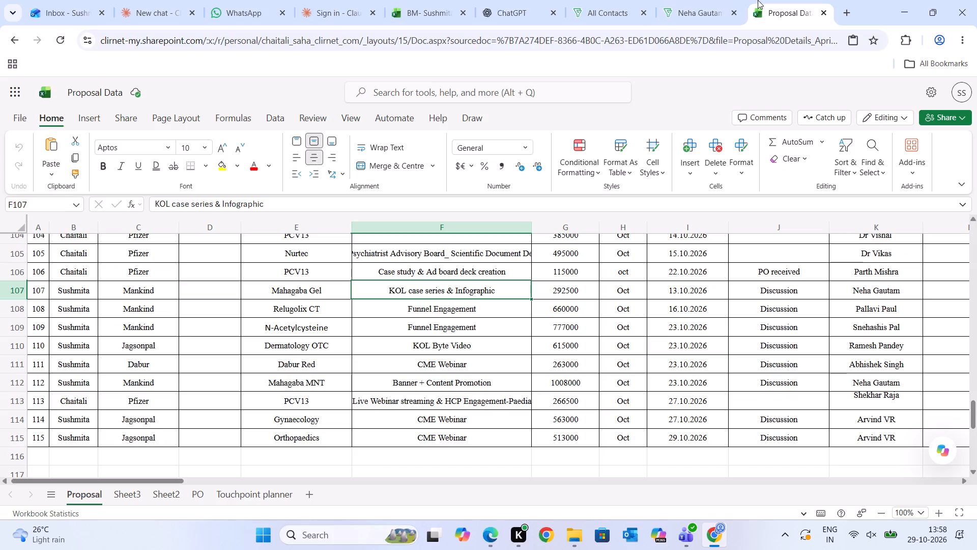
{"action": "left_click", "coordinate": [705, 0]}
{"action": "type", "text": "13"}
{"action": "key", "text": "space"}
{"action": "type", "text": "NO"}
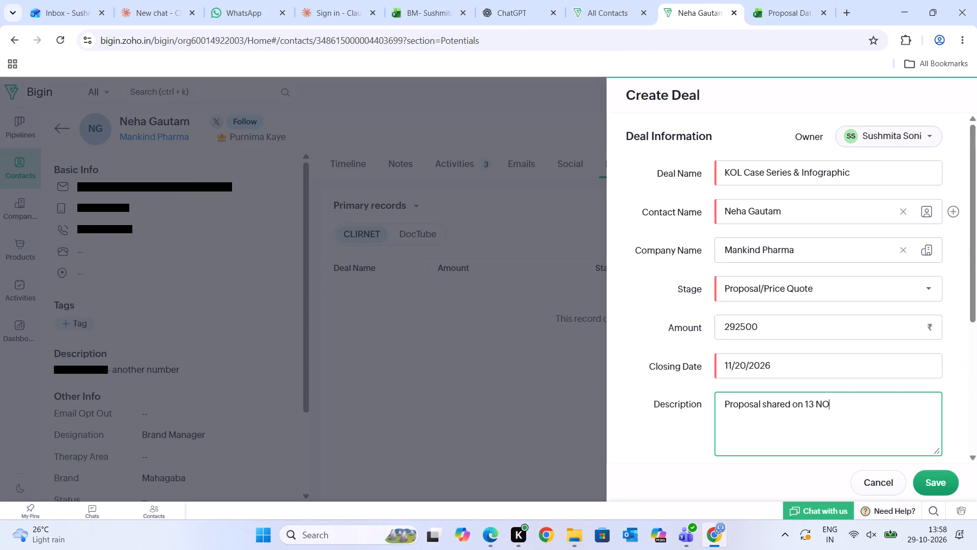
{"action": "key", "text": "BackSpace"}
{"action": "key", "text": "BackSpace"}
{"action": "type", "text": "Ov"}
{"action": "key", "text": "BackSpace"}
{"action": "type", "text": "ct."}
{"action": "key", "text": "space"}
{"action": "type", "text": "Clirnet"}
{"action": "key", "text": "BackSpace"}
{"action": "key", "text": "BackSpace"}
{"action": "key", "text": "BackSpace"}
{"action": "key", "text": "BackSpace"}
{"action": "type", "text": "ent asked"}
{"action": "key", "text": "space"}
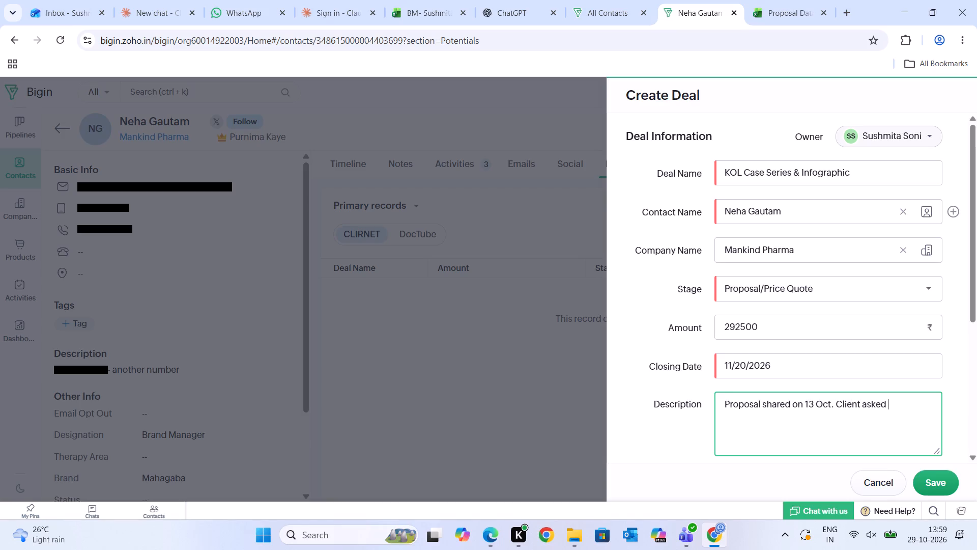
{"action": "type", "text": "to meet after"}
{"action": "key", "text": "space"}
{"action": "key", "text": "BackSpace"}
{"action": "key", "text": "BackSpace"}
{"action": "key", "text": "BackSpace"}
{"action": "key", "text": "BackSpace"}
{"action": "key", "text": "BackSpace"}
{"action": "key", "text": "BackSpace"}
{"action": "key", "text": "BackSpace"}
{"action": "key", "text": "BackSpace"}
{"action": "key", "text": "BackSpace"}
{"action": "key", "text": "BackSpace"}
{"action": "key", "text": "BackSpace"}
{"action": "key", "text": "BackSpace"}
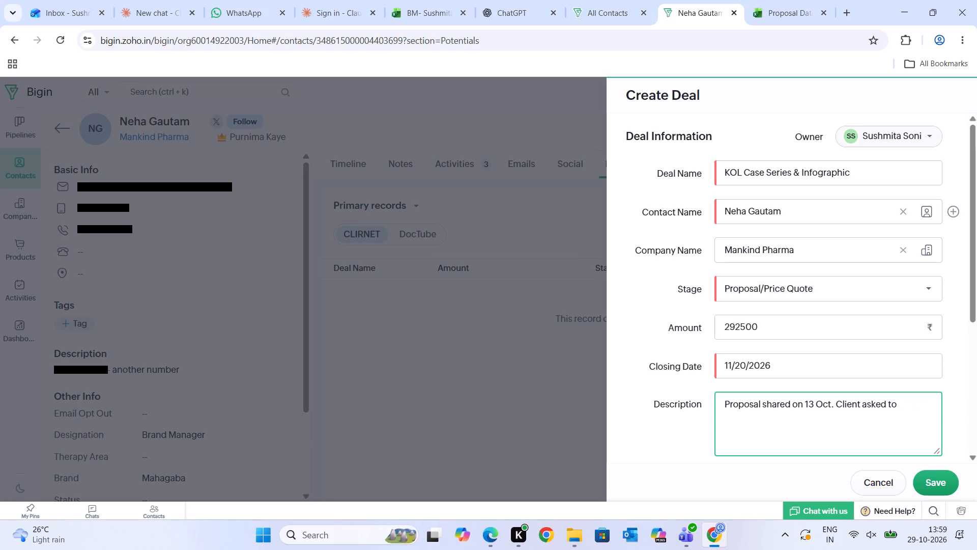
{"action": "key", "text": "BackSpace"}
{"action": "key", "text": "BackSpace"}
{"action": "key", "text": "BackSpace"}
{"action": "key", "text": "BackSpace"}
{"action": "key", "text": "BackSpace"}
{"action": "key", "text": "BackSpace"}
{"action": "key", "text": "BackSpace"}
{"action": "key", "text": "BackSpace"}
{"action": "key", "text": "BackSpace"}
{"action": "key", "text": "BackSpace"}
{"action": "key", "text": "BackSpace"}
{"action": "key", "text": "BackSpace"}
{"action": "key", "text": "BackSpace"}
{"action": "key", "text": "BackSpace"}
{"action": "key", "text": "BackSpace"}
Continue the deal description with "Follow-up meeting to be planned after 3 Nov as".
{"action": "type", "text": "Follow"}
{"action": "key", "text": "space"}
{"action": "key", "text": "BackSpace"}
{"action": "type", "text": "-up meeting to be"}
{"action": "key", "text": "space"}
{"action": "type", "text": "planned t"}
{"action": "key", "text": "BackSpace"}
{"action": "type", "text": "after NOv"}
{"action": "key", "text": "space"}
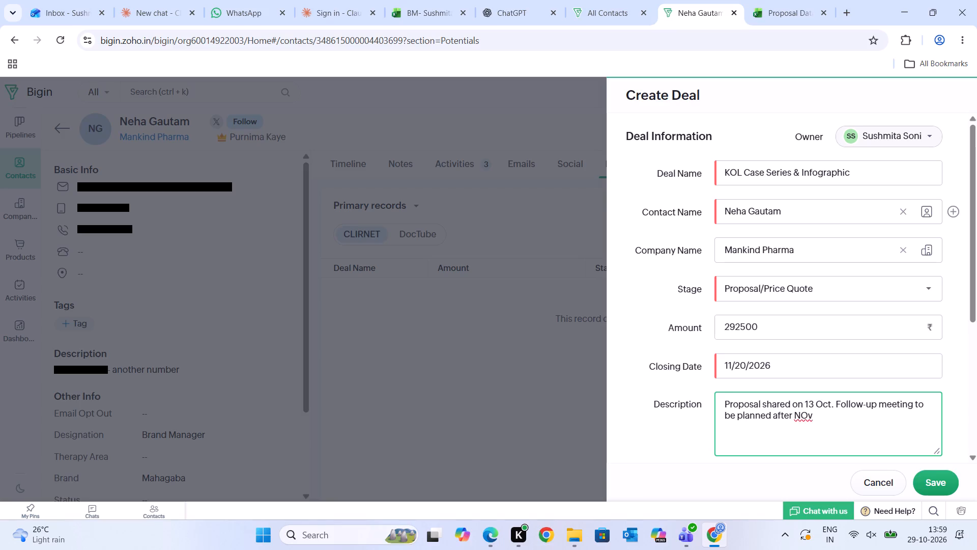
{"action": "key", "text": "BackSpace"}
{"action": "key", "text": "BackSpace"}
{"action": "key", "text": "BackSpace"}
{"action": "type", "text": "ov 3"}
{"action": "key", "text": "space"}
{"action": "key", "text": "a"}
{"action": "key", "text": "BackSpace"}
{"action": "key", "text": "BackSpace"}
{"action": "key", "text": "BackSpace"}
{"action": "key", "text": "BackSpace"}
{"action": "key", "text": "BackSpace"}
{"action": "key", "text": "BackSpace"}
{"action": "key", "text": "BackSpace"}
{"action": "type", "text": "3 a"}
{"action": "key", "text": "n"}
{"action": "key", "text": "BackSpace"}
{"action": "key", "text": "BackSpace"}
{"action": "type", "text": "Nov as th"}
Complete the description's follow-up sentence with "client is currently on field work.".
{"action": "key", "text": "BackSpace"}
{"action": "key", "text": "BackSpace"}
{"action": "type", "text": "client is"}
{"action": "key", "text": "space"}
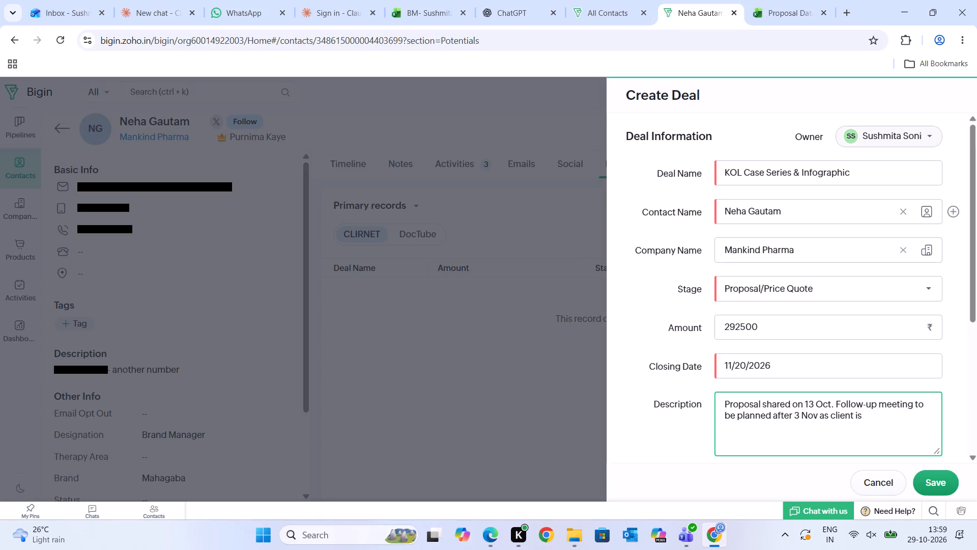
{"action": "type", "text": "trave"}
{"action": "key", "text": "BackSpace"}
{"action": "key", "text": "BackSpace"}
{"action": "key", "text": "BackSpace"}
{"action": "key", "text": "BackSpace"}
{"action": "key", "text": "BackSpace"}
{"action": "type", "text": "currently trev"}
{"action": "key", "text": "BackSpace"}
{"action": "key", "text": "BackSpace"}
{"action": "key", "text": "a"}
{"action": "key", "text": "v"}
{"action": "key", "text": "BackSpace"}
{"action": "key", "text": "BackSpace"}
{"action": "key", "text": "BackSpace"}
{"action": "key", "text": "BackSpace"}
{"action": "type", "text": "on field visits."}
{"action": "key", "text": "space"}
{"action": "key", "text": "BackSpace"}
{"action": "key", "text": "BackSpace"}
{"action": "key", "text": "BackSpace"}
{"action": "key", "text": "BackSpace"}
{"action": "key", "text": "BackSpace"}
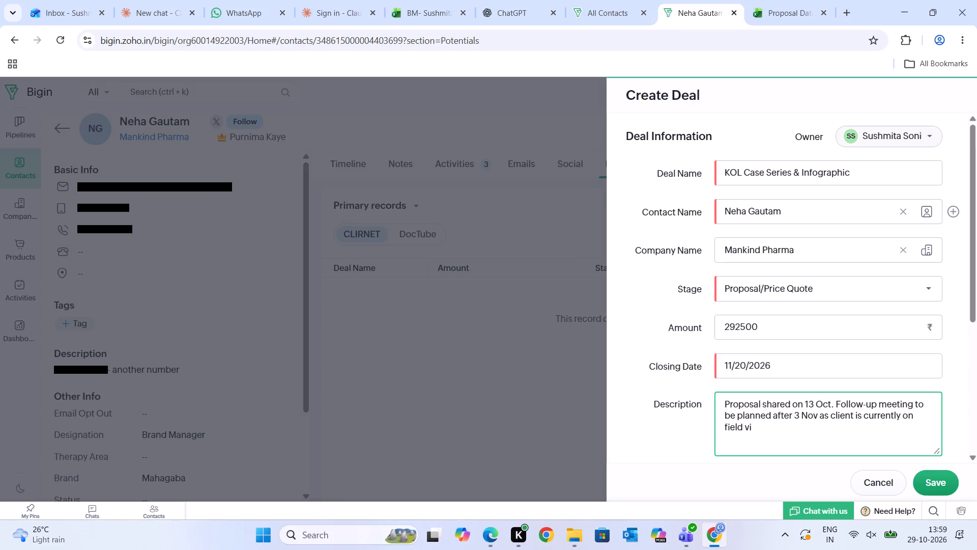
{"action": "key", "text": "BackSpace"}
{"action": "key", "text": "BackSpace"}
{"action": "key", "text": "BackSpace"}
{"action": "type", "text": "work."}
{"action": "key", "text": "space"}
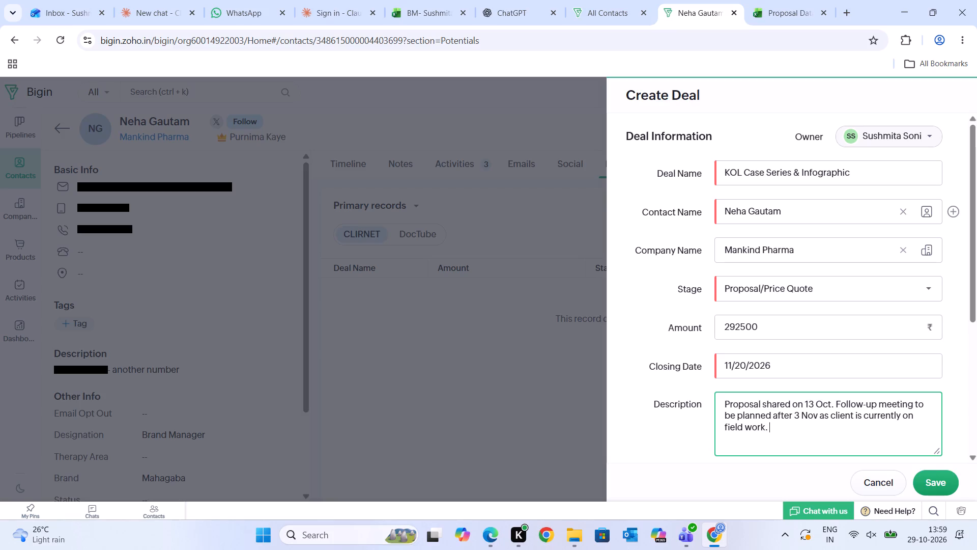
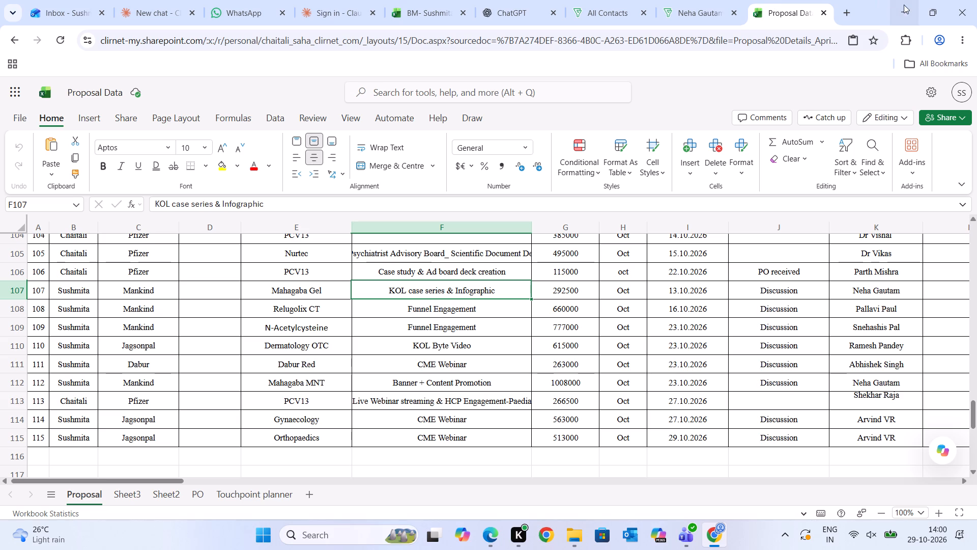
Search the web in a new browser tab for "mahagaba therapy".
{"action": "left_click", "coordinate": [841, 7]}
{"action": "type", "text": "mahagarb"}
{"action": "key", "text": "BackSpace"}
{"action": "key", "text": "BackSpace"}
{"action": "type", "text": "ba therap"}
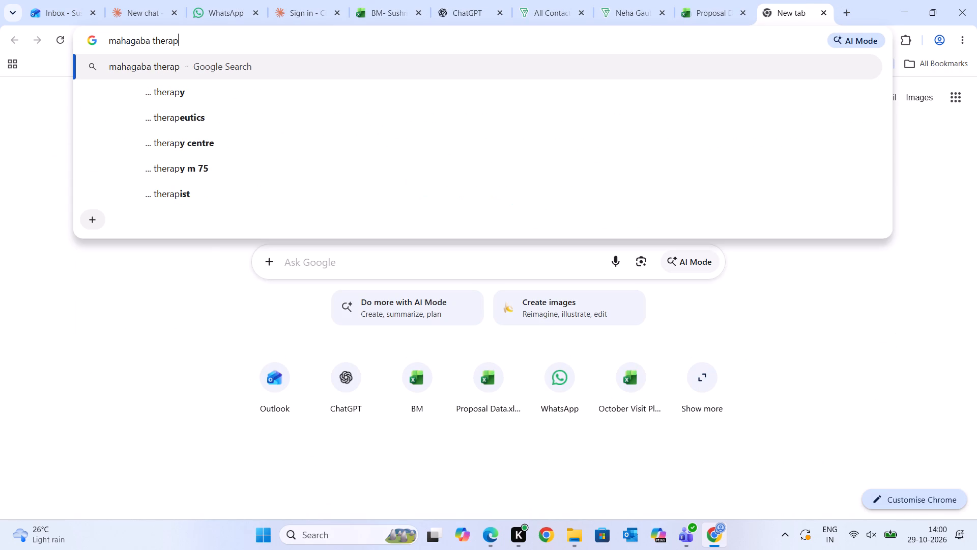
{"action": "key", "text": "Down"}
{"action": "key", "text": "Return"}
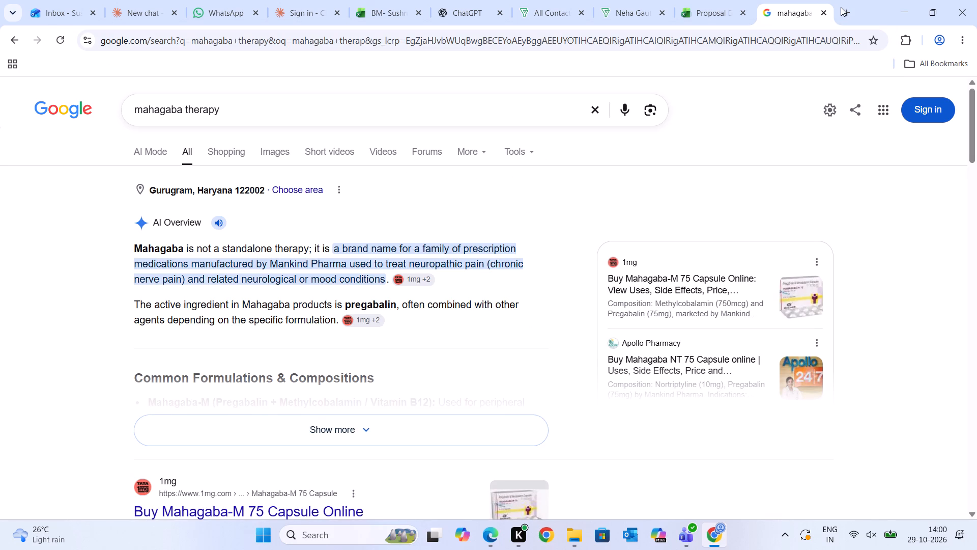
Expand the full AI overview of the search results and read it for the therapy area Mahagaba treats.
{"action": "left_click", "coordinate": [350, 429]}
{"action": "scroll", "coordinate": [75, 367], "scroll_direction": "down", "scroll_amount": 1}
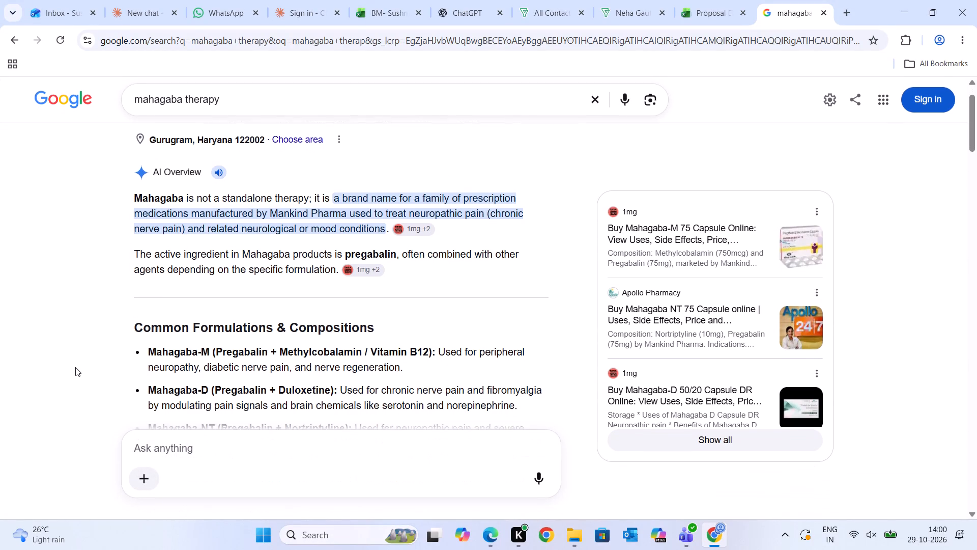
{"action": "scroll", "coordinate": [75, 367], "scroll_direction": "down", "scroll_amount": 2}
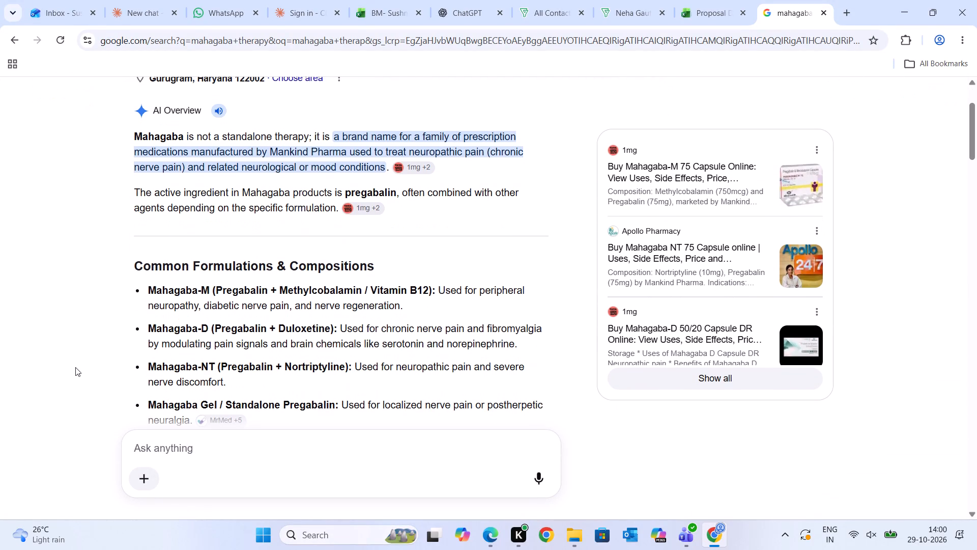
{"action": "scroll", "coordinate": [75, 367], "scroll_direction": "down", "scroll_amount": 2}
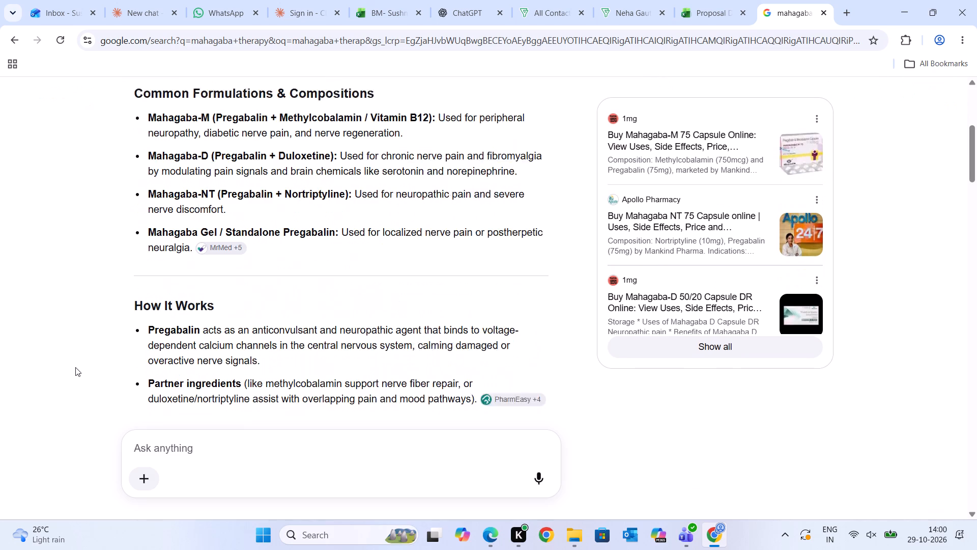
{"action": "scroll", "coordinate": [75, 367], "scroll_direction": "down", "scroll_amount": 1}
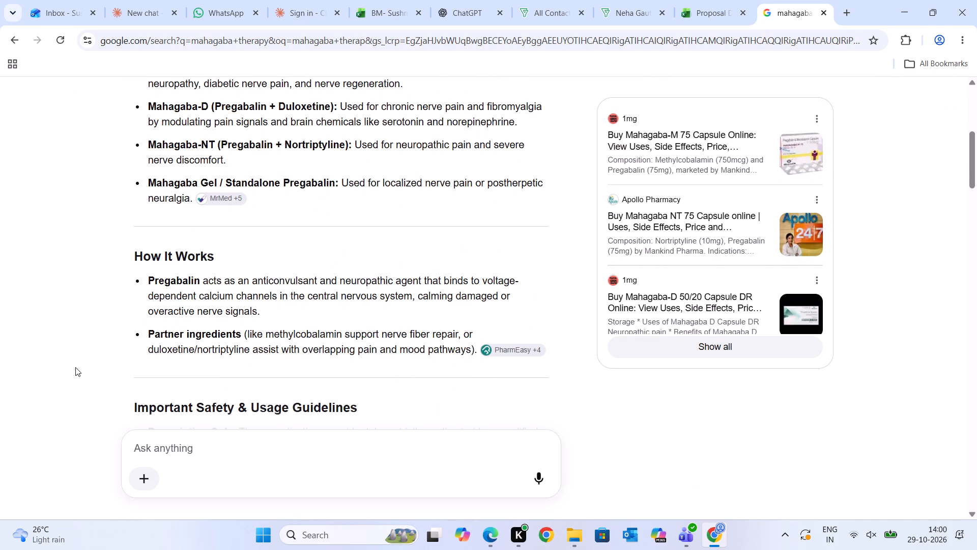
{"action": "scroll", "coordinate": [75, 367], "scroll_direction": "down", "scroll_amount": 3}
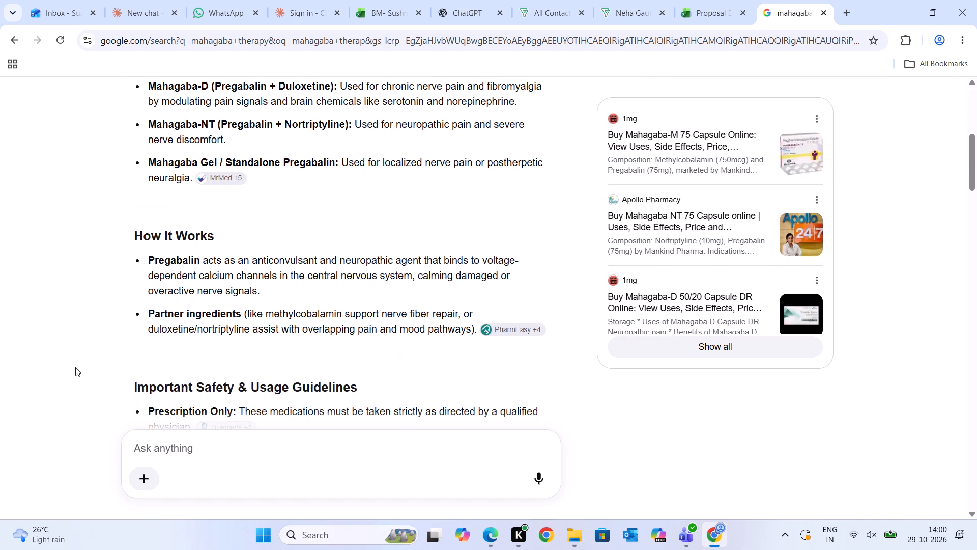
{"action": "scroll", "coordinate": [75, 367], "scroll_direction": "down", "scroll_amount": 4}
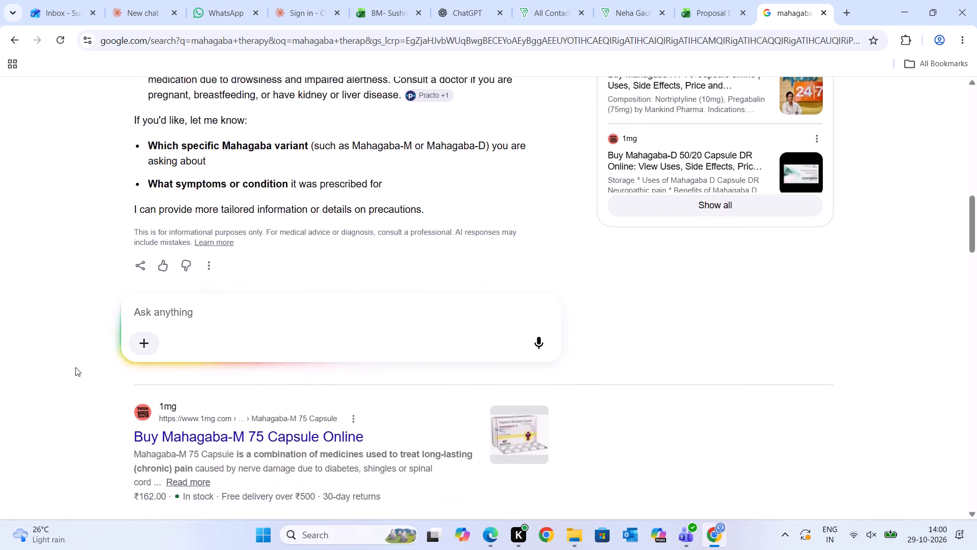
{"action": "scroll", "coordinate": [75, 367], "scroll_direction": "down", "scroll_amount": 1}
{"action": "scroll", "coordinate": [75, 367], "scroll_direction": "up", "scroll_amount": 2}
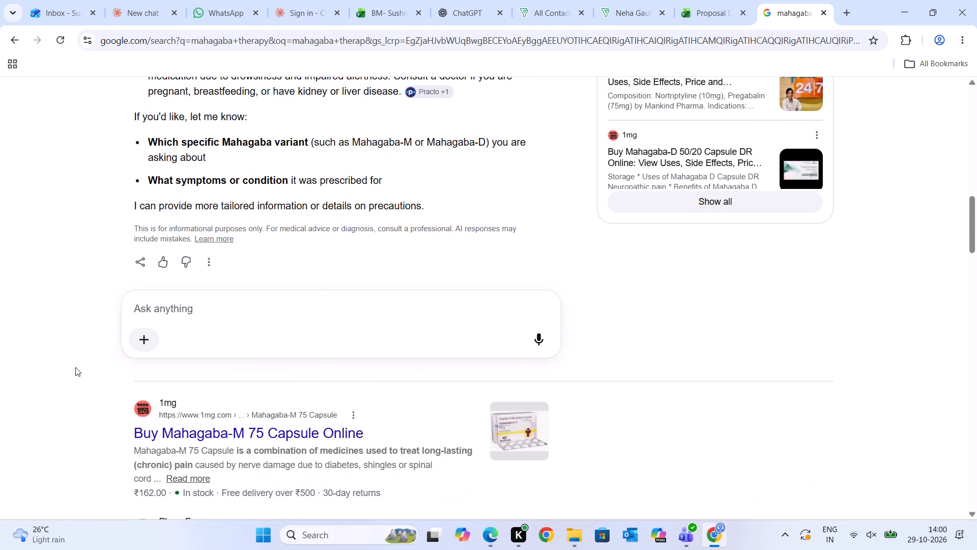
{"action": "scroll", "coordinate": [75, 367], "scroll_direction": "up", "scroll_amount": 4}
{"action": "scroll", "coordinate": [171, 311], "scroll_direction": "up", "scroll_amount": 8}
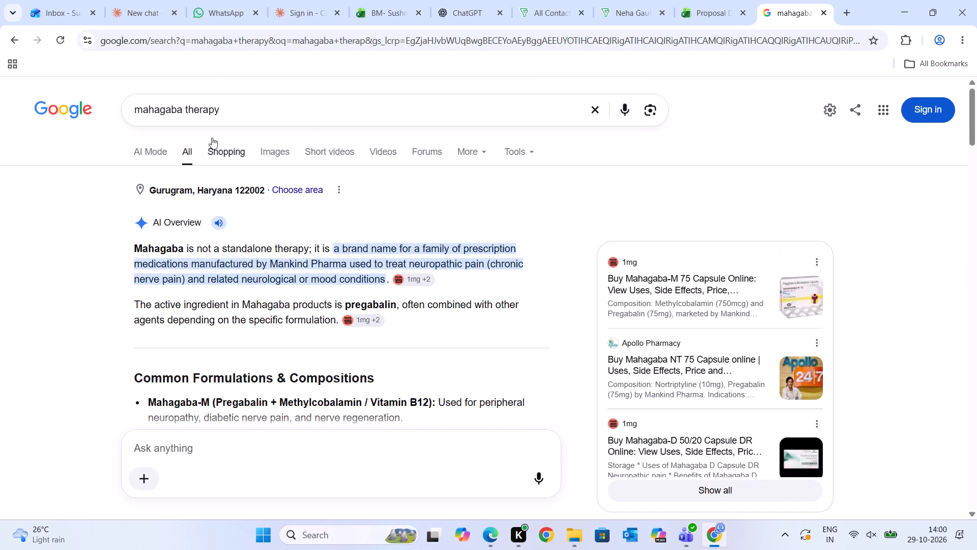
Change the web search to "mahagaba division".
{"action": "left_click", "coordinate": [227, 106]}
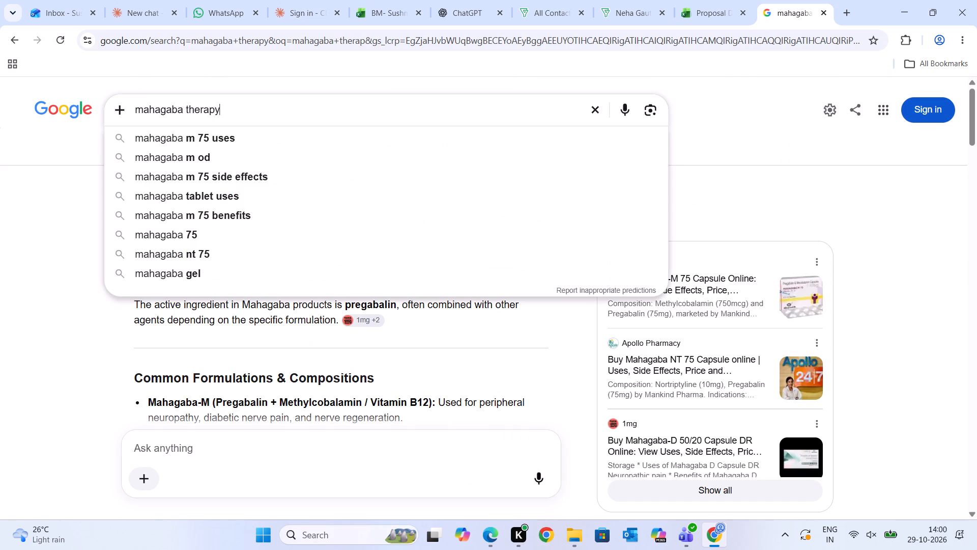
{"action": "key", "text": "BackSpace"}
{"action": "key", "text": "BackSpace"}
{"action": "key", "text": "BackSpace"}
{"action": "key", "text": "BackSpace"}
{"action": "key", "text": "BackSpace"}
{"action": "key", "text": "BackSpace"}
{"action": "key", "text": "BackSpace"}
{"action": "key", "text": "BackSpace"}
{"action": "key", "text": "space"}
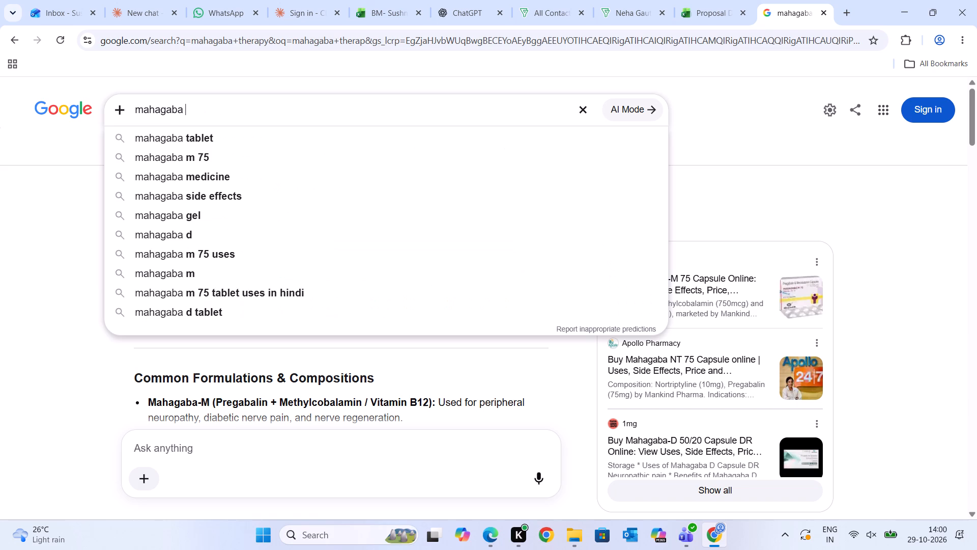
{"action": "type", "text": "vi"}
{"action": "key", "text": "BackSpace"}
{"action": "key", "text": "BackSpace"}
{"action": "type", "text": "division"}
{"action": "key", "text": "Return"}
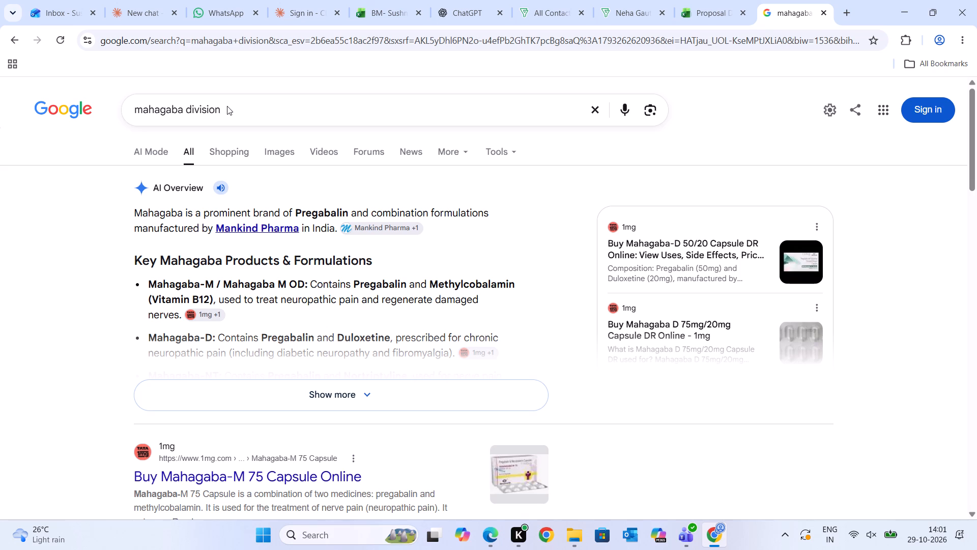
Read the expanded AI overview for Mahagaba's division or therapy area, and close the search page.
{"action": "left_click", "coordinate": [268, 404]}
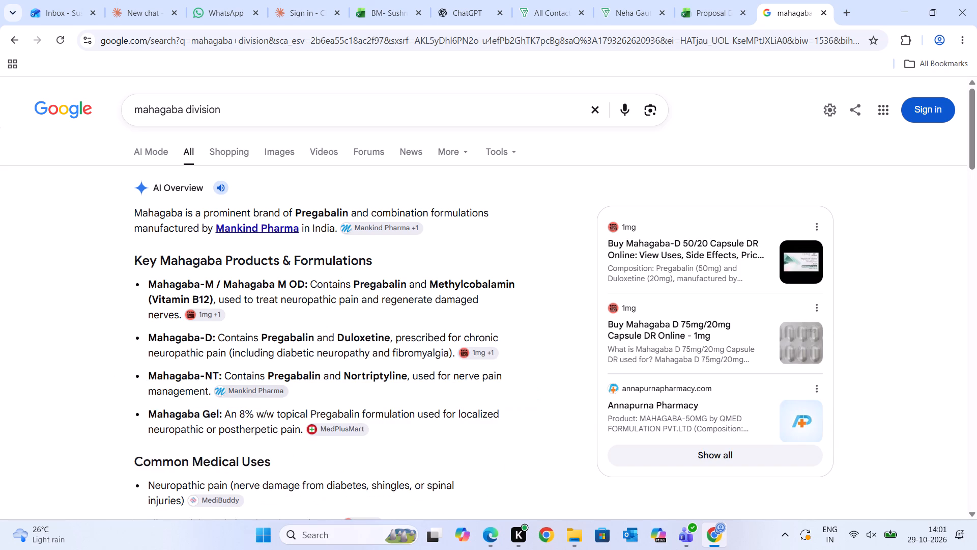
{"action": "scroll", "coordinate": [130, 393], "scroll_direction": "down", "scroll_amount": 5}
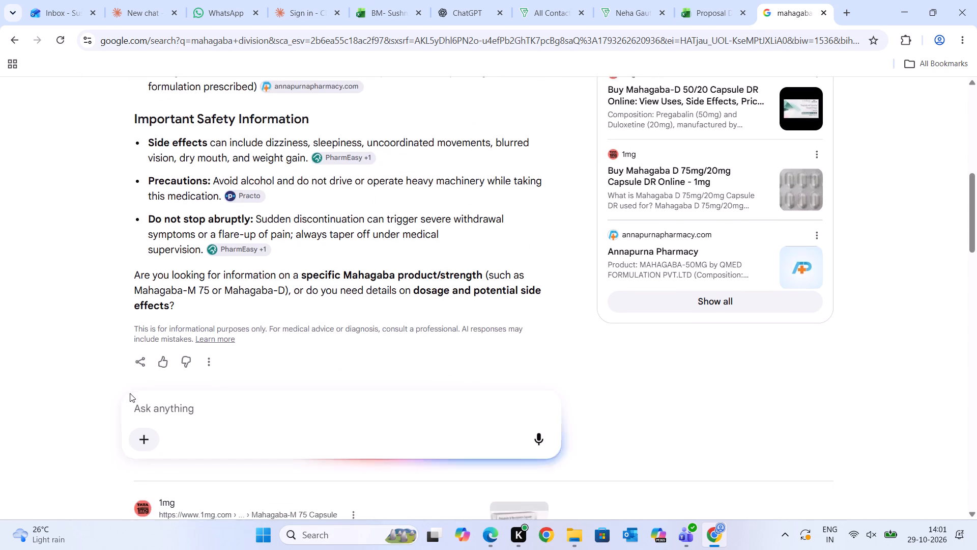
{"action": "scroll", "coordinate": [130, 393], "scroll_direction": "down", "scroll_amount": 3}
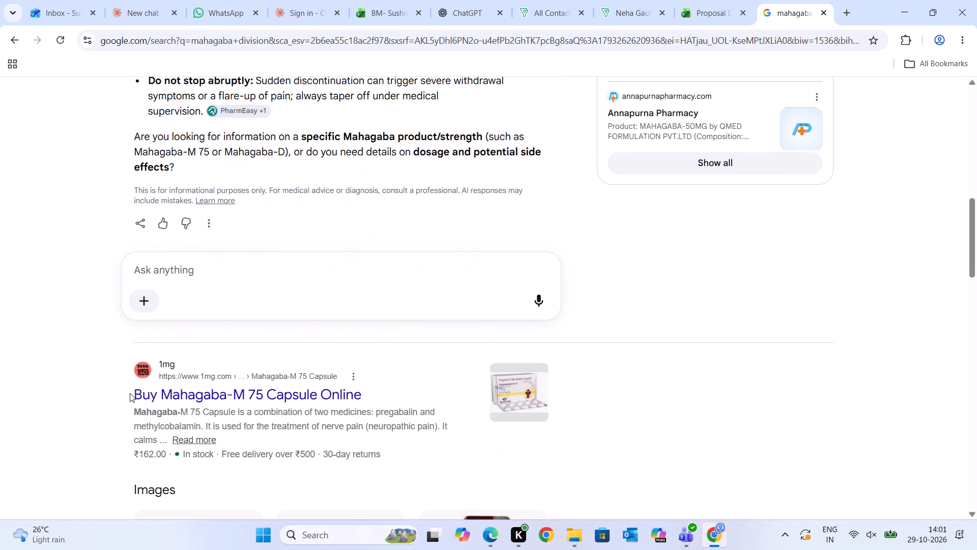
{"action": "scroll", "coordinate": [130, 393], "scroll_direction": "down", "scroll_amount": 1}
{"action": "left_click", "coordinate": [826, 14]}
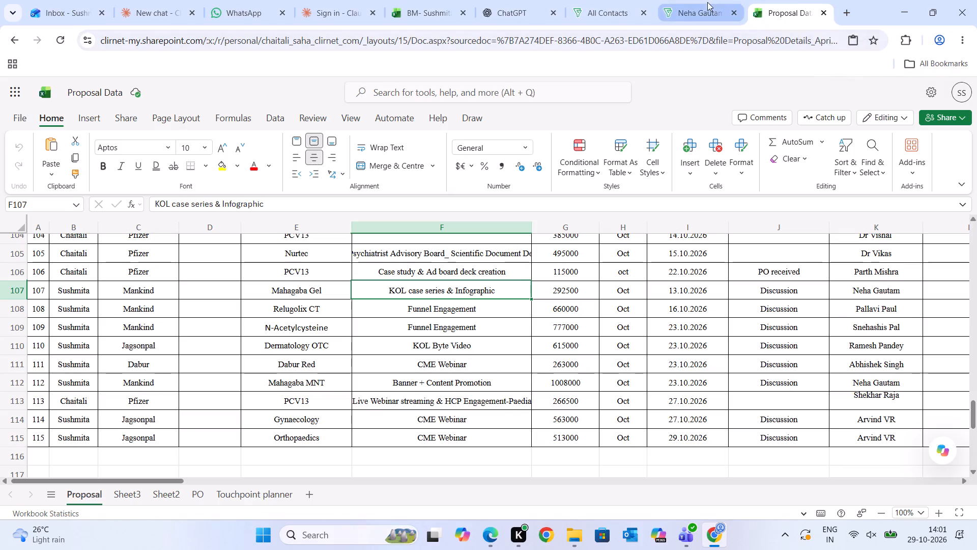
Return to the unfinished Bigin deal and begin its therapy entry with "Neuropat".
{"action": "left_click", "coordinate": [706, 2]}
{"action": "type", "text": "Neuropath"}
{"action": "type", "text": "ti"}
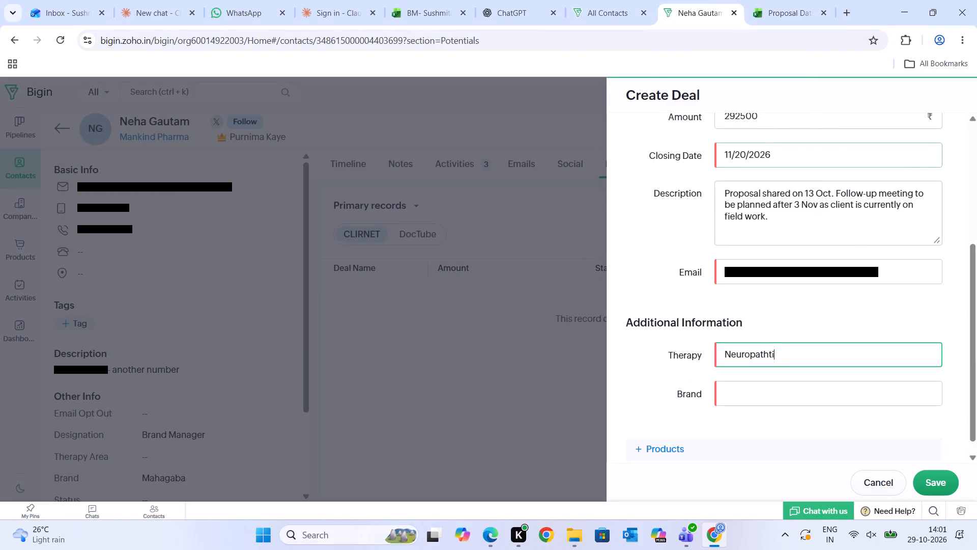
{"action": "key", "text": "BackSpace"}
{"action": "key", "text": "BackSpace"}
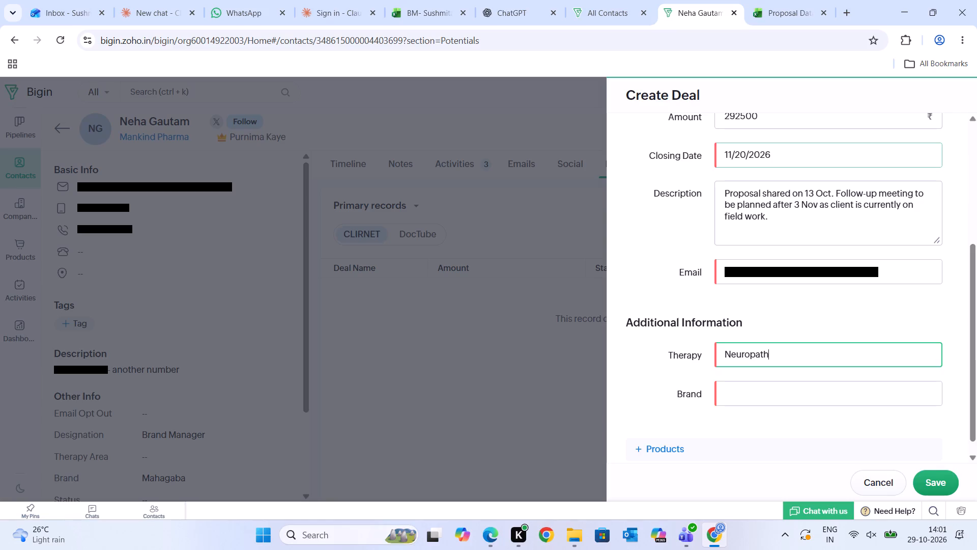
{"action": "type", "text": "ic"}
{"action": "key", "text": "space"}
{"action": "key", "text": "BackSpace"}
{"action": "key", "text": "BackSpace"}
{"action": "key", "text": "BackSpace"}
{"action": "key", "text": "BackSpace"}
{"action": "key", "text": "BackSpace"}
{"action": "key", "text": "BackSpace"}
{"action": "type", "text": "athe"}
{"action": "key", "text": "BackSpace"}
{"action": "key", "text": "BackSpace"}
Check the spelling of the term in web search suggestions and complete the deal's therapy as "Neuropathic".
{"action": "left_click", "coordinate": [843, 16]}
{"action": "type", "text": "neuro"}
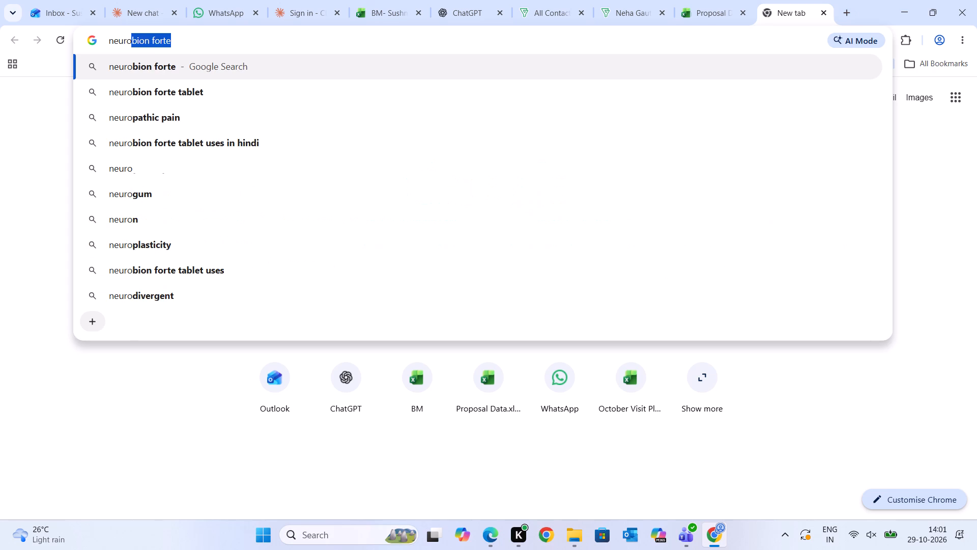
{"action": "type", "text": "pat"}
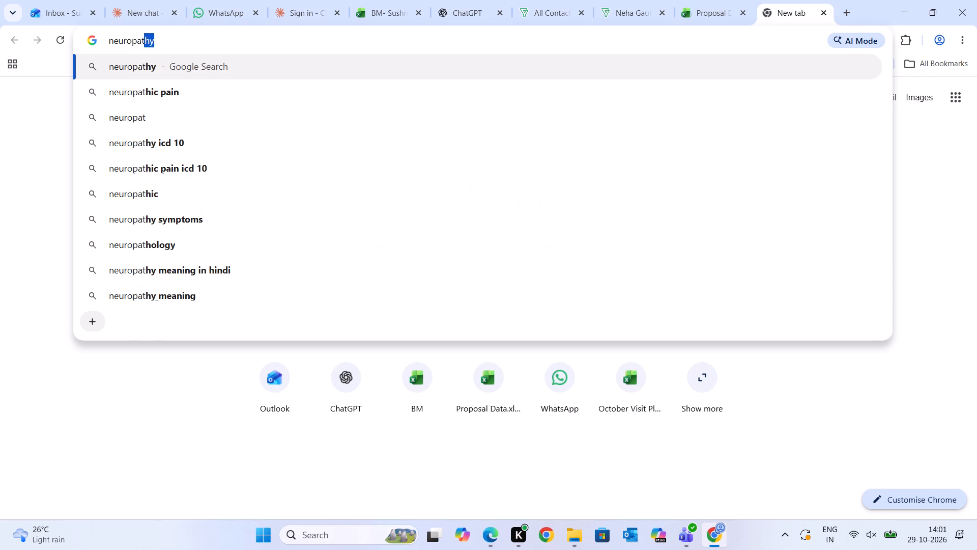
{"action": "left_click", "coordinate": [722, 0]}
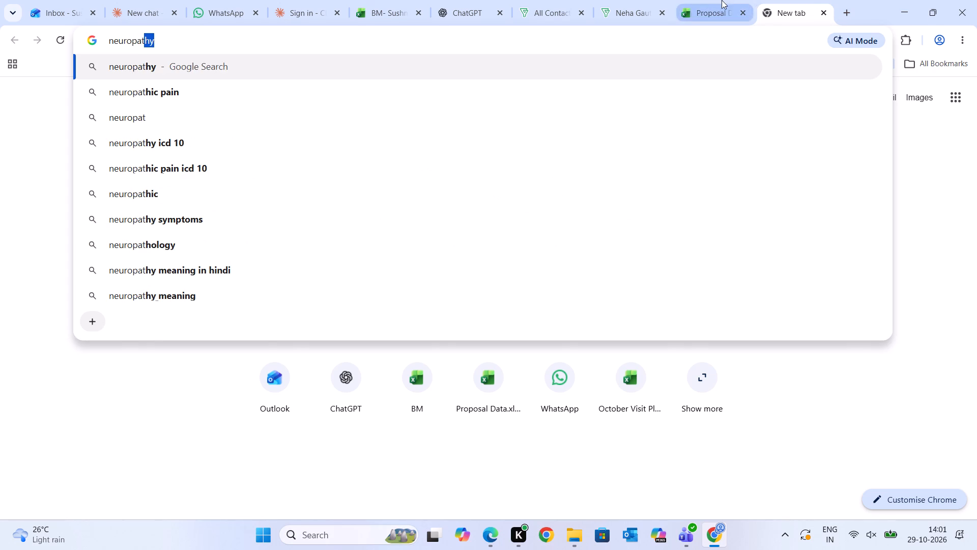
{"action": "left_click", "coordinate": [626, 17]}
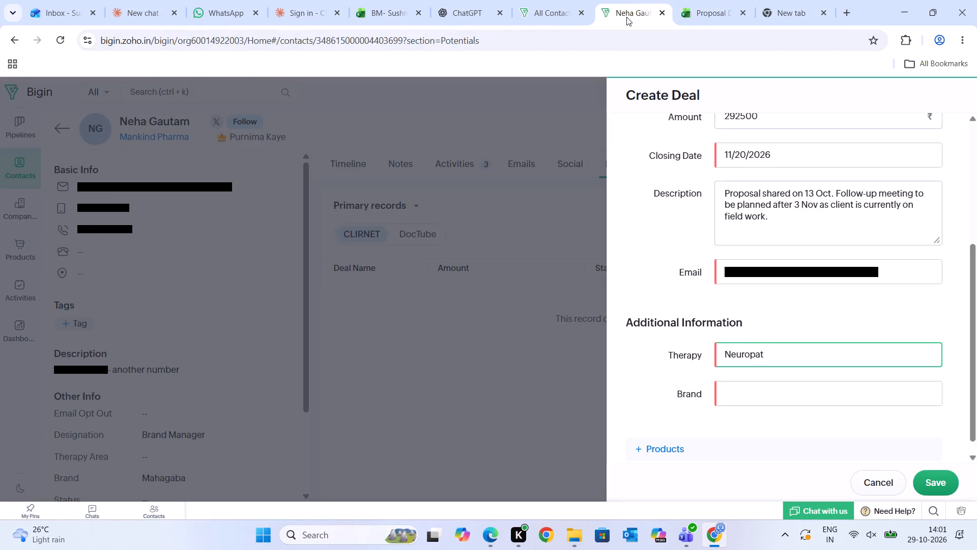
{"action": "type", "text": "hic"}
Set the deal's brand to "Mahagaba Gel".
{"action": "left_click", "coordinate": [755, 402]}
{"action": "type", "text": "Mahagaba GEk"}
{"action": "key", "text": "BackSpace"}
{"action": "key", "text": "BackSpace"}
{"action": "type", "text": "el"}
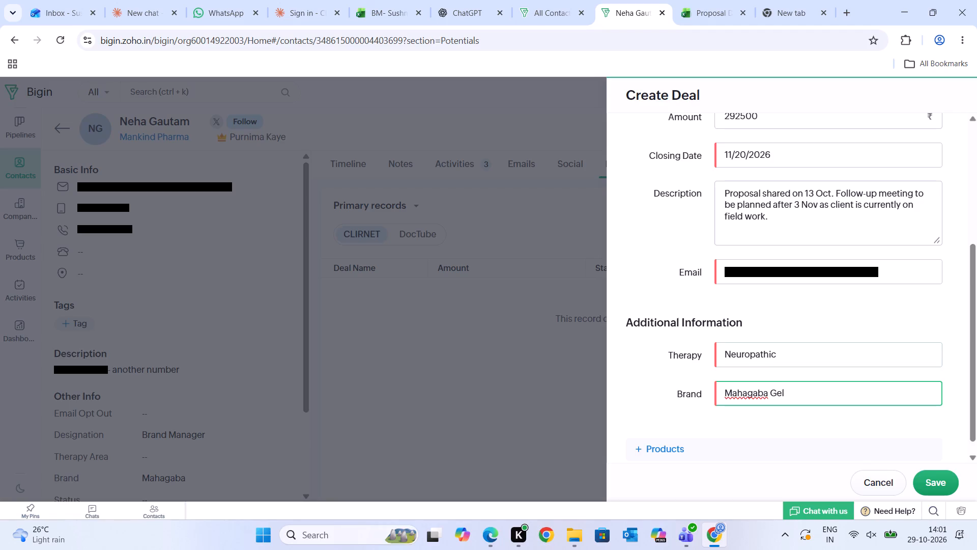
Review the completed KOL Case Series & Infographic deal form and save the deal.
{"action": "scroll", "coordinate": [797, 431], "scroll_direction": "down", "scroll_amount": 4}
{"action": "scroll", "coordinate": [797, 431], "scroll_direction": "up", "scroll_amount": 3}
{"action": "scroll", "coordinate": [797, 431], "scroll_direction": "down", "scroll_amount": 2}
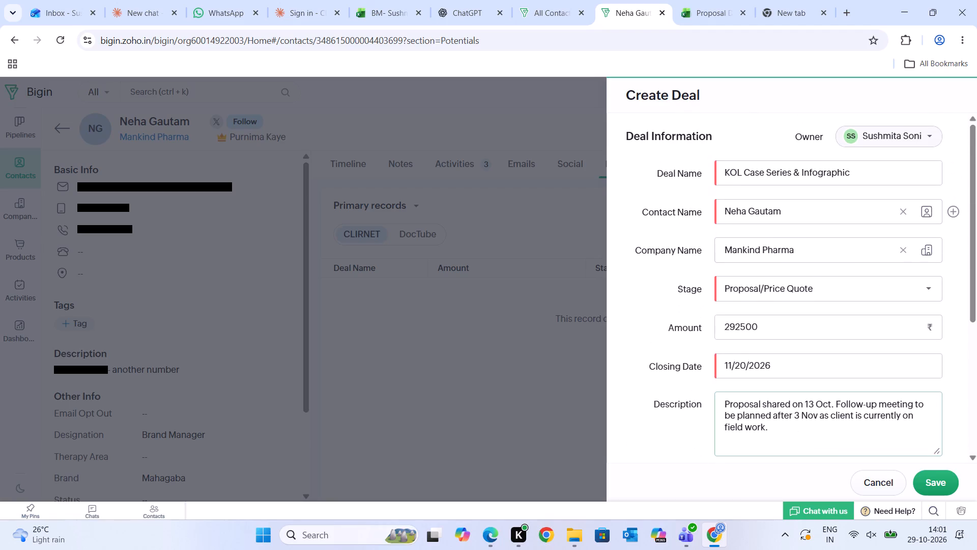
{"action": "scroll", "coordinate": [797, 431], "scroll_direction": "down", "scroll_amount": 5}
{"action": "scroll", "coordinate": [813, 382], "scroll_direction": "down", "scroll_amount": 6}
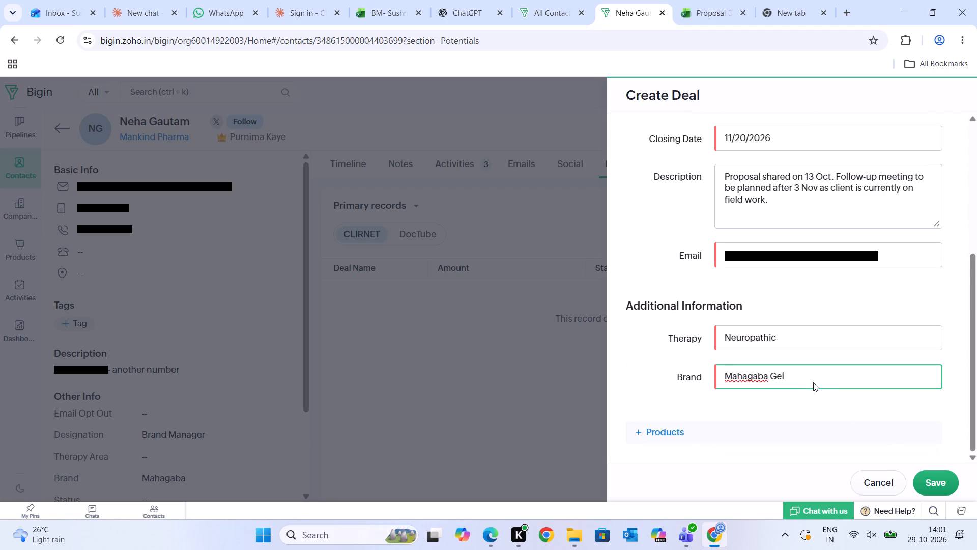
{"action": "left_click", "coordinate": [937, 478]}
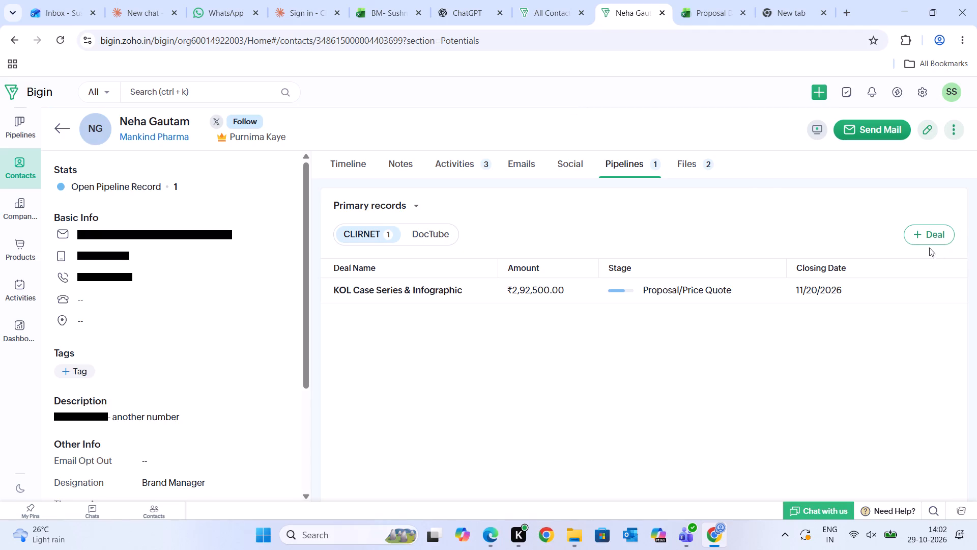
Start a new deal from the Mankind Pharma contact's CLIRNET pipeline records.
{"action": "left_click", "coordinate": [921, 235]}
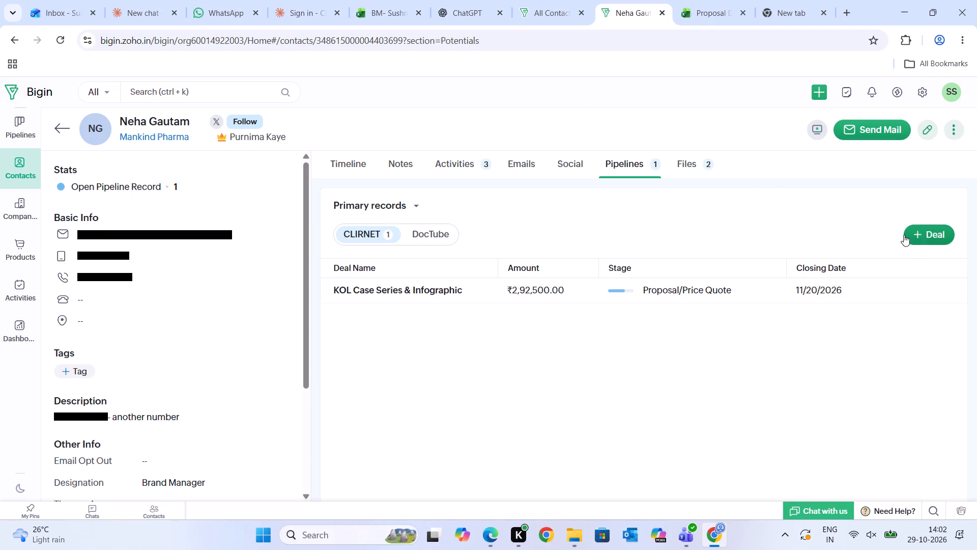
Switch to the Proposal Data sheet and examine the Mahagaba MNT row for its proposal type and amount.
{"action": "left_click", "coordinate": [696, 4]}
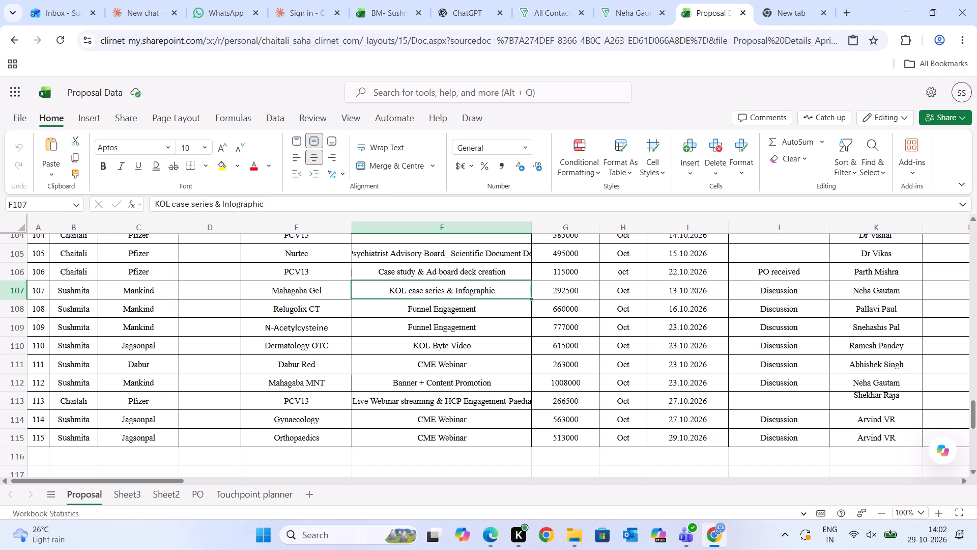
{"action": "left_click", "coordinate": [396, 295]}
{"action": "left_click", "coordinate": [268, 332]}
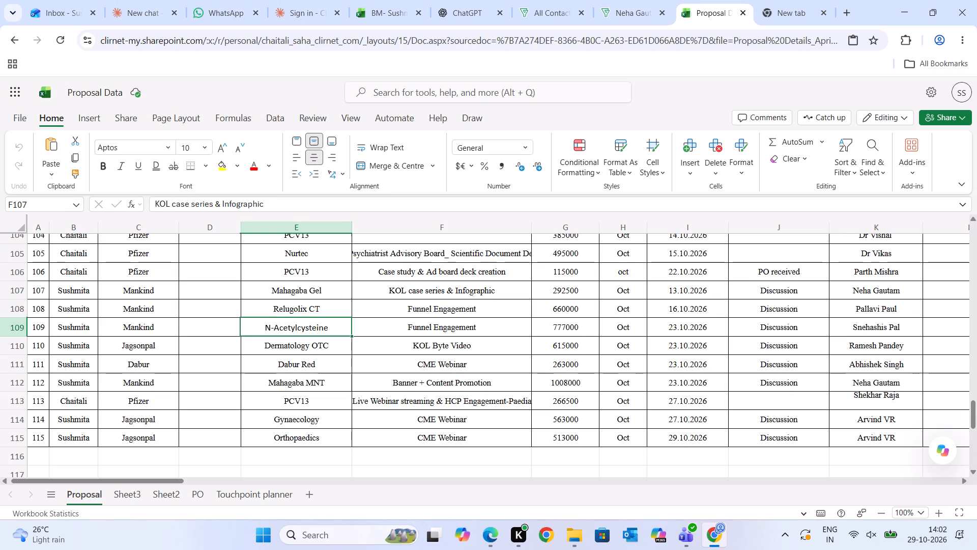
{"action": "key", "text": "Down"}
{"action": "key", "text": "Down"}
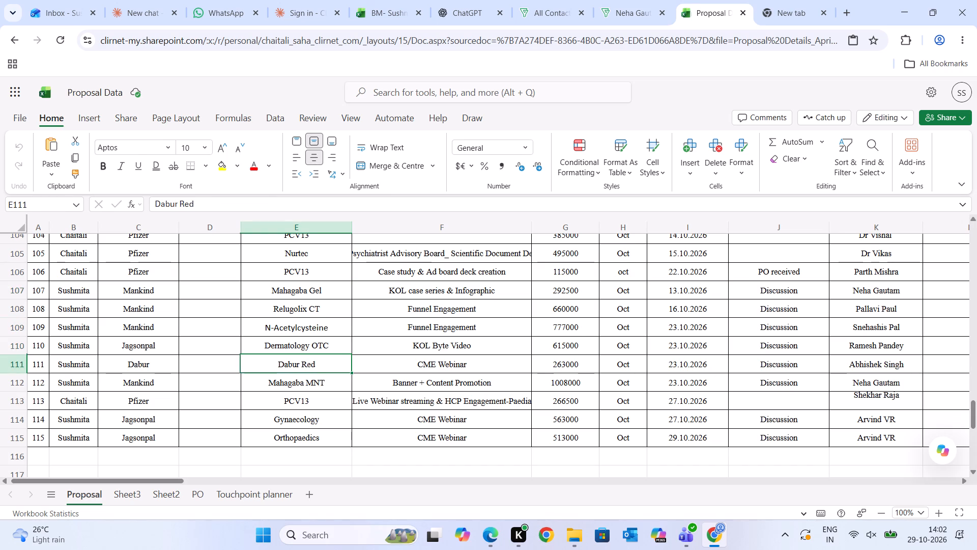
{"action": "key", "text": "Up"}
{"action": "key", "text": "Up"}
{"action": "key", "text": "Up"}
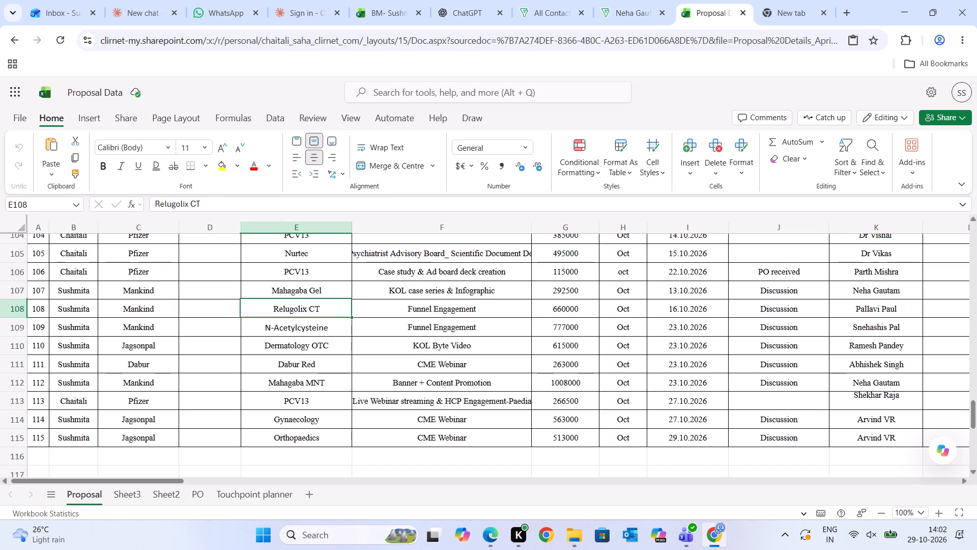
{"action": "key", "text": "Down"}
{"action": "key", "text": "Down"}
{"action": "key", "text": "Down"}
{"action": "key", "text": "Down"}
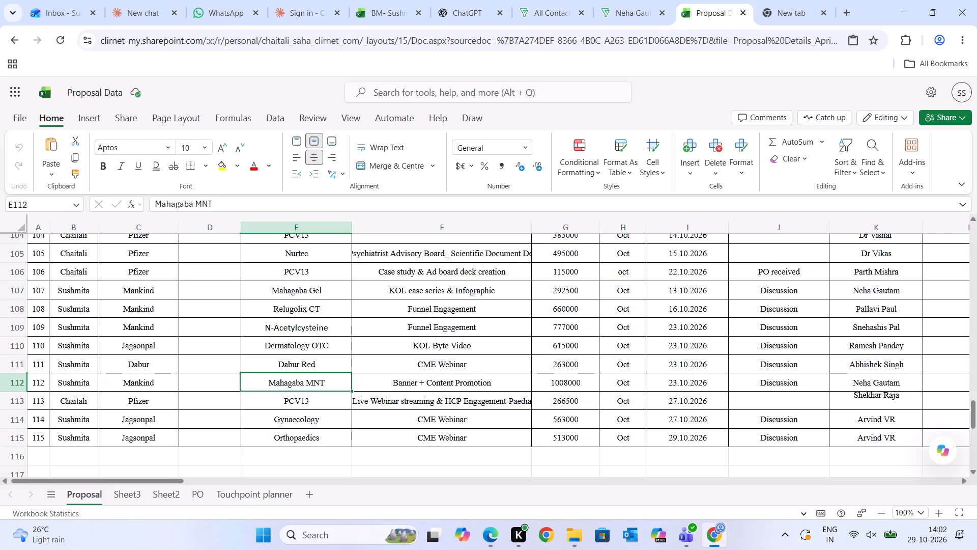
{"action": "key", "text": "Right"}
{"action": "key", "text": "Right"}
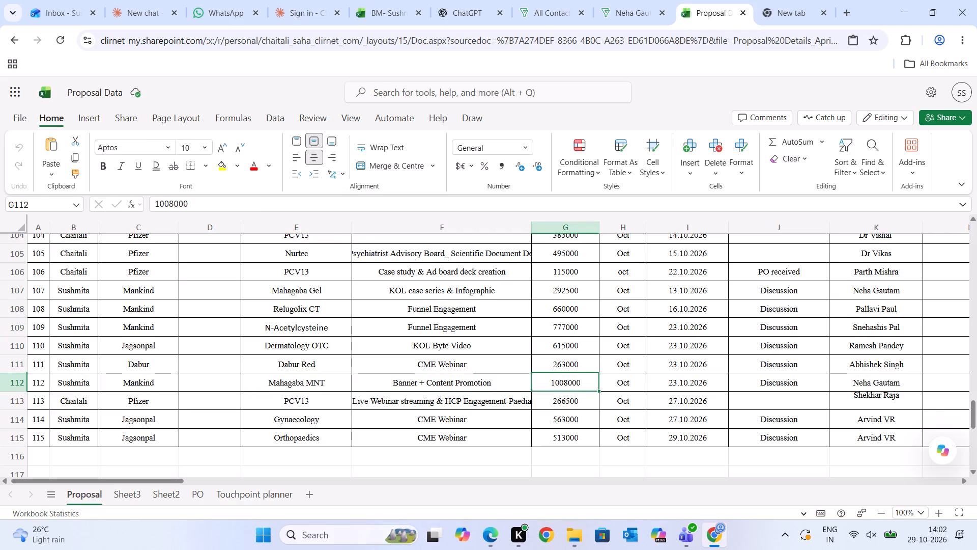
{"action": "key", "text": "Left"}
{"action": "key", "text": "Left"}
{"action": "key", "text": "Left"}
{"action": "key", "text": "Left"}
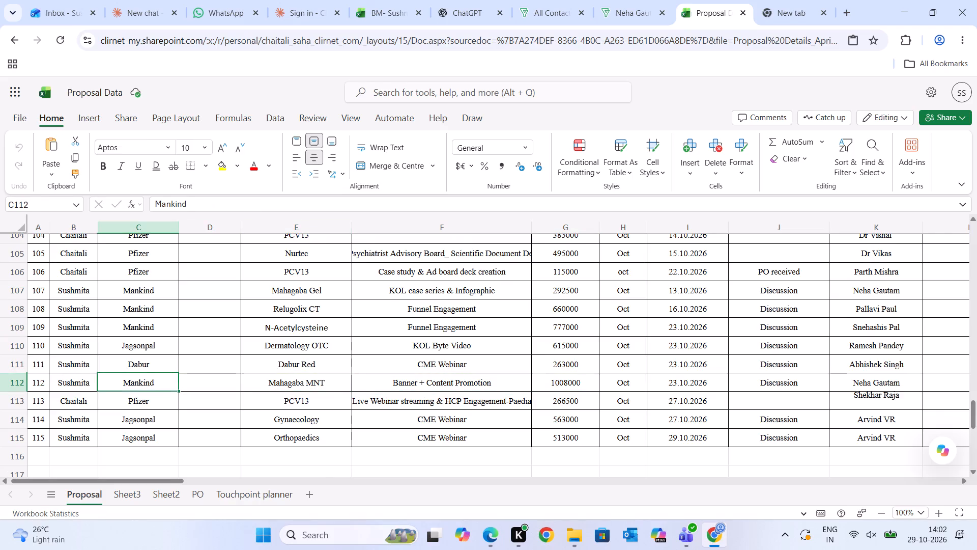
Return to the new Bigin deal, name it "Banner + Content Promotion" and set its stage to Proposal/Price Quote.
{"action": "left_click", "coordinate": [630, 0]}
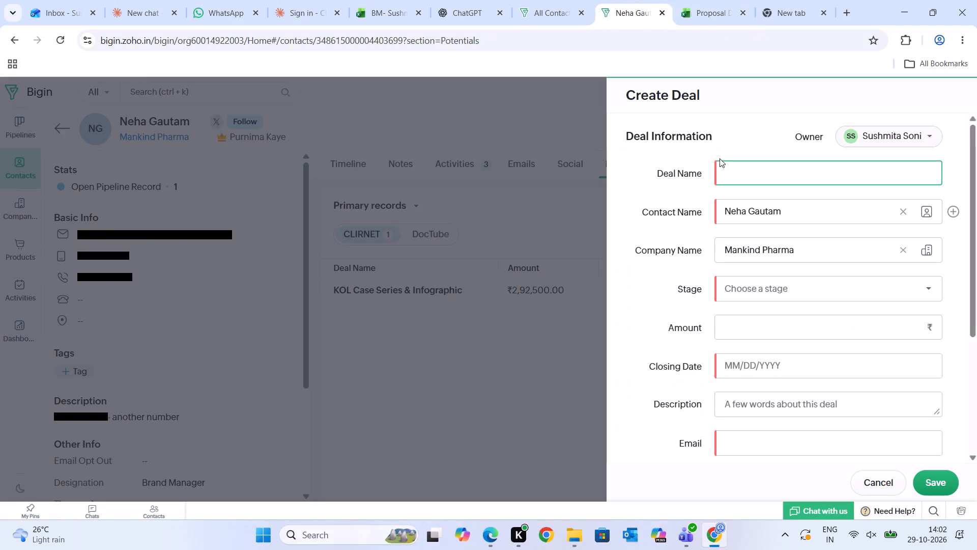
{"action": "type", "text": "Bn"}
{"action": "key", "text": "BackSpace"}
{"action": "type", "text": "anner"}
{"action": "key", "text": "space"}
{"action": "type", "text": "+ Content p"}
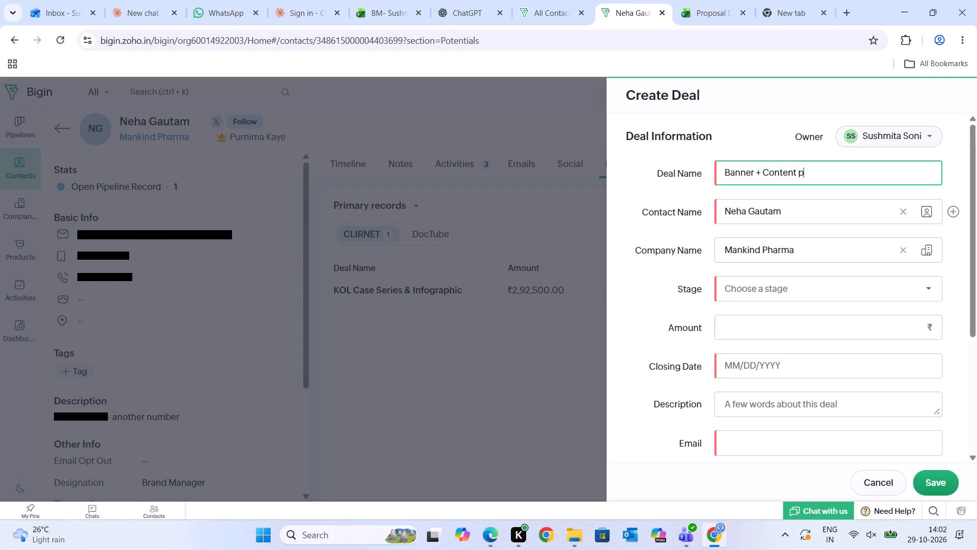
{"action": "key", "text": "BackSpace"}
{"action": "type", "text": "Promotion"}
{"action": "left_click", "coordinate": [735, 292]}
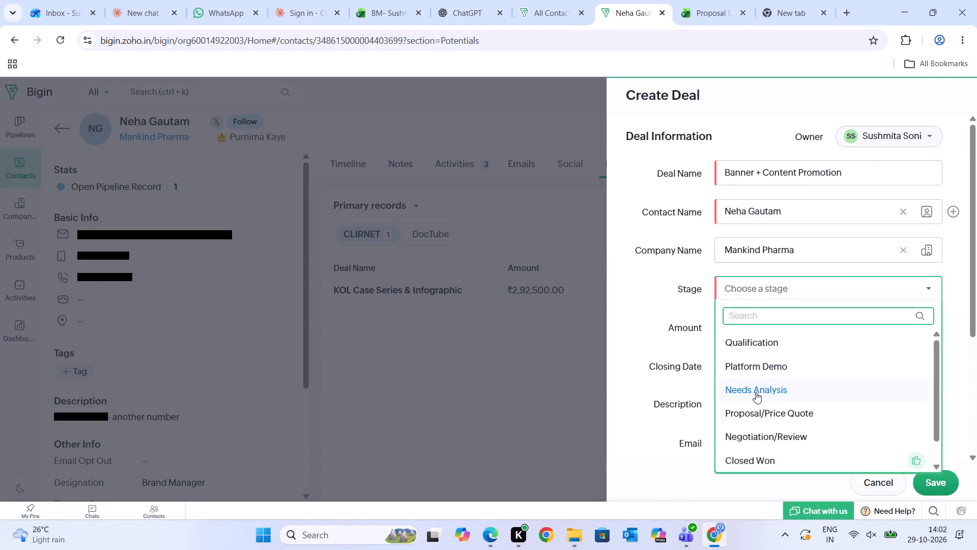
{"action": "left_click", "coordinate": [750, 416]}
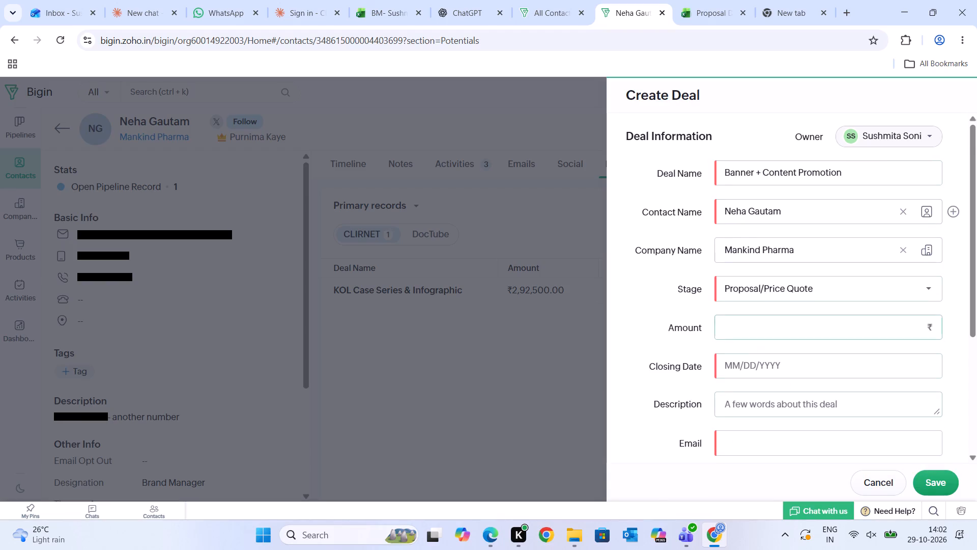
Copy the Mahagaba MNT amount, 1008000, from the Proposal Data sheet into the new deal's amount.
{"action": "left_click", "coordinate": [754, 336]}
{"action": "left_click", "coordinate": [708, 0]}
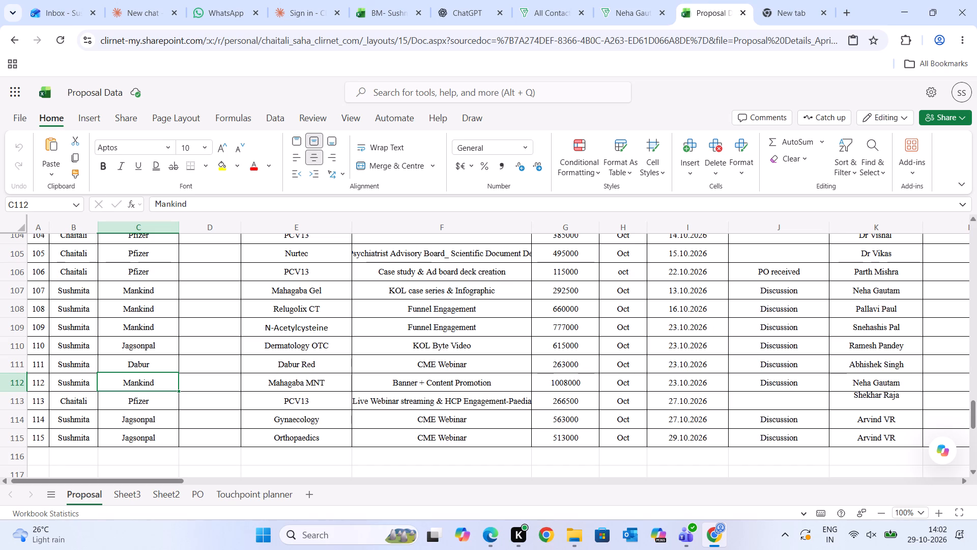
{"action": "left_click", "coordinate": [310, 288]}
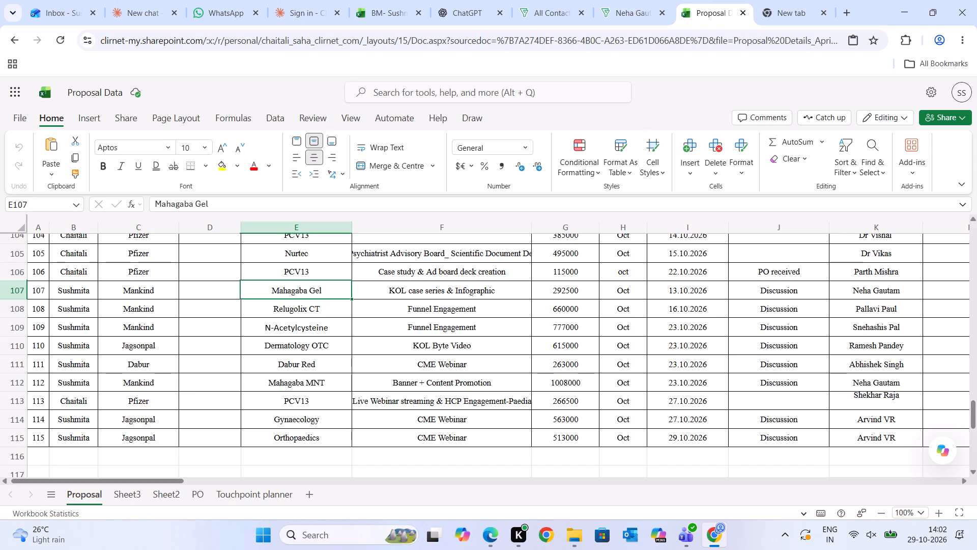
{"action": "left_click", "coordinate": [294, 381]}
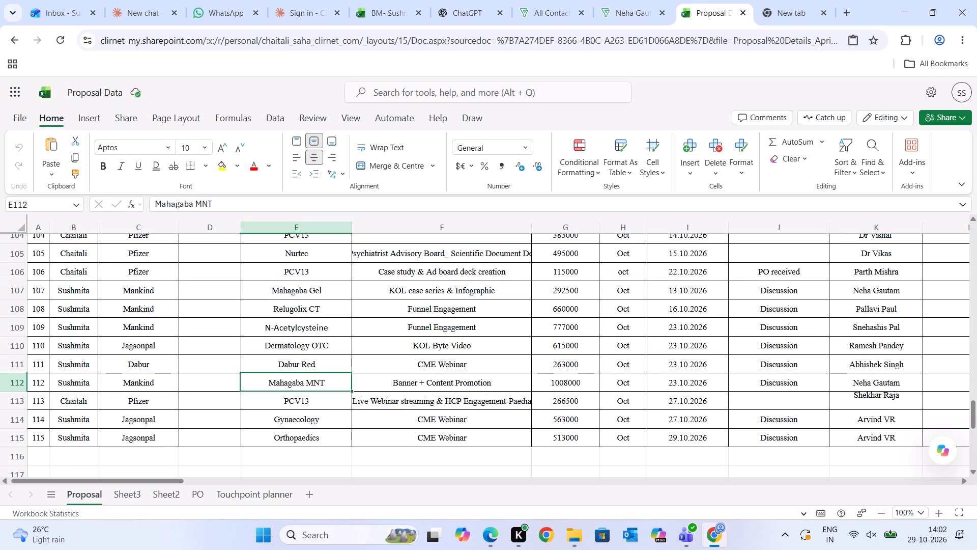
{"action": "key", "text": "Right"}
{"action": "key", "text": "Right"}
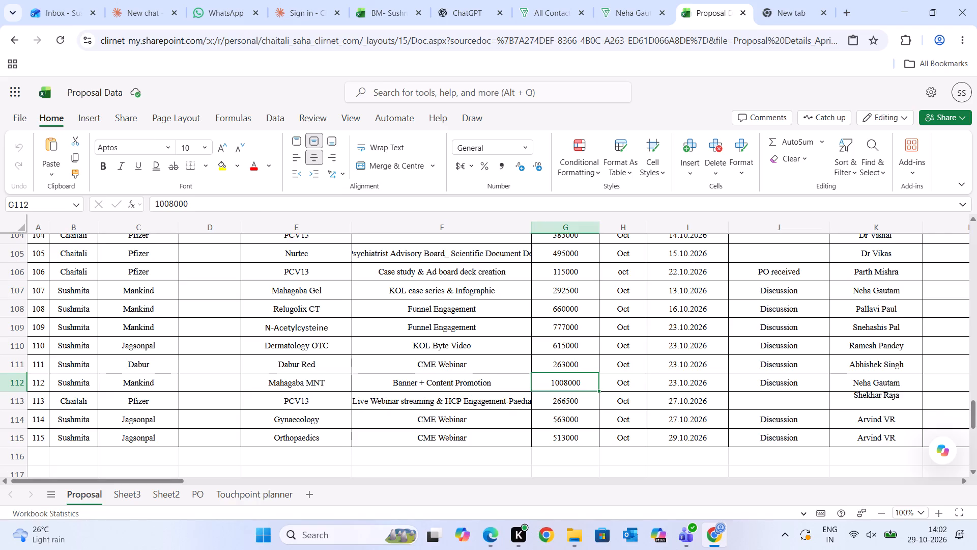
{"action": "left_click_drag", "start_coordinate": [195, 206], "coordinate": [137, 199]}
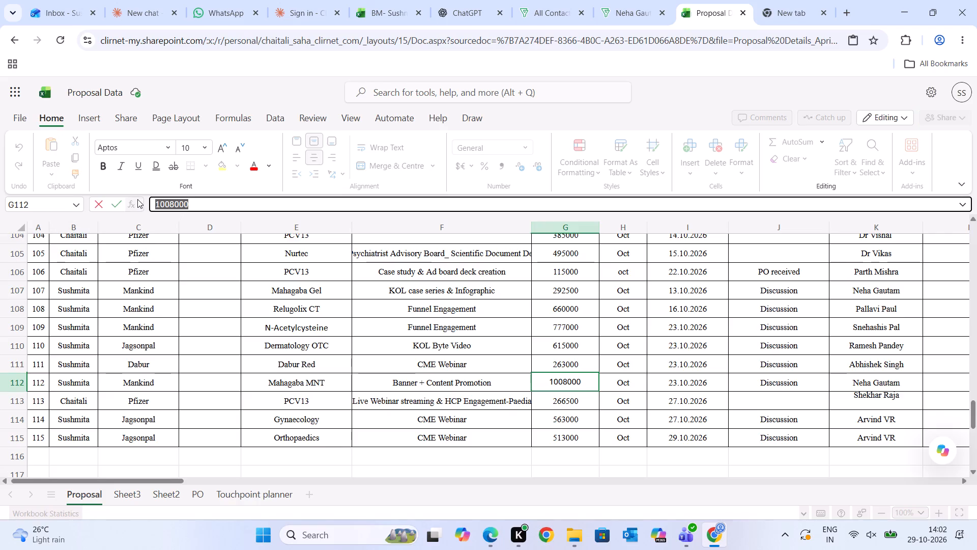
{"action": "key", "text": "ctrl+c"}
{"action": "left_click", "coordinate": [644, 0]}
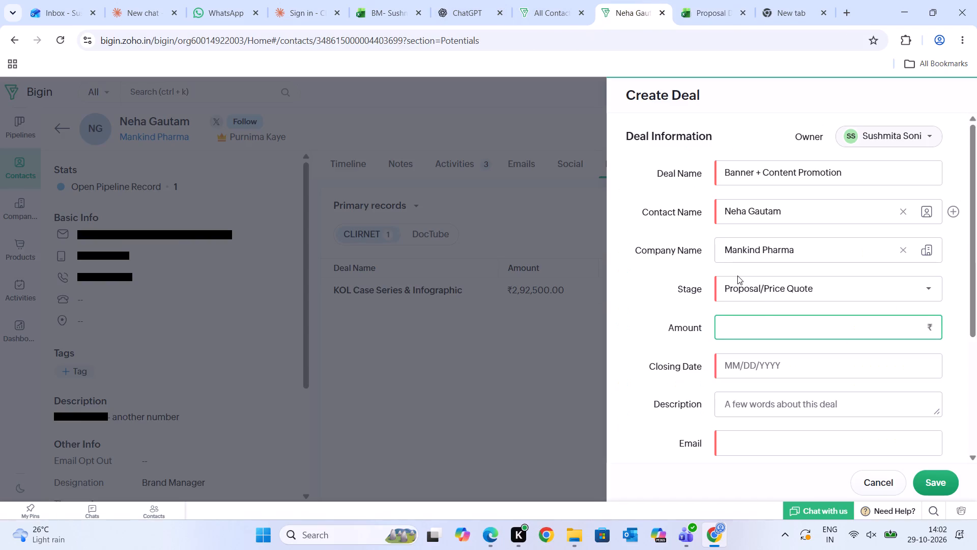
{"action": "key", "text": "ctrl+v"}
Set the new deal's closing date to 11/20/2026.
{"action": "left_click", "coordinate": [741, 367]}
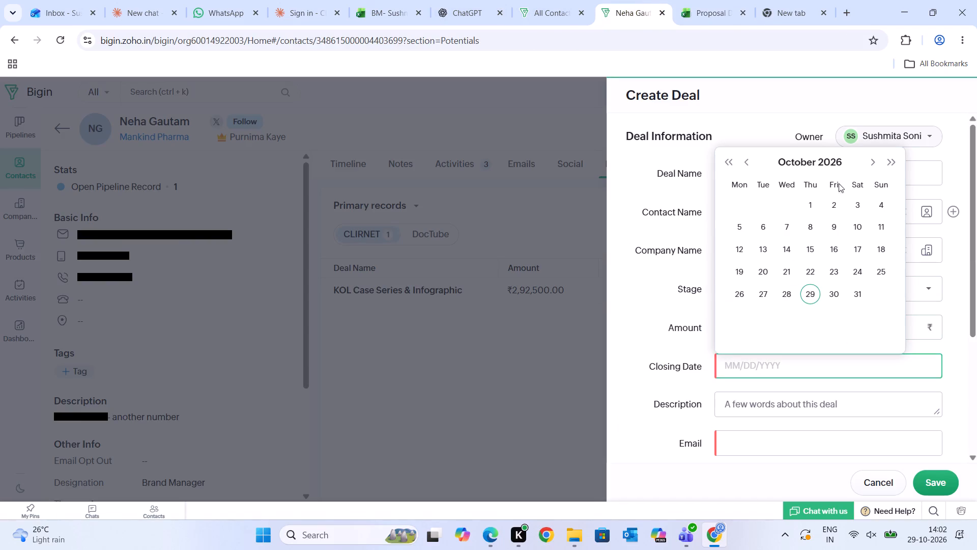
{"action": "left_click", "coordinate": [871, 158]}
{"action": "left_click", "coordinate": [837, 273]}
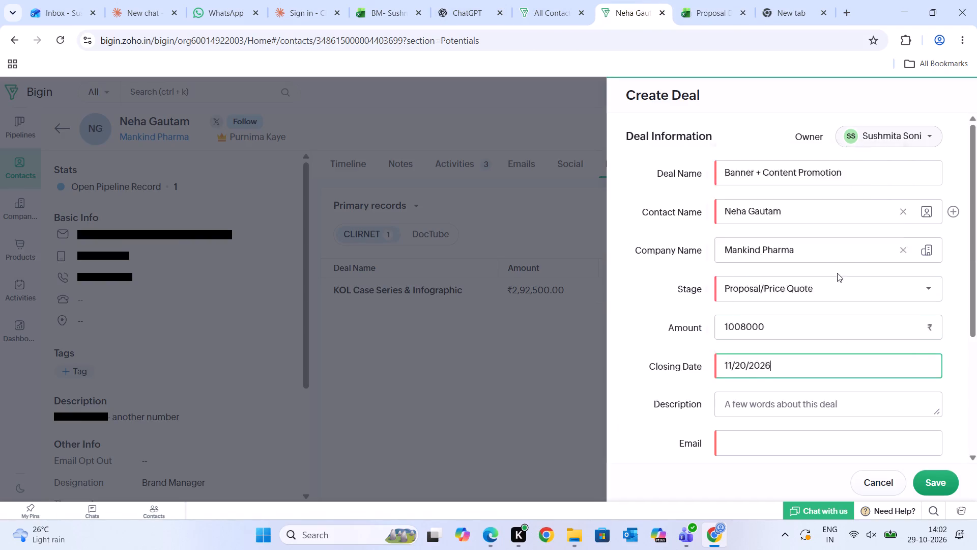
Enter the deal description "follow up meeting to be scheduled after 4 Nov as client is currently on field work.".
{"action": "left_click", "coordinate": [740, 405]}
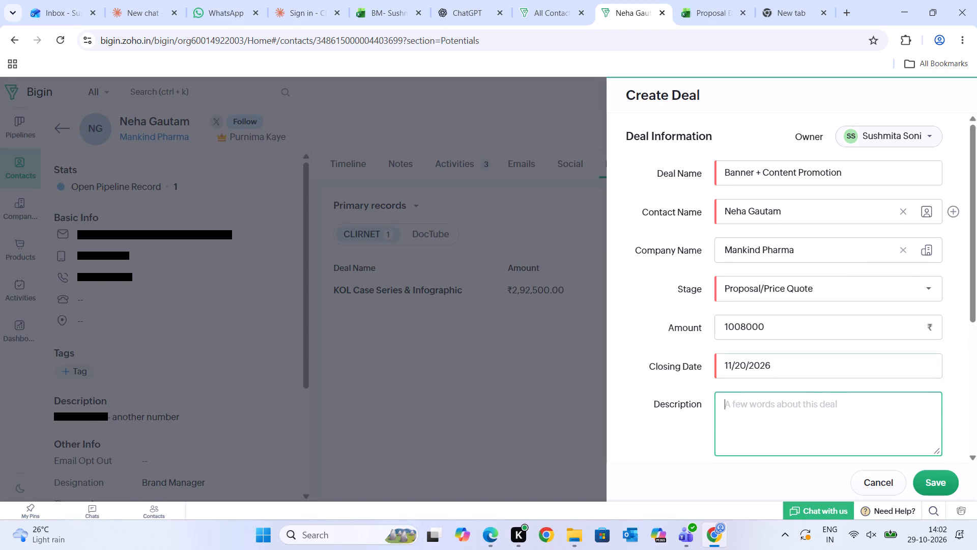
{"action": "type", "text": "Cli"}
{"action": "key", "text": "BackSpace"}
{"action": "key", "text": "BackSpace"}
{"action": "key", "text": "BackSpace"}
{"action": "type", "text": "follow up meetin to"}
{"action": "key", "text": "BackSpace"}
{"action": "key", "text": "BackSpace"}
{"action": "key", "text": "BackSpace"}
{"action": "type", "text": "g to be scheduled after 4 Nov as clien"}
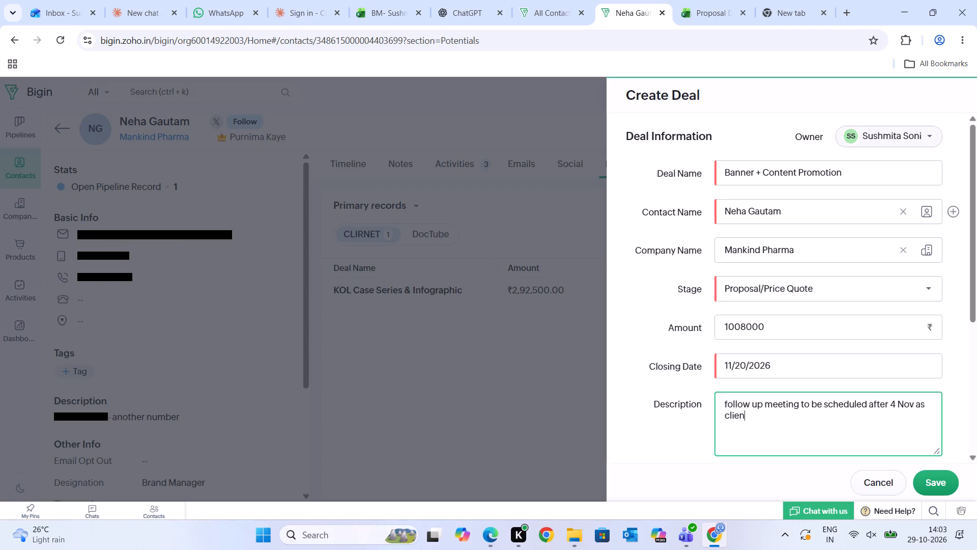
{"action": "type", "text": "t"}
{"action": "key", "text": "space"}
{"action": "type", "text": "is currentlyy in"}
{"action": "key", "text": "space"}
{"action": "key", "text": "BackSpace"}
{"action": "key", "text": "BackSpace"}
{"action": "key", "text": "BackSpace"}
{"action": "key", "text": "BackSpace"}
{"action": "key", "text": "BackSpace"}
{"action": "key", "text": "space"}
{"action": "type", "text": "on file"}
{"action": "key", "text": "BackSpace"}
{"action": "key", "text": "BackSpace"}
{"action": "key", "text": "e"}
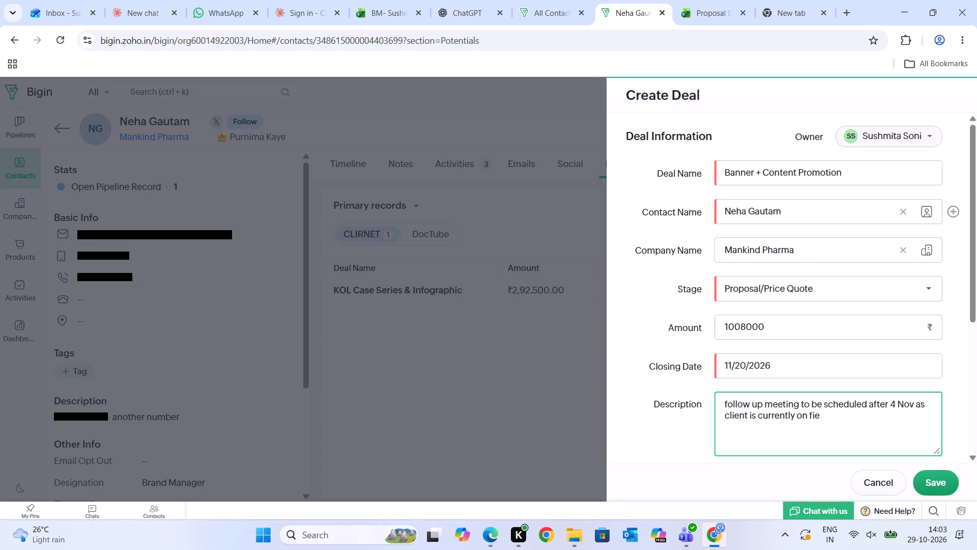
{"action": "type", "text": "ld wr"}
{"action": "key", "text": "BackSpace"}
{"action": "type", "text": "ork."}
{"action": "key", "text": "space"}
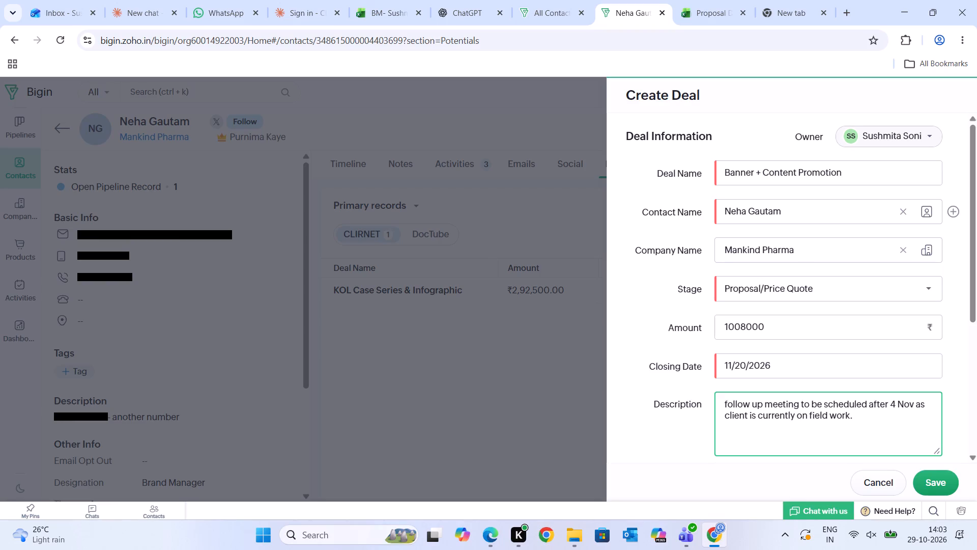
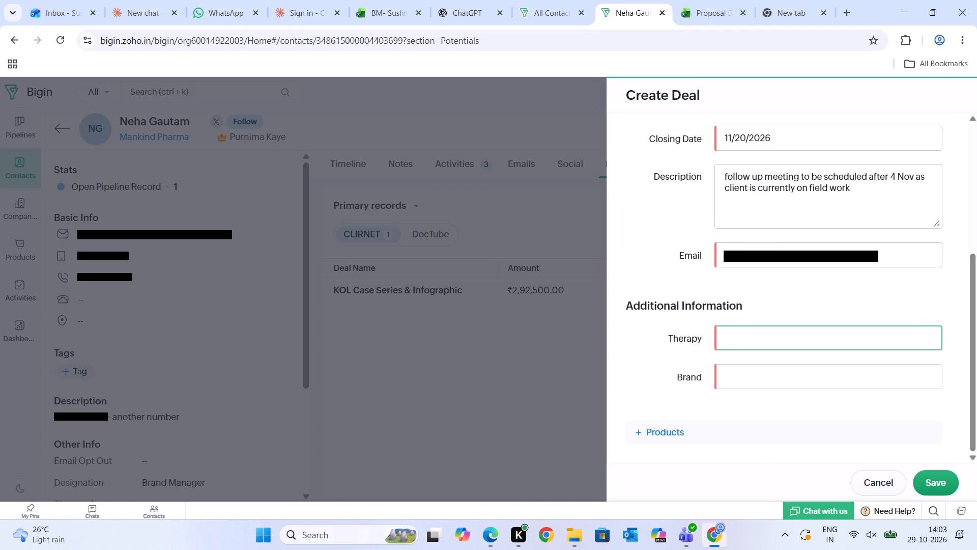
Set the deal's therapy to Neuropathic and its brand to Mahagaba MNT, and save the deal.
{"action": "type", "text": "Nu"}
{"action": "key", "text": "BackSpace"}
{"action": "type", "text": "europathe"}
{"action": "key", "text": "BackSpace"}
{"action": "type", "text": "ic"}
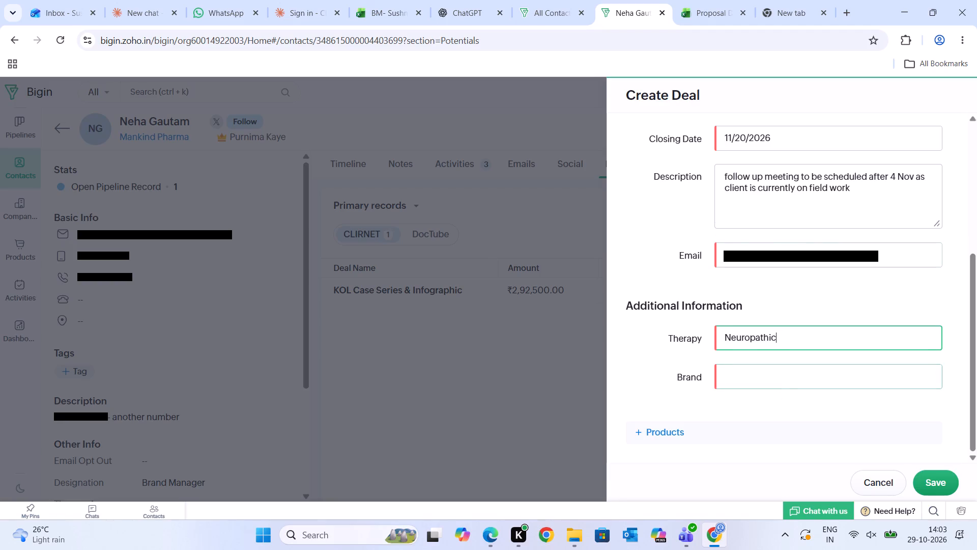
{"action": "left_click", "coordinate": [756, 369]}
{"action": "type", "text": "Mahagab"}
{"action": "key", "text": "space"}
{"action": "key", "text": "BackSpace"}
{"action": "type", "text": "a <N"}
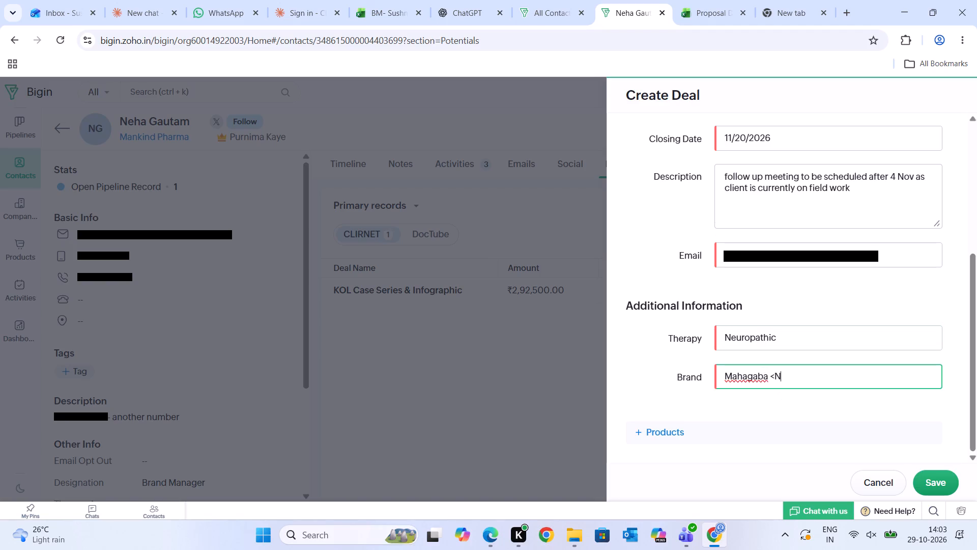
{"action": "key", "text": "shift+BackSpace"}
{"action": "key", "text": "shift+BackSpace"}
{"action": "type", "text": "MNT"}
{"action": "left_click", "coordinate": [943, 483]}
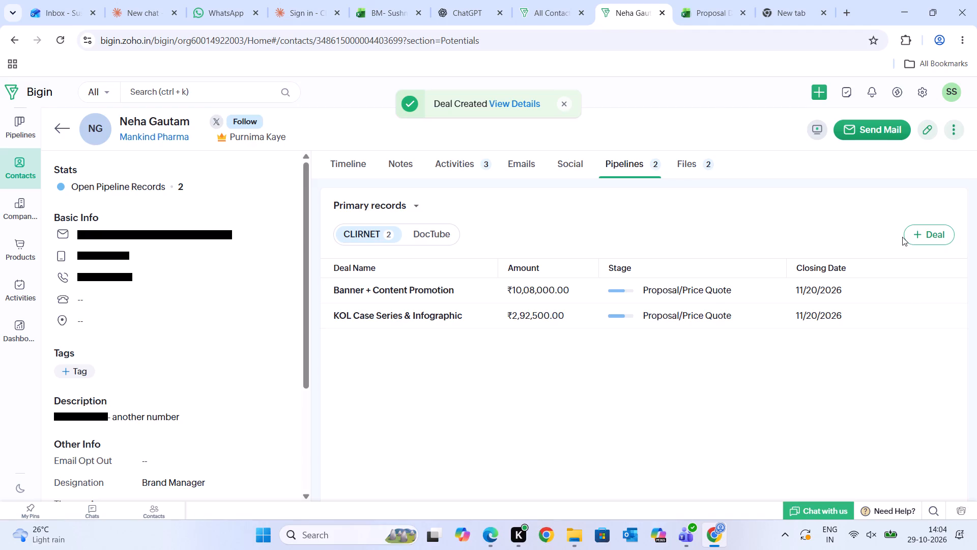
Close the finished contact record and open the Bigin contact listed for Relugolix CT in the Proposal Data sheet.
{"action": "left_click", "coordinate": [659, 13]}
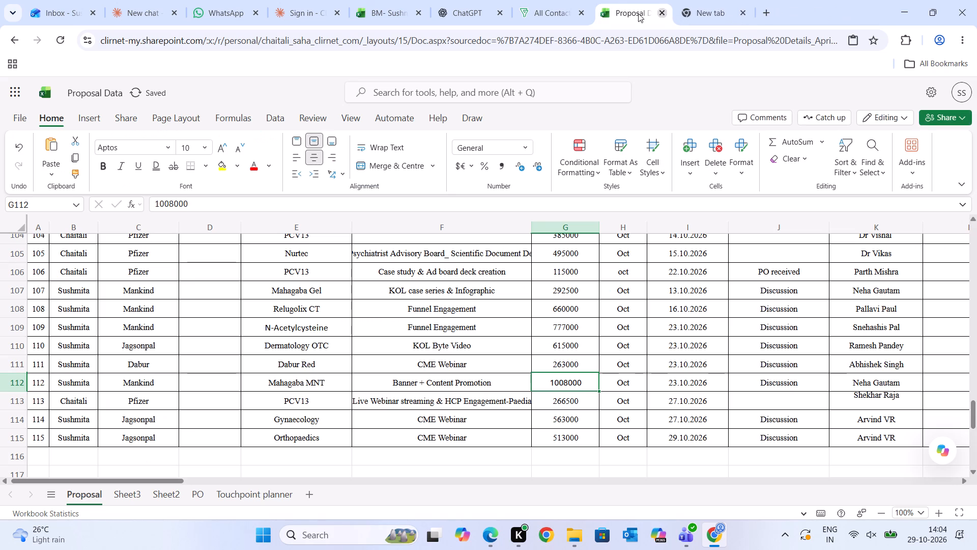
{"action": "left_click", "coordinate": [265, 317]}
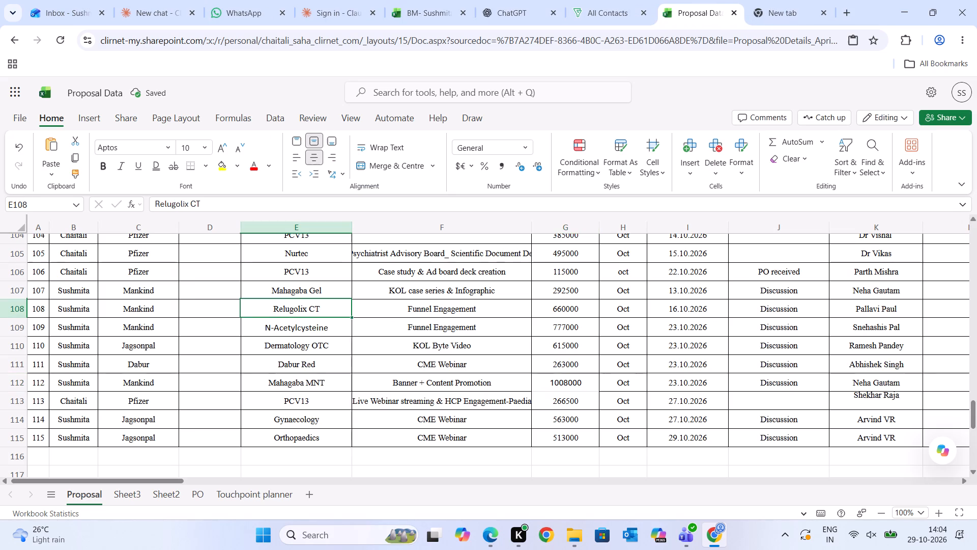
{"action": "left_click", "coordinate": [145, 307]}
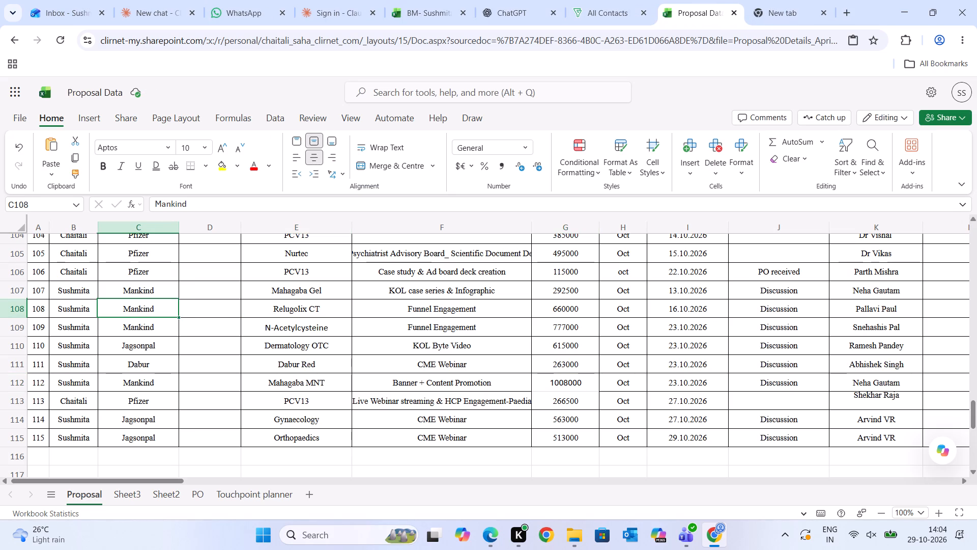
{"action": "left_click", "coordinate": [323, 313]}
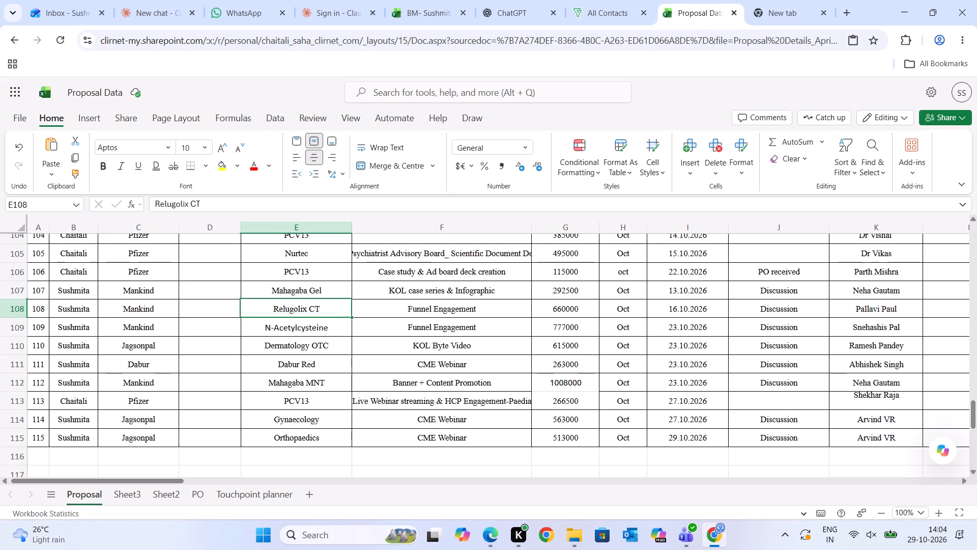
{"action": "left_click", "coordinate": [651, 0]}
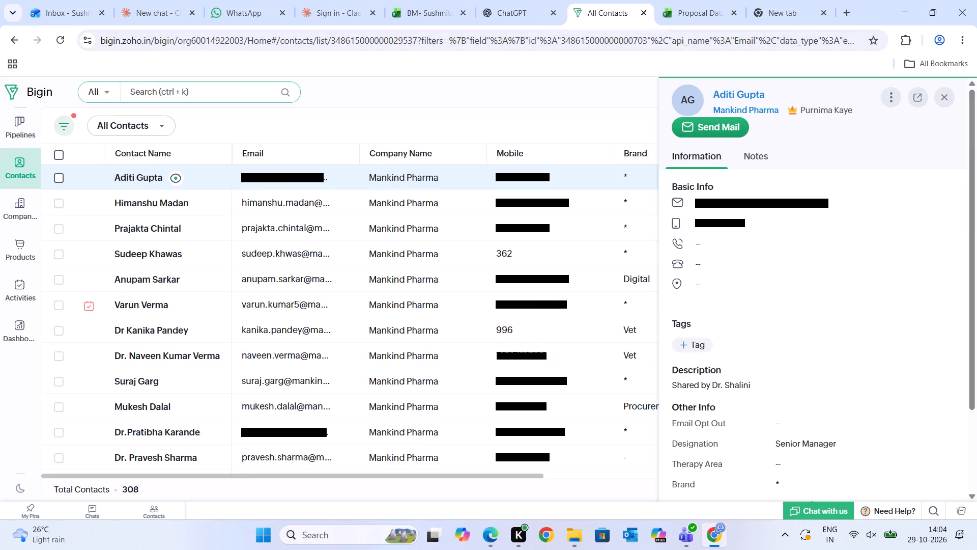
{"action": "left_click", "coordinate": [229, 93]}
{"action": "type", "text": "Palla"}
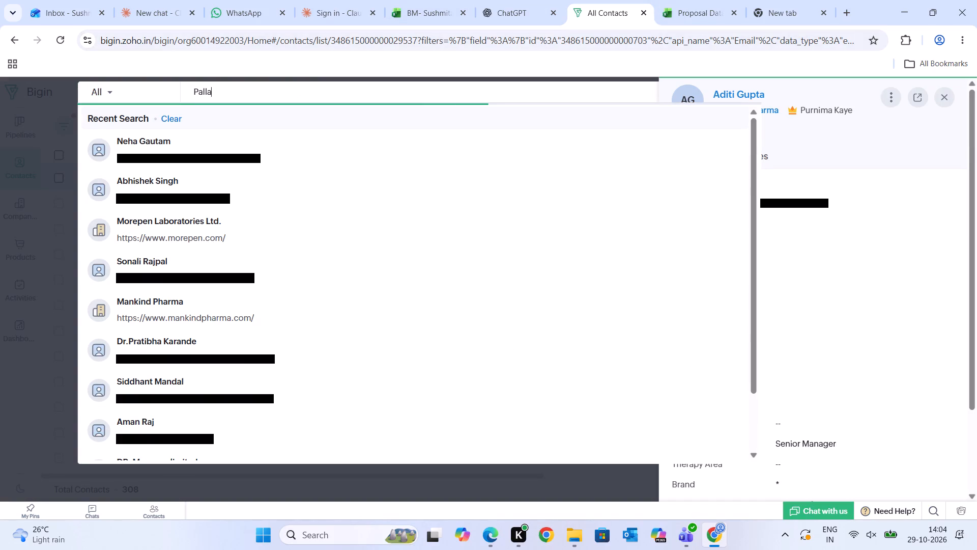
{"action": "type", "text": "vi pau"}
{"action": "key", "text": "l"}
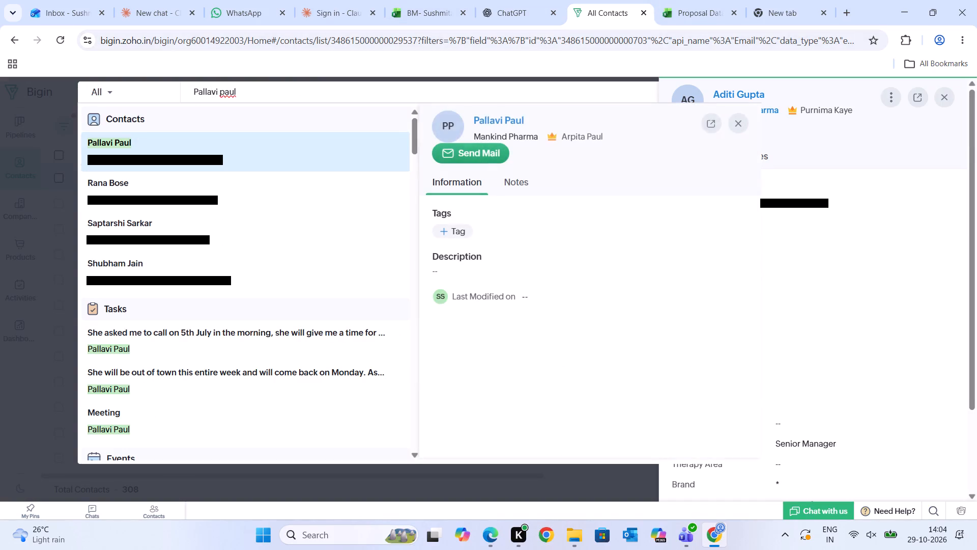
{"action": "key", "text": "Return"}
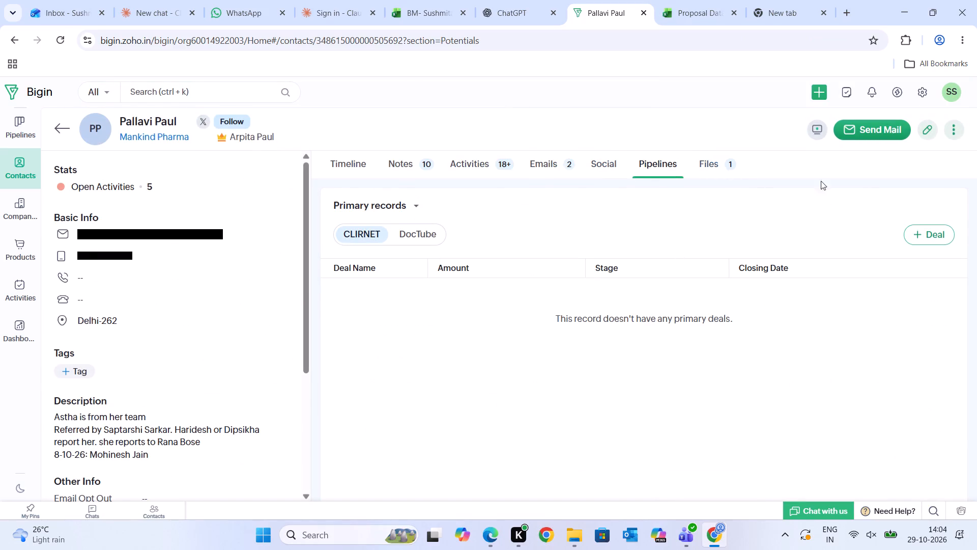
Shrink the browser window so the Downloads folder shows beside the Bigin contact record.
{"action": "left_click", "coordinate": [913, 232]}
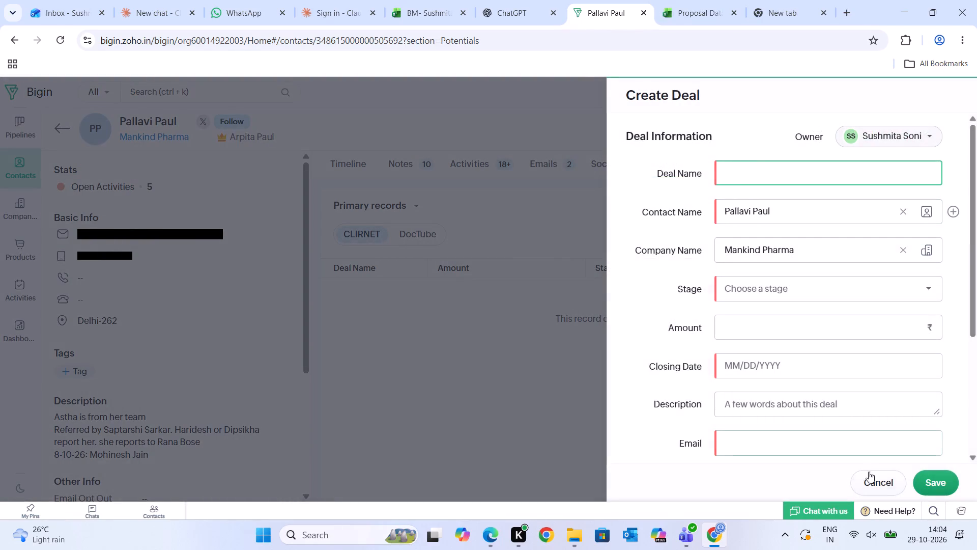
{"action": "left_click", "coordinate": [878, 485]}
{"action": "left_click", "coordinate": [939, 12]}
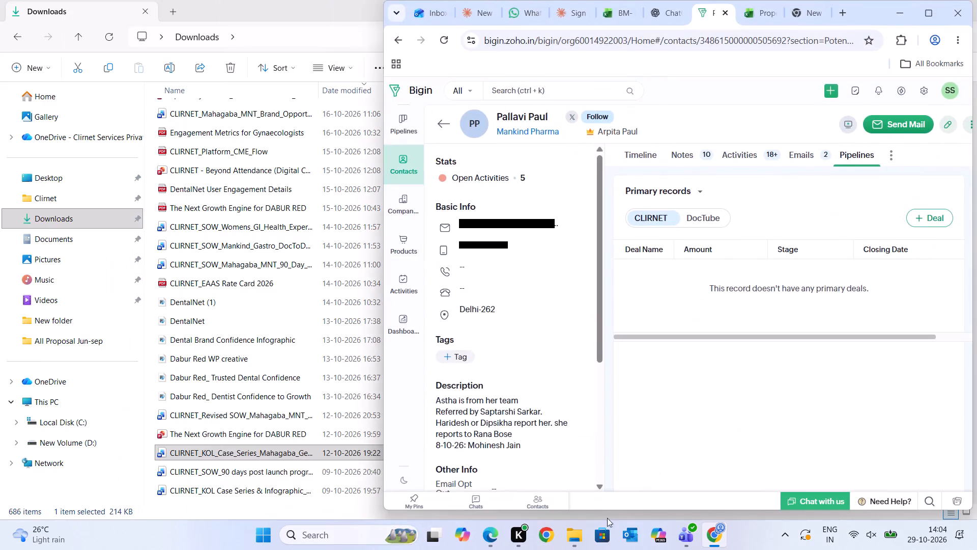
{"action": "scroll", "coordinate": [244, 312], "scroll_direction": "up", "scroll_amount": 9}
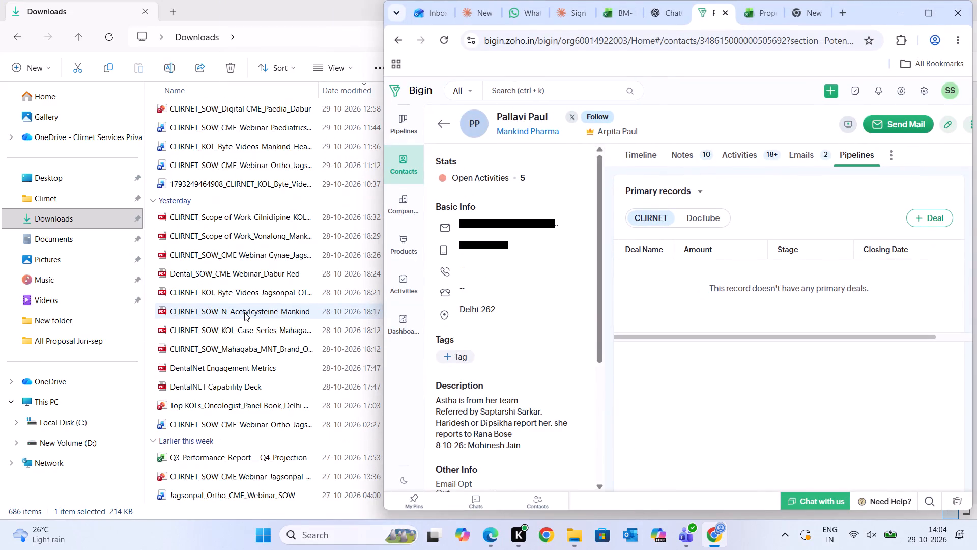
{"action": "scroll", "coordinate": [244, 312], "scroll_direction": "up", "scroll_amount": 7}
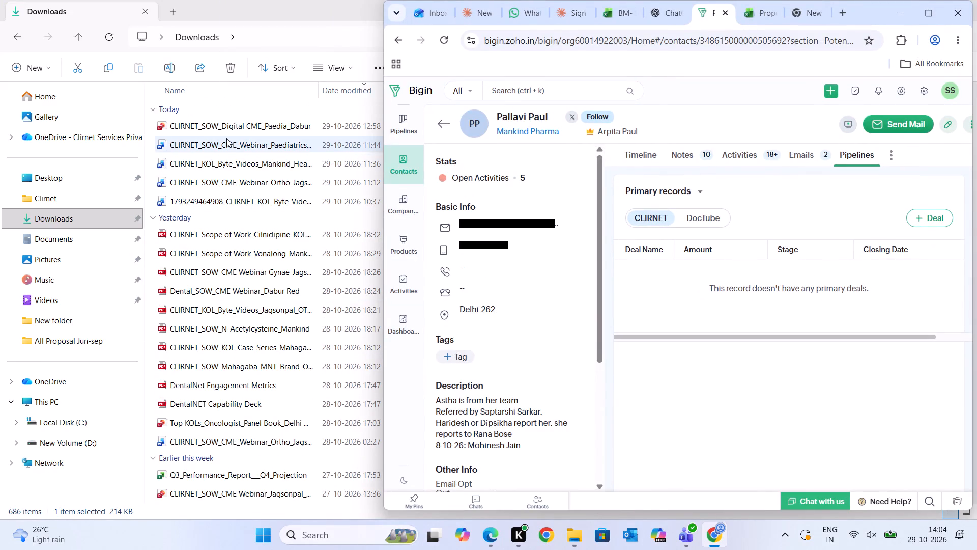
{"action": "key", "text": "Down"}
{"action": "key", "text": "Down"}
{"action": "key", "text": "Down"}
{"action": "key", "text": "Down"}
{"action": "key", "text": "Down"}
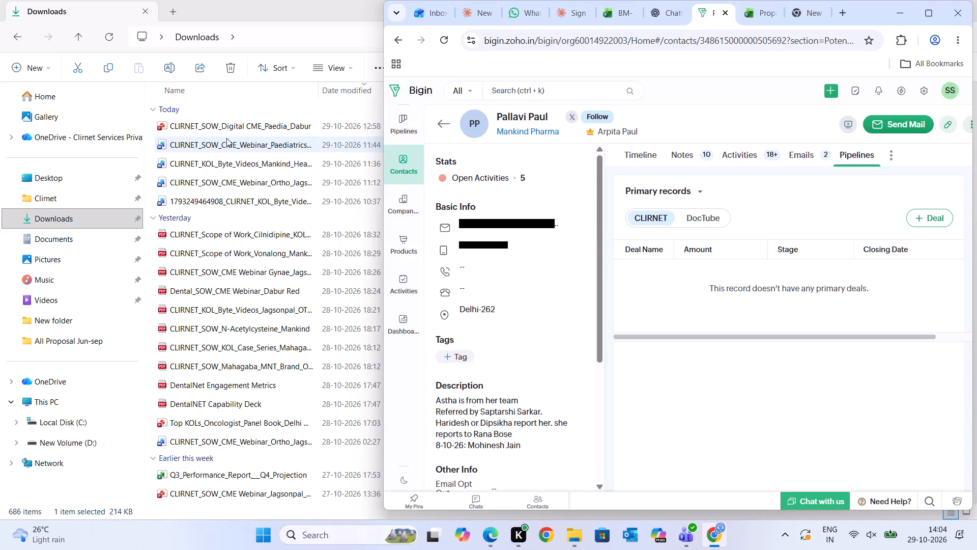
{"action": "left_click", "coordinate": [226, 138]}
{"action": "key", "text": "Down"}
{"action": "key", "text": "Down"}
{"action": "key", "text": "Down"}
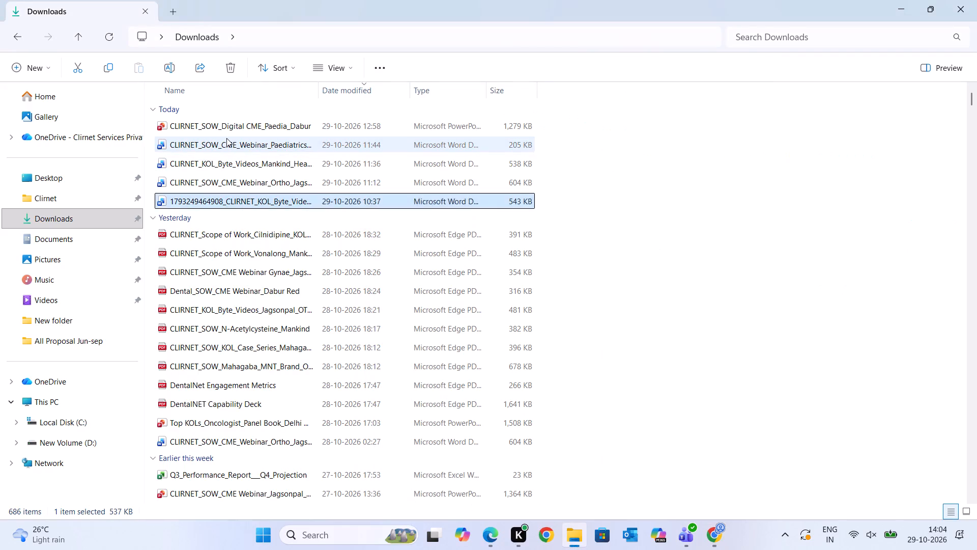
{"action": "key", "text": "Down"}
{"action": "key", "text": "Down"}
{"action": "key", "text": "Down"}
{"action": "key", "text": "Down"}
{"action": "key", "text": "Down"}
{"action": "key", "text": "Down"}
{"action": "key", "text": "Down"}
{"action": "key", "text": "Down"}
{"action": "key", "text": "Down"}
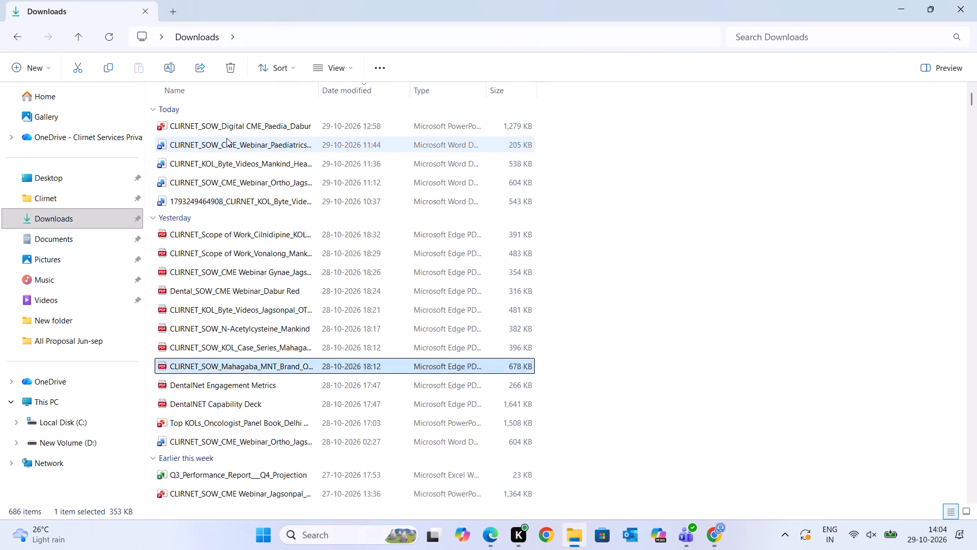
{"action": "key", "text": "Down"}
{"action": "key", "text": "Down"}
{"action": "key", "text": "Down"}
{"action": "key", "text": "Down"}
{"action": "key", "text": "Down"}
{"action": "key", "text": "Down"}
{"action": "key", "text": "Down"}
{"action": "key", "text": "Down"}
{"action": "key", "text": "Down"}
{"action": "key", "text": "Down"}
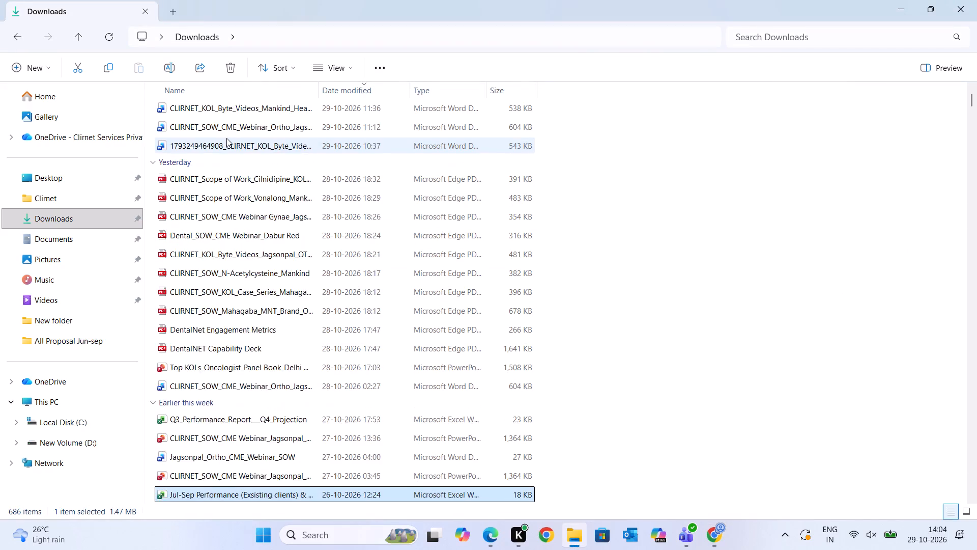
{"action": "key", "text": "Down"}
{"action": "key", "text": "Up"}
{"action": "key", "text": "Up"}
{"action": "key", "text": "Up"}
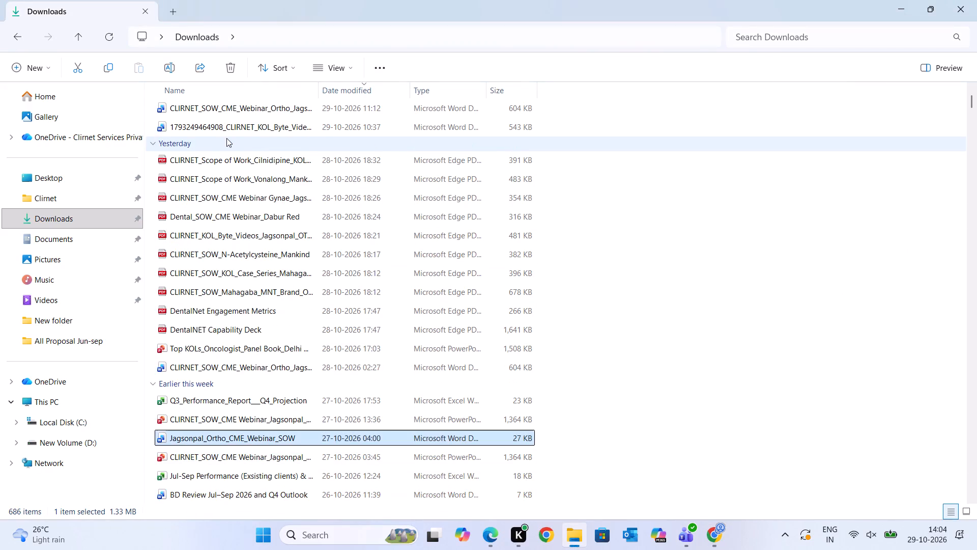
{"action": "key", "text": "Up"}
{"action": "key", "text": "Up"}
{"action": "key", "text": "Down"}
{"action": "key", "text": "Down"}
{"action": "key", "text": "Down"}
{"action": "key", "text": "Down"}
{"action": "key", "text": "Down"}
{"action": "key", "text": "Down"}
{"action": "key", "text": "Down"}
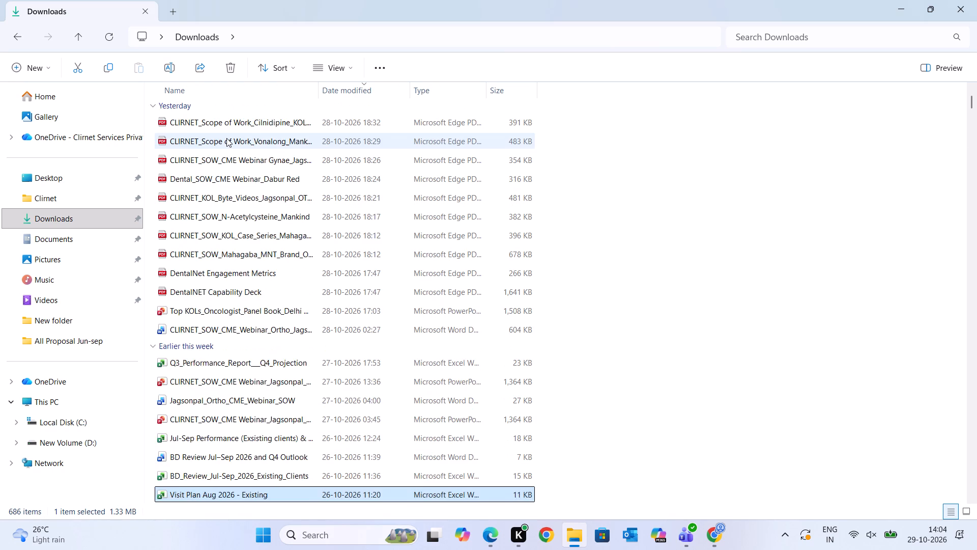
{"action": "key", "text": "Down"}
{"action": "key", "text": "Down"}
{"action": "key", "text": "Down"}
{"action": "key", "text": "Down"}
{"action": "key", "text": "Down"}
{"action": "key", "text": "Down"}
{"action": "key", "text": "Down"}
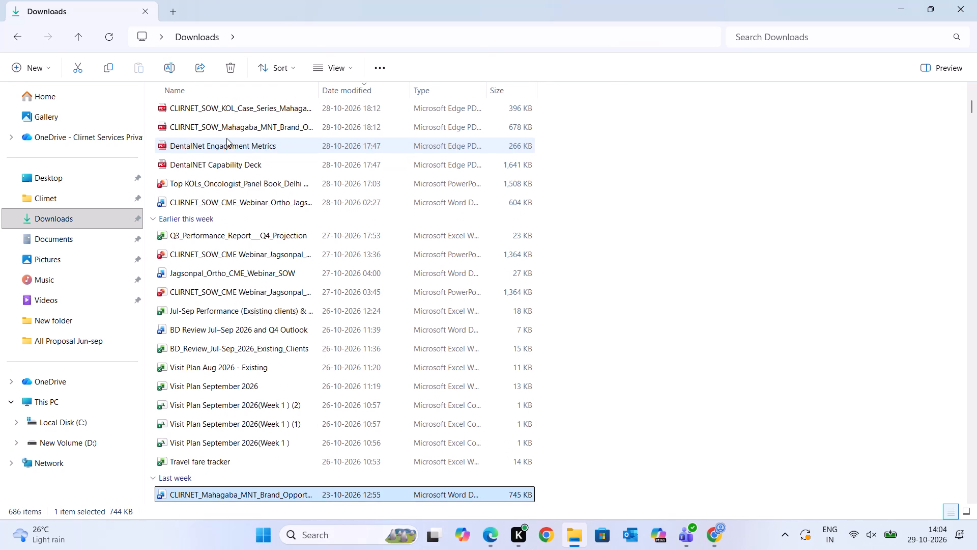
{"action": "key", "text": "Down"}
{"action": "key", "text": "Down"}
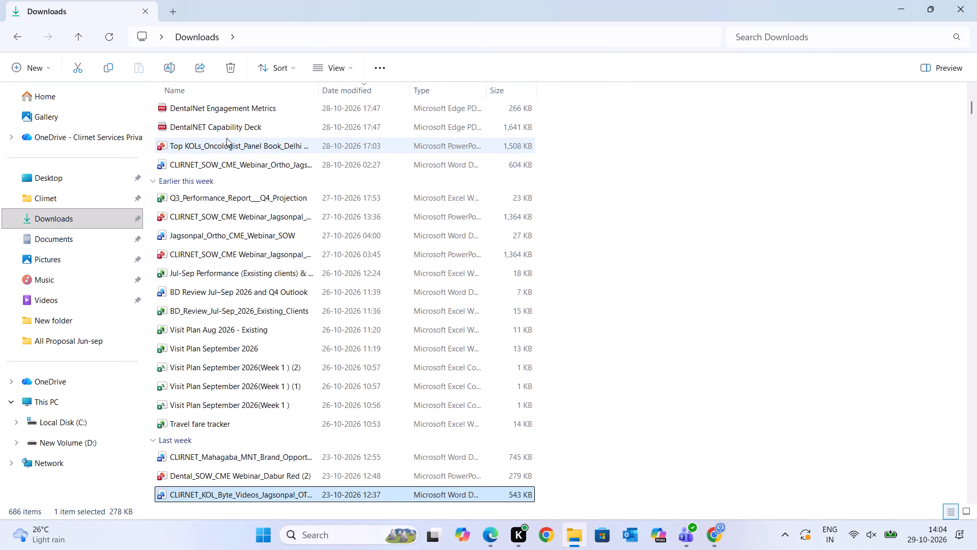
{"action": "key", "text": "Down"}
{"action": "key", "text": "Down"}
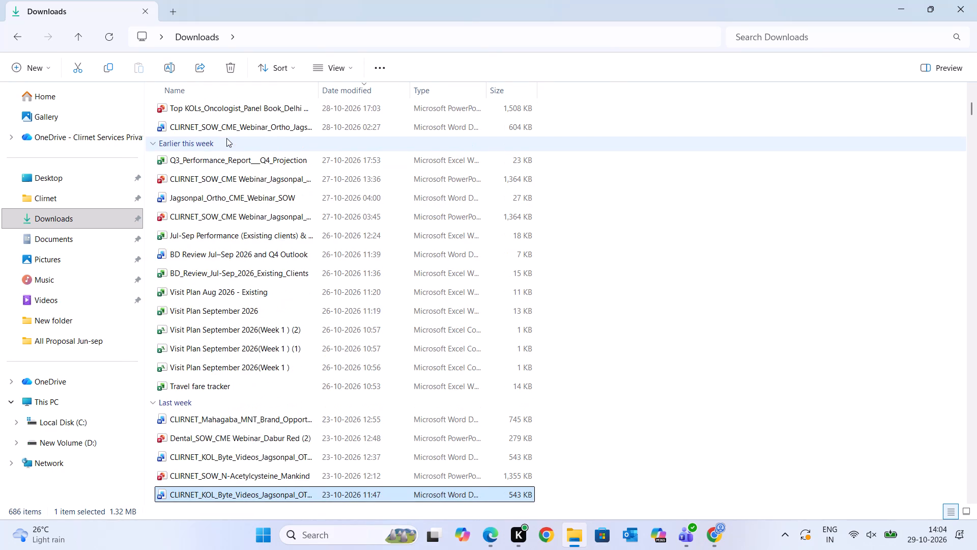
{"action": "key", "text": "Down"}
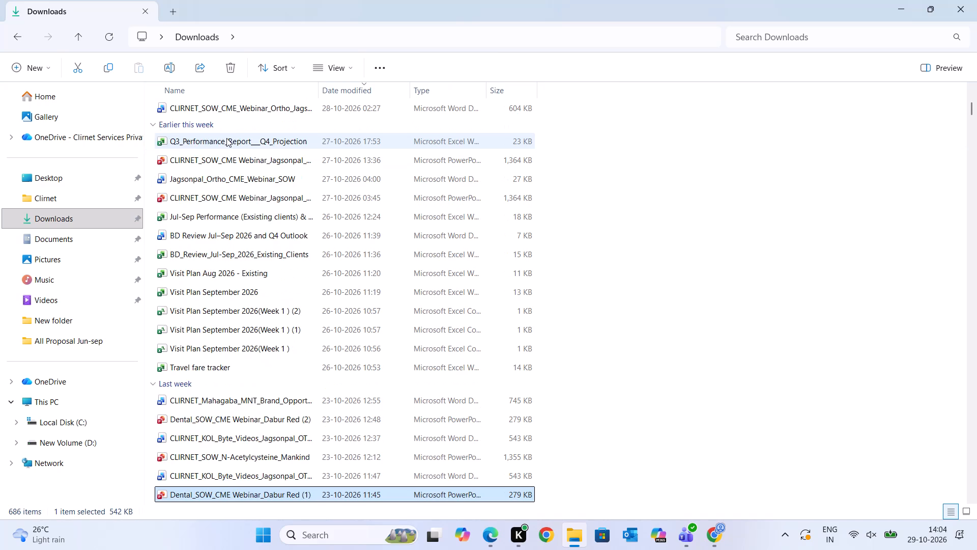
{"action": "key", "text": "Down"}
{"action": "key", "text": "Down"}
{"action": "key", "text": "Down"}
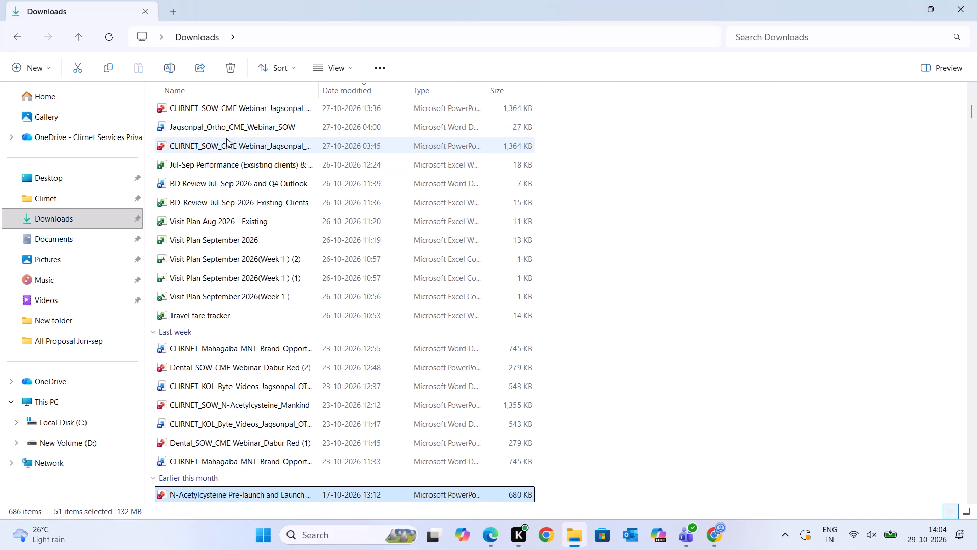
{"action": "key", "text": "Down"}
{"action": "key", "text": "Down"}
{"action": "key", "text": "Down"}
{"action": "key", "text": "Down"}
{"action": "key", "text": "Down"}
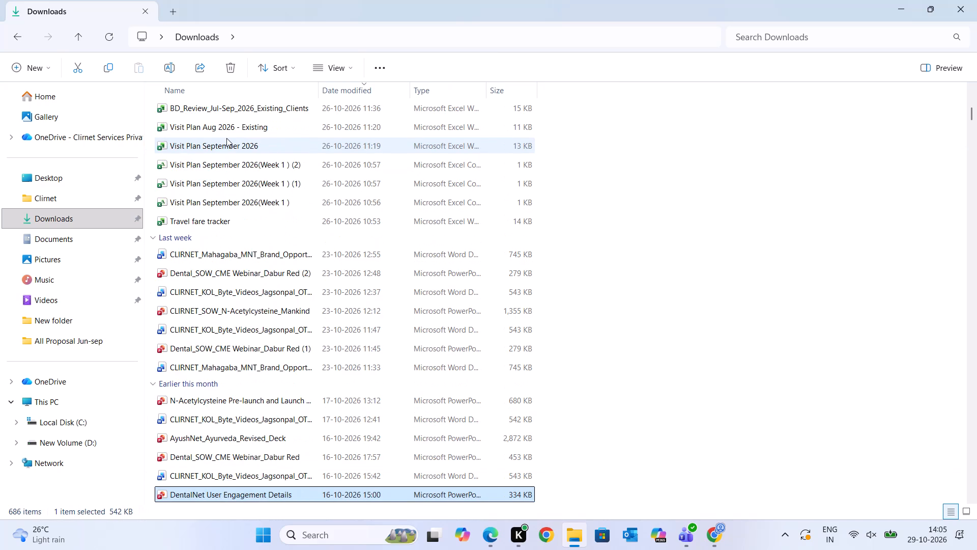
{"action": "key", "text": "Down"}
{"action": "key", "text": "Down"}
{"action": "key", "text": "Down"}
{"action": "key", "text": "Down"}
{"action": "key", "text": "Down"}
{"action": "key", "text": "Down"}
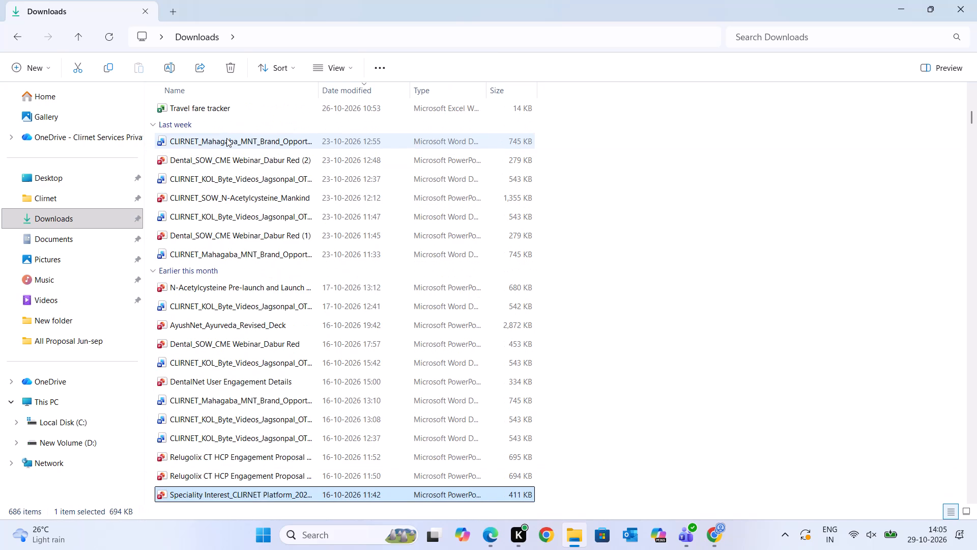
{"action": "key", "text": "Up"}
{"action": "key", "text": "Up"}
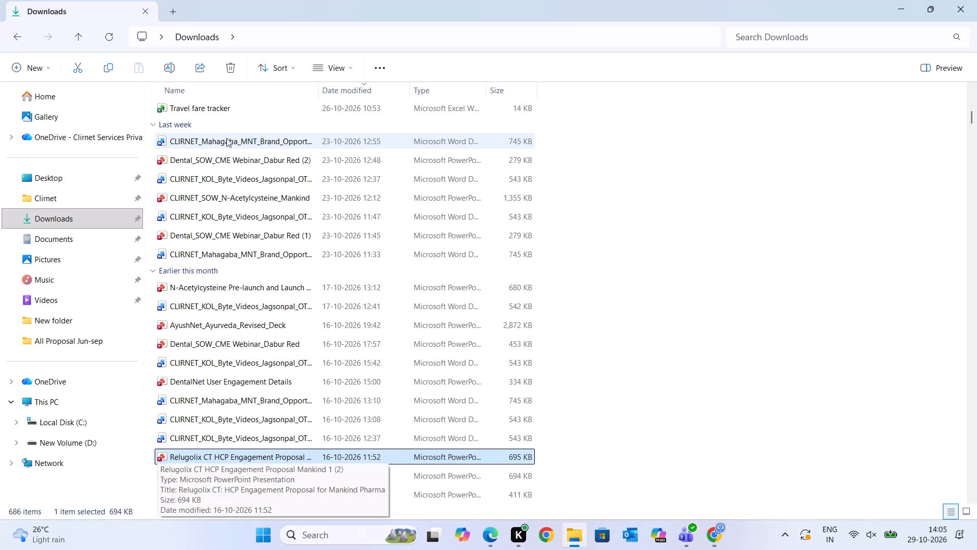
Open the Relugolix CT HCP Engagement Proposal in PowerPoint to check that it is the right document, and close it.
{"action": "double_click", "coordinate": [196, 454]}
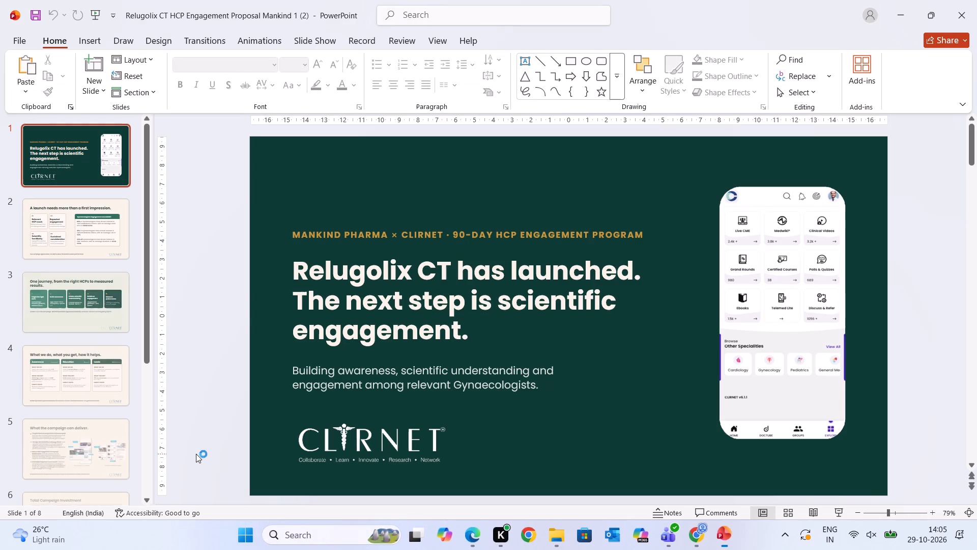
{"action": "left_click", "coordinate": [975, 0]}
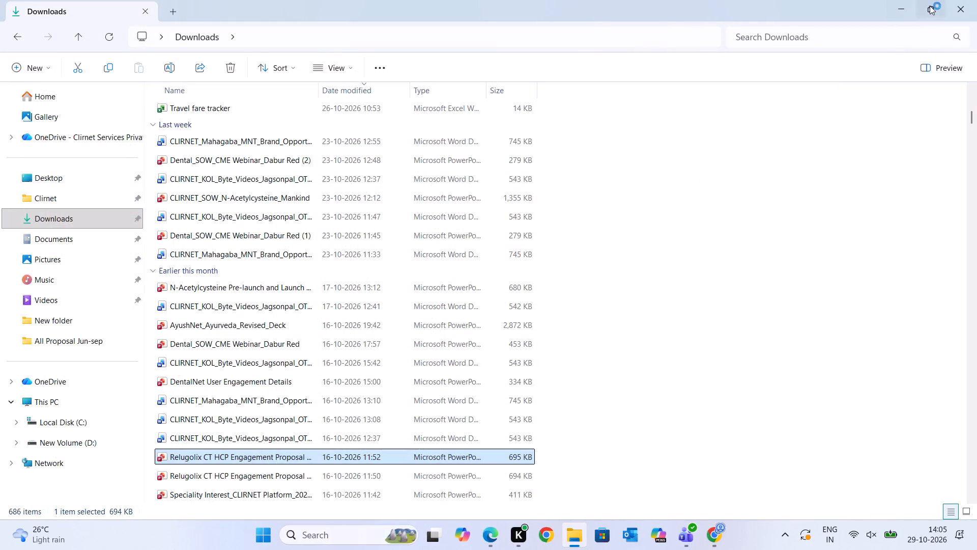
Return to the Mankind Pharma contact record in Bigin, with the Downloads folder visible beside it.
{"action": "left_click", "coordinate": [931, 6]}
{"action": "left_click", "coordinate": [925, 10]}
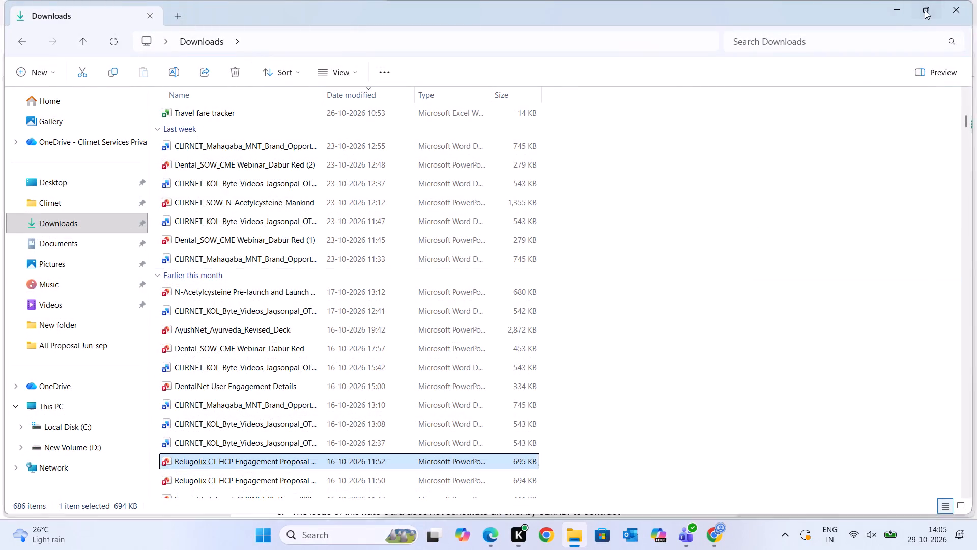
{"action": "left_click", "coordinate": [717, 526]}
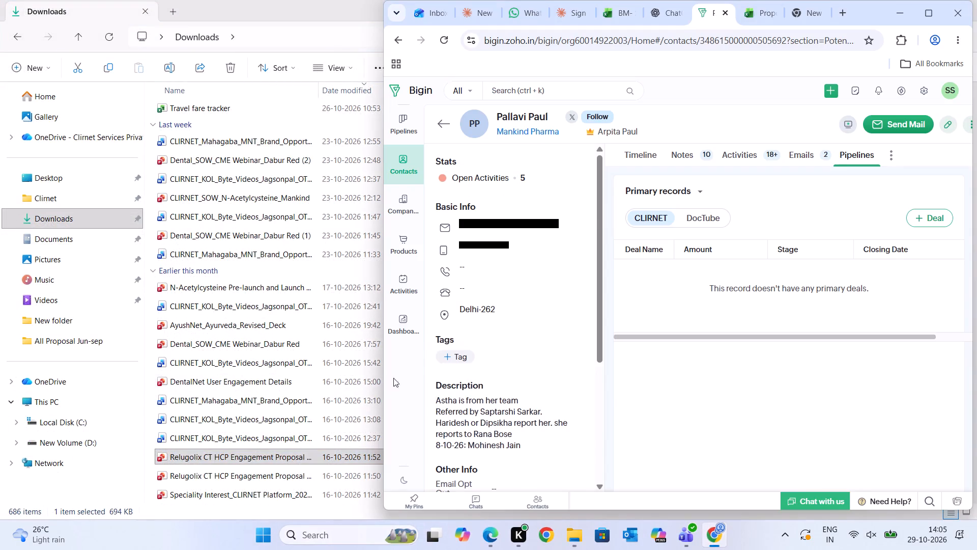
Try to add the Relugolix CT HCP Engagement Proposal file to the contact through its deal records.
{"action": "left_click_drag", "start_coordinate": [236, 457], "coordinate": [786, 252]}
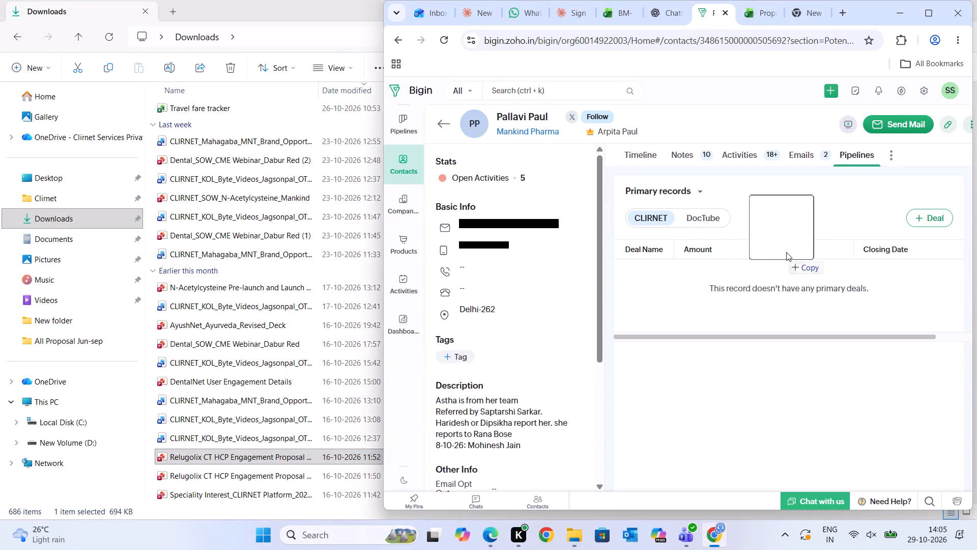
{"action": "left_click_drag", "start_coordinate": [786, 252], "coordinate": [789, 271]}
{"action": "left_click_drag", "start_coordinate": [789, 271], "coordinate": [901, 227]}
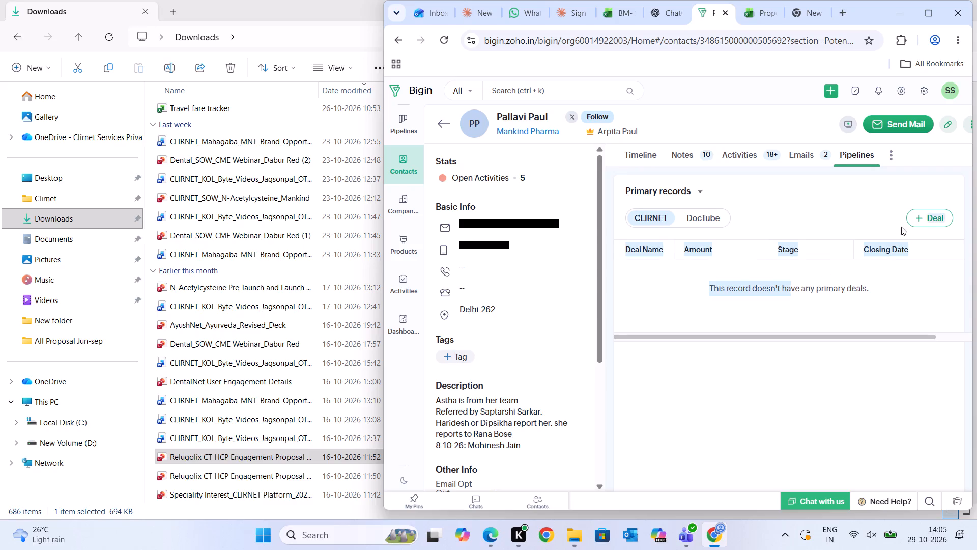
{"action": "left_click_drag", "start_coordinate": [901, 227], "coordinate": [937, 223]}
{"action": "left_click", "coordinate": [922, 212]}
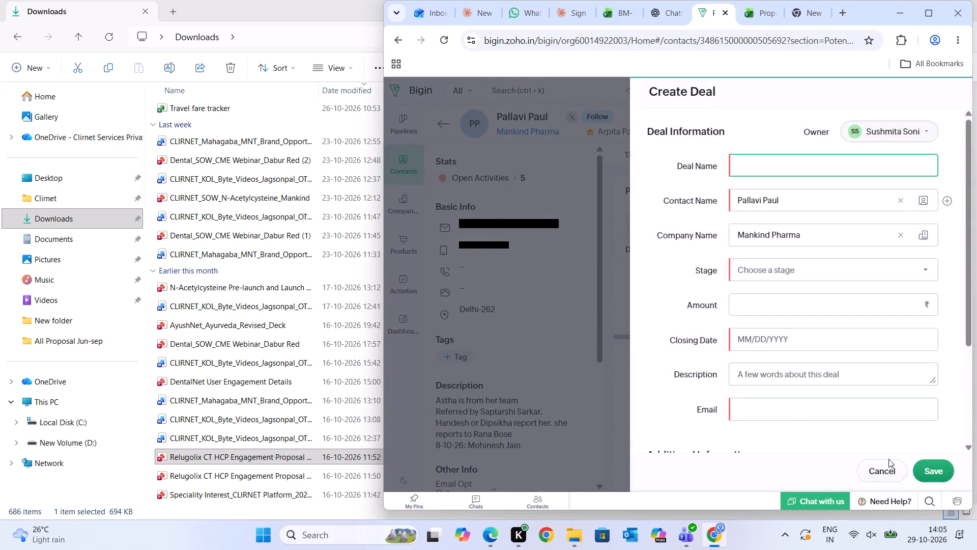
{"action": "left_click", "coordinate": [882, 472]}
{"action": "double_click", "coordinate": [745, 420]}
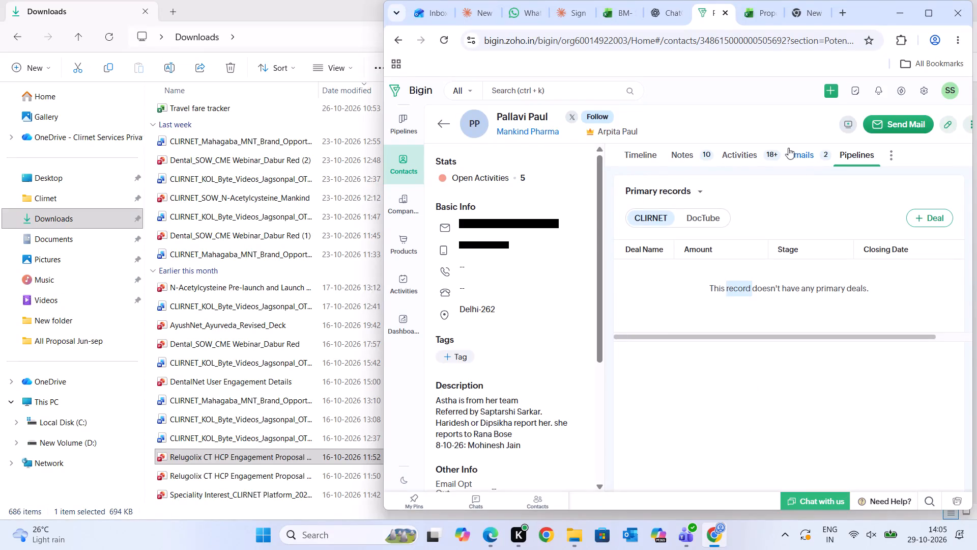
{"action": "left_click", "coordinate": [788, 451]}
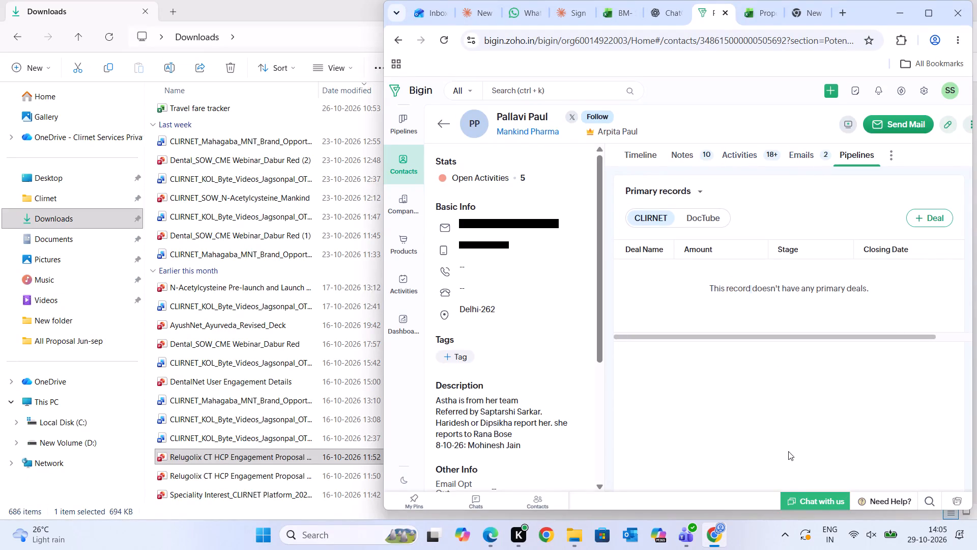
Attach the "Relugolix CT HCP Engagement Proposal Mankind 1 (2)" presentation from Downloads to the contact's files.
{"action": "left_click", "coordinate": [741, 152]}
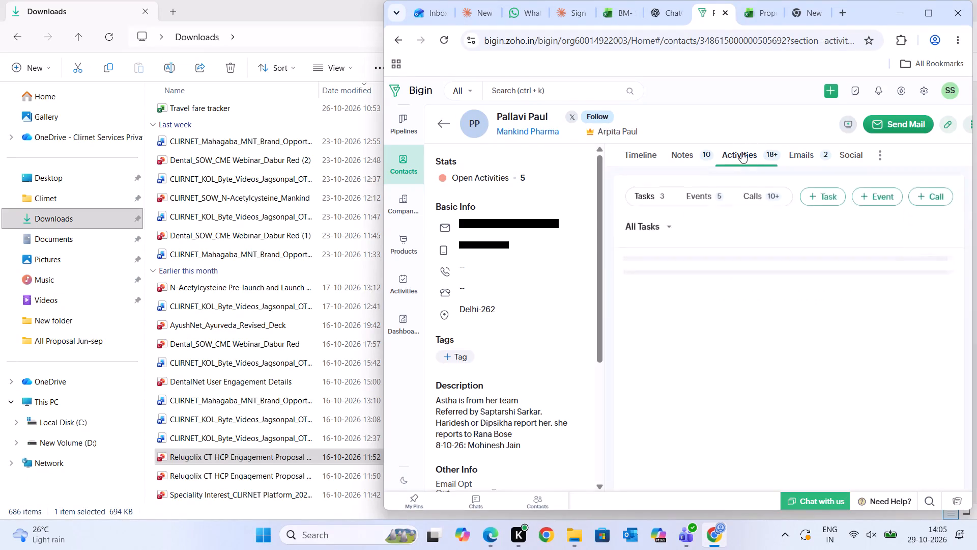
{"action": "left_click", "coordinate": [798, 153]}
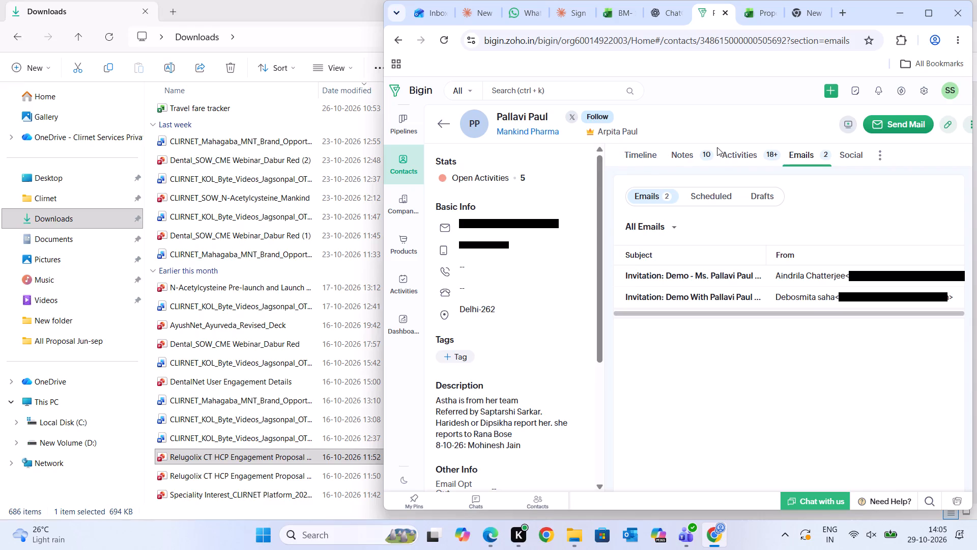
{"action": "left_click", "coordinate": [735, 152]}
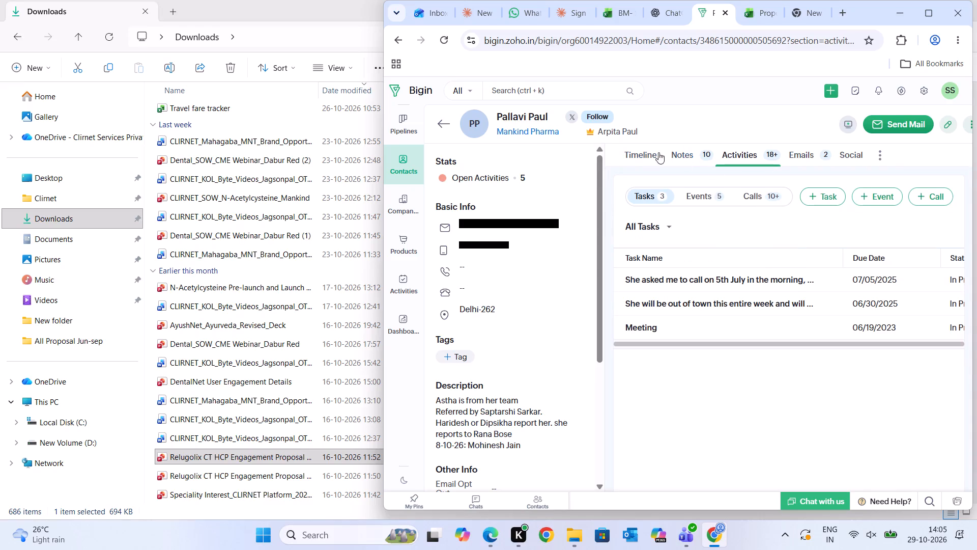
{"action": "left_click", "coordinate": [877, 158]}
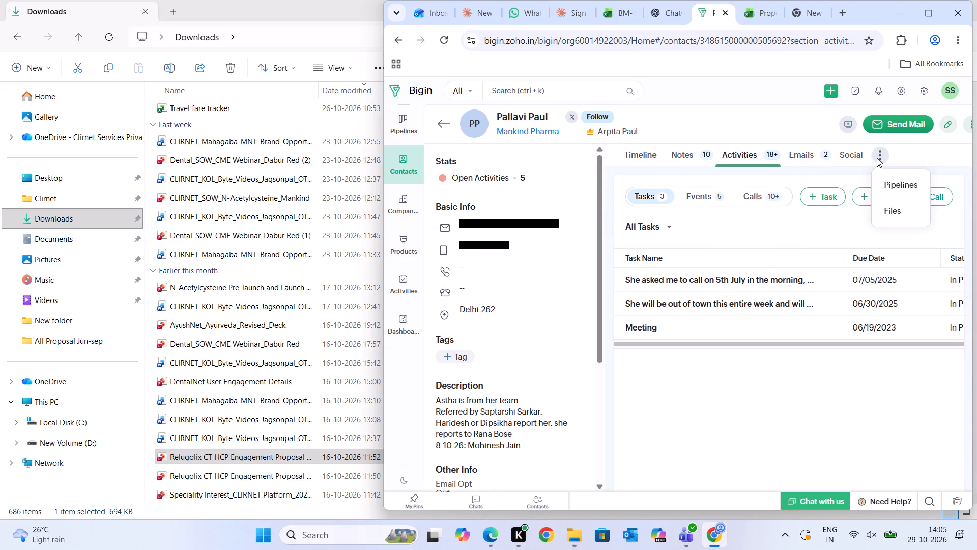
{"action": "left_click", "coordinate": [882, 210]}
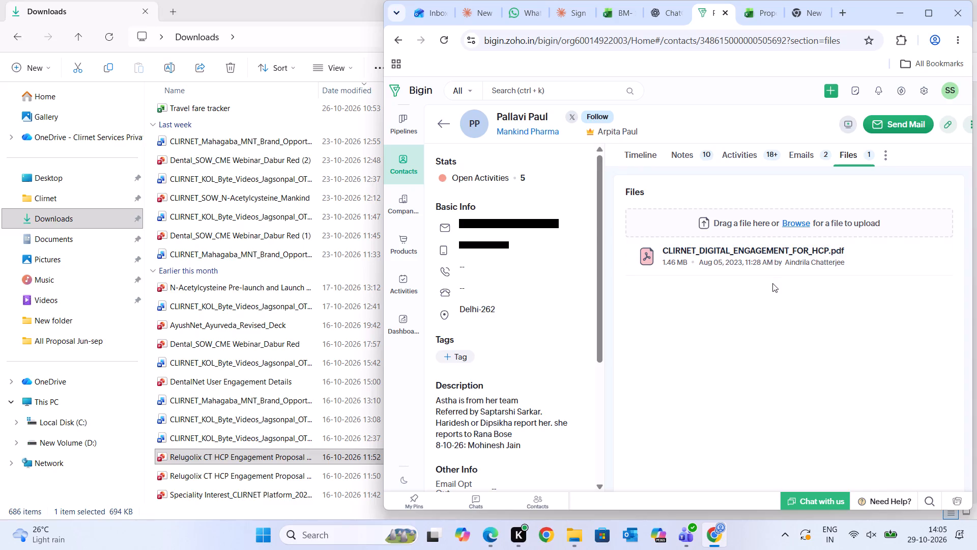
{"action": "left_click_drag", "start_coordinate": [235, 458], "coordinate": [775, 265]}
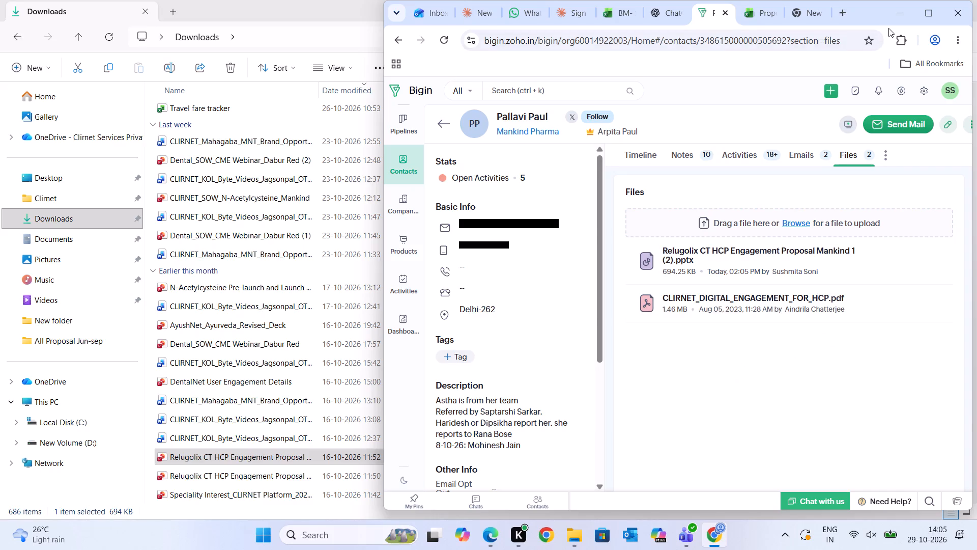
Start a new deal in the contact's CLIRNET pipeline and name it "Funnel Engagement", matching the Relugolix CT row in Proposal Data.
{"action": "left_click", "coordinate": [933, 18]}
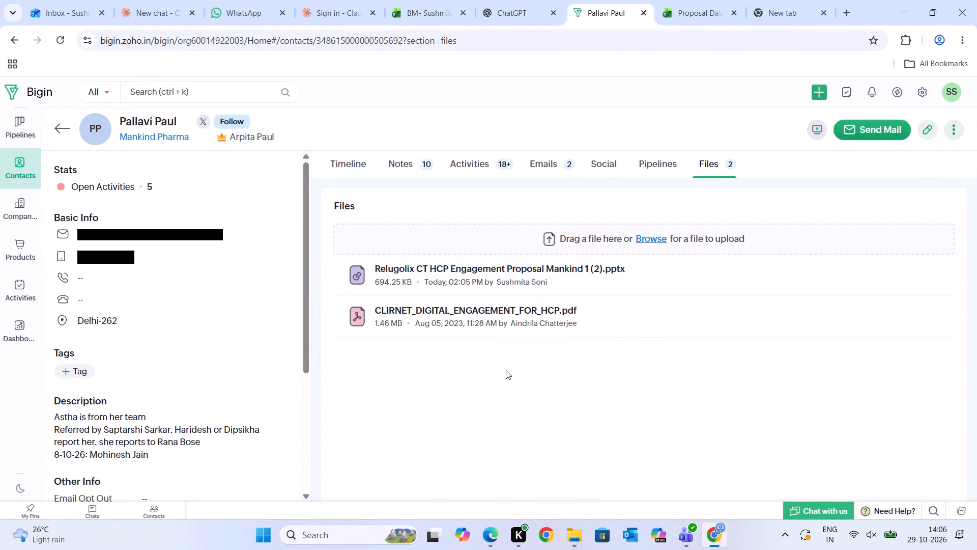
{"action": "left_click", "coordinate": [506, 370]}
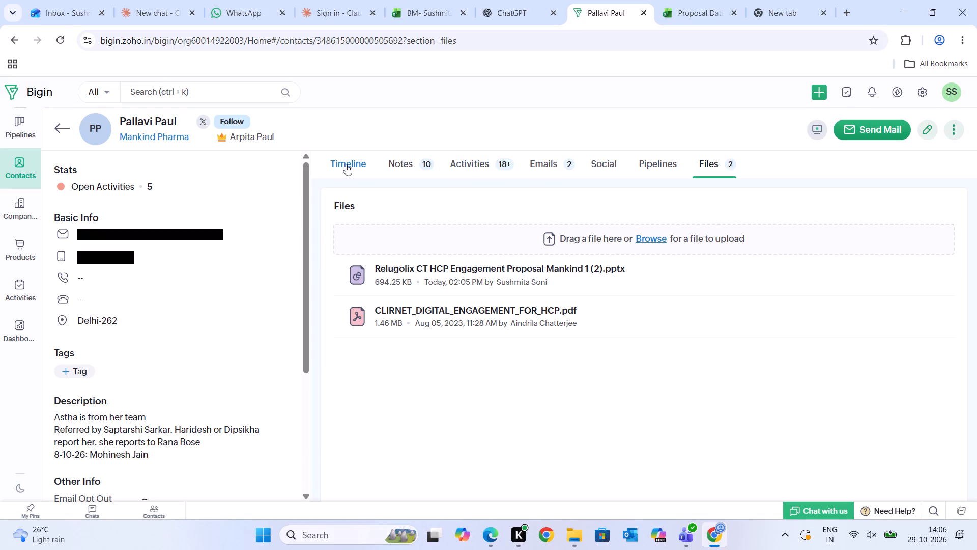
{"action": "left_click", "coordinate": [484, 159]}
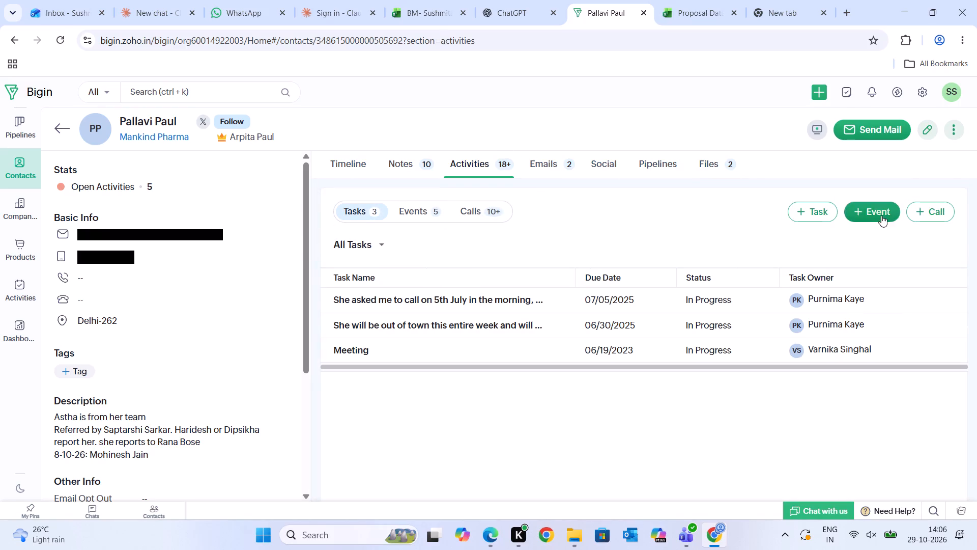
{"action": "left_click", "coordinate": [645, 161]}
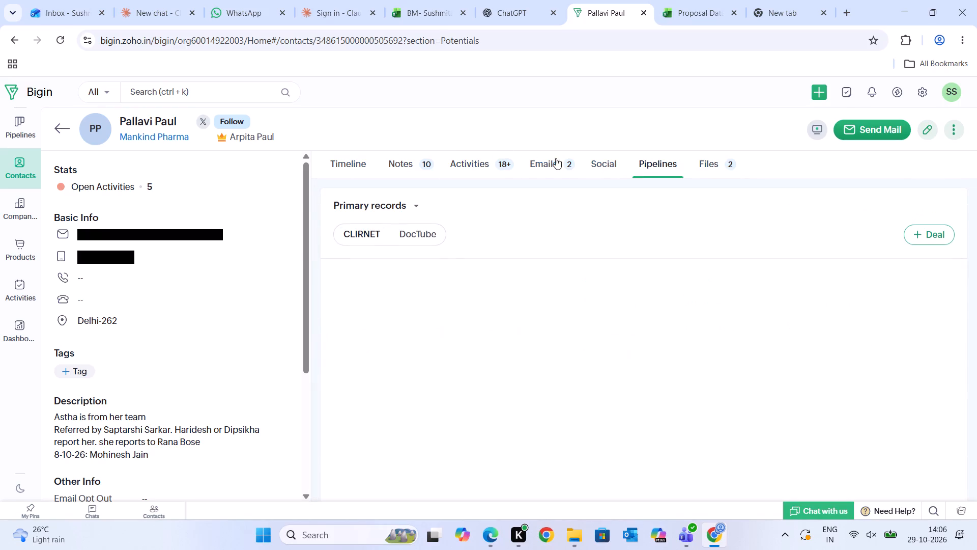
{"action": "left_click", "coordinate": [939, 238]}
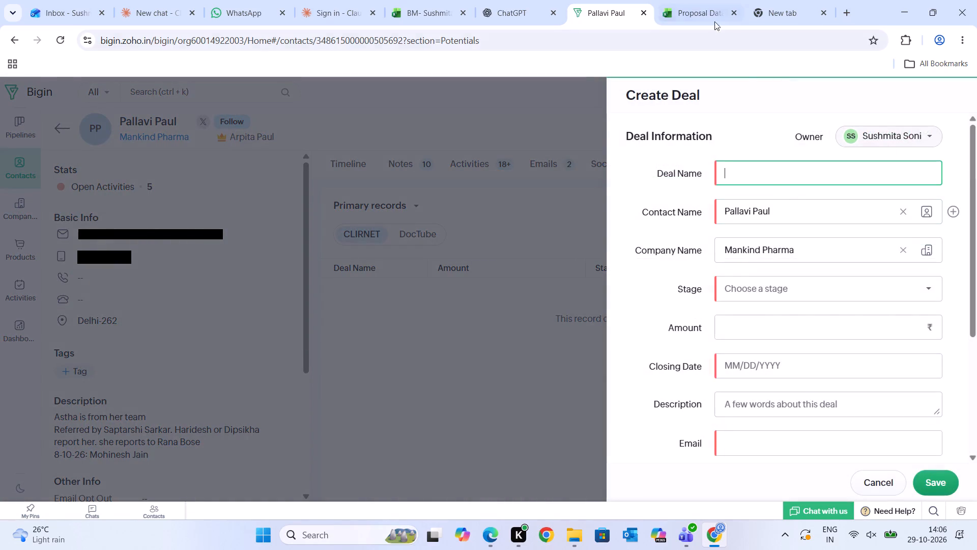
{"action": "left_click", "coordinate": [712, 19]}
{"action": "left_click", "coordinate": [389, 312]}
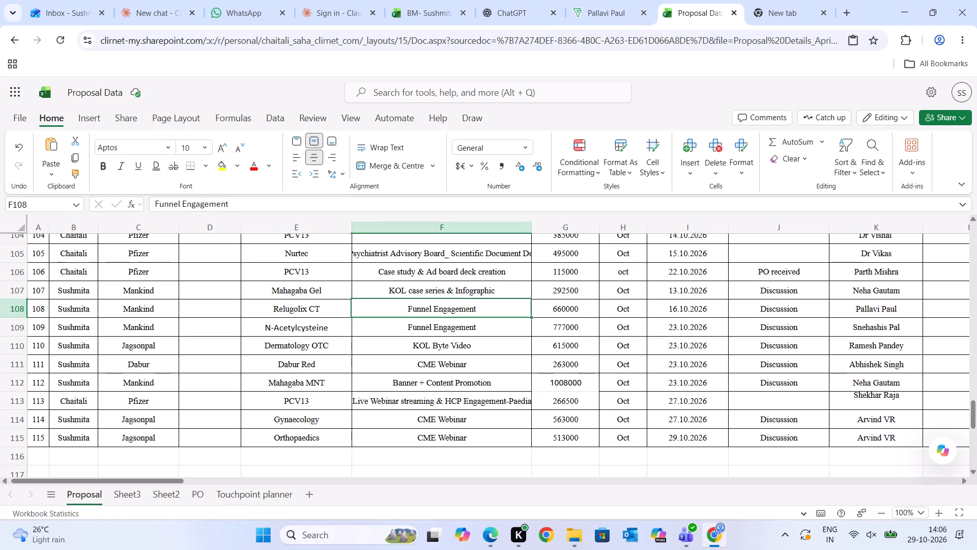
{"action": "left_click", "coordinate": [597, 0]}
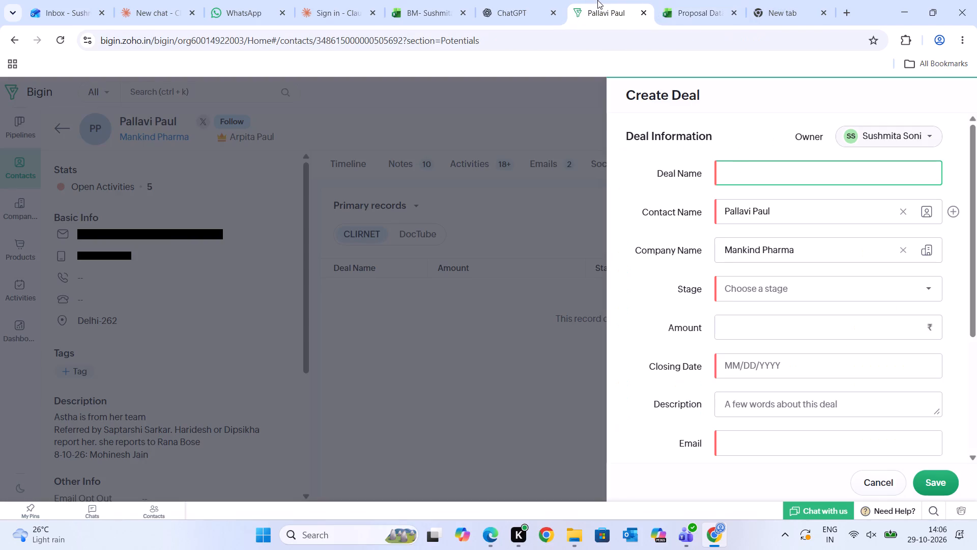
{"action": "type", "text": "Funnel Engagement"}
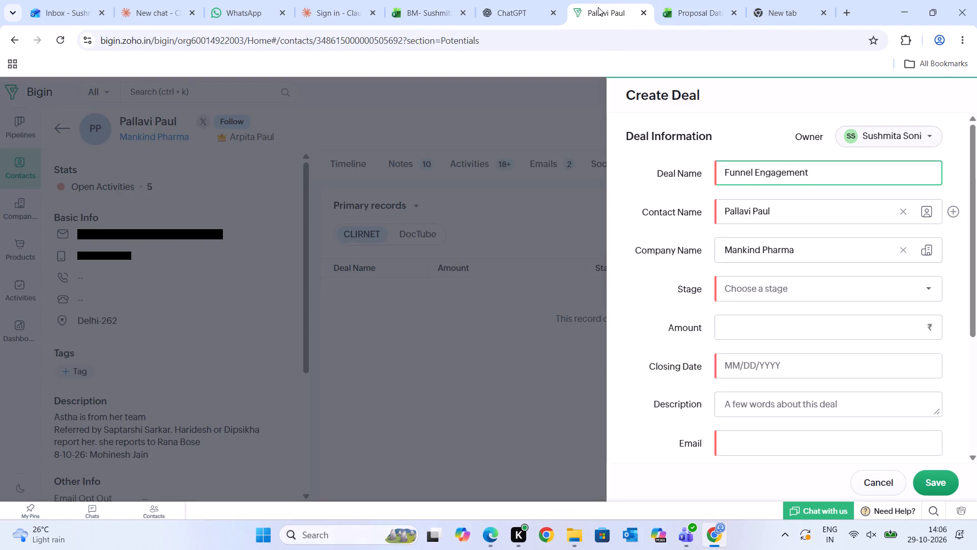
Set the new deal's stage to Proposal/Price Quote.
{"action": "left_click", "coordinate": [777, 292]}
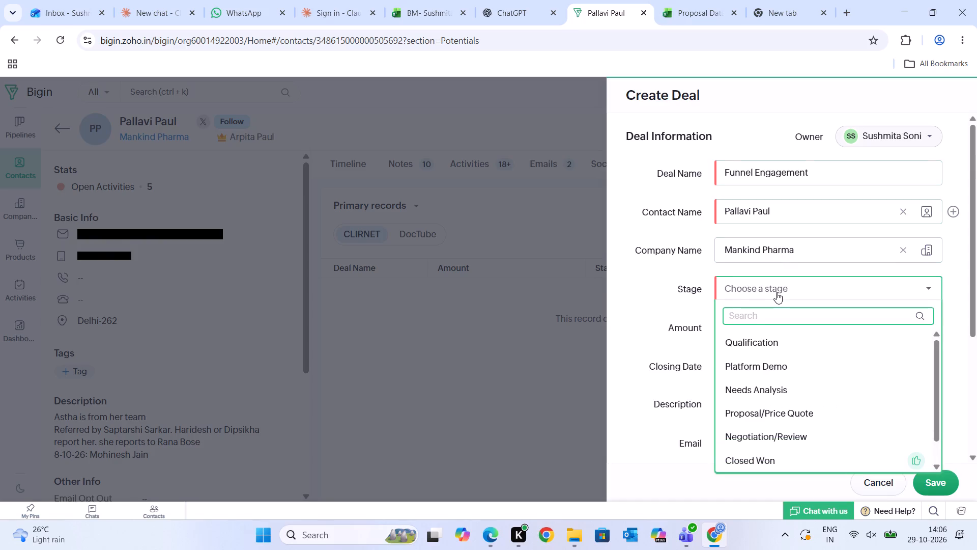
{"action": "left_click", "coordinate": [770, 408]}
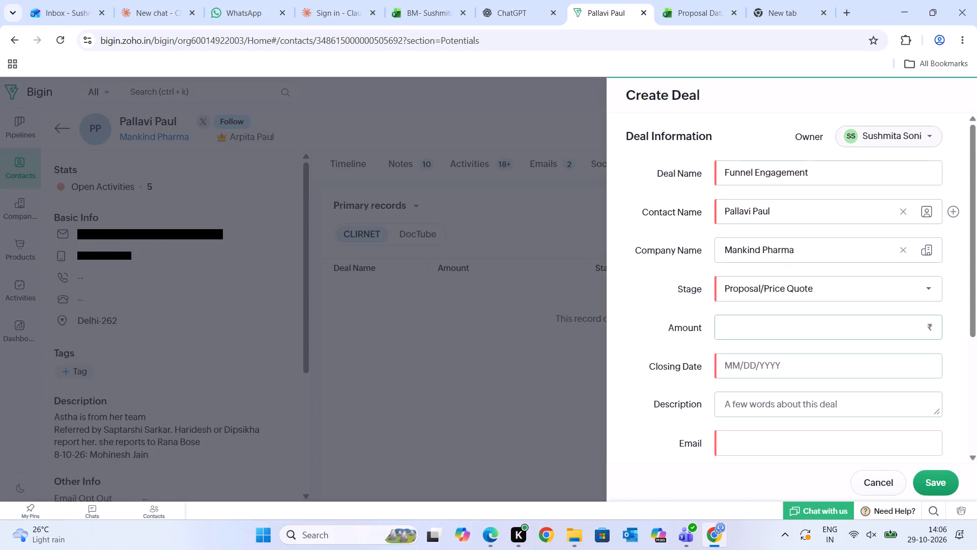
Copy the Relugolix CT amount, 660000, from the Proposal Data sheet into the deal's amount.
{"action": "left_click", "coordinate": [764, 328]}
{"action": "double_click", "coordinate": [792, 342]}
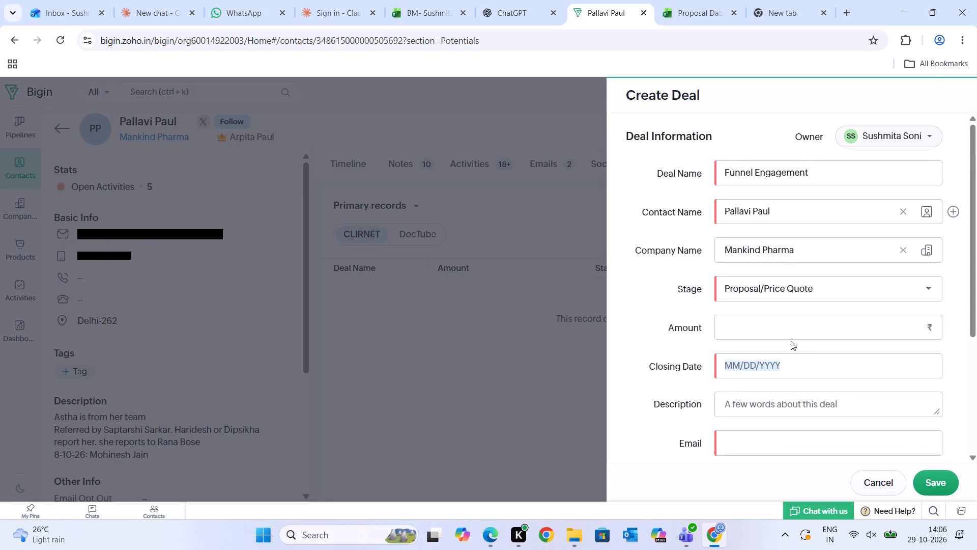
{"action": "left_click", "coordinate": [774, 329]}
{"action": "left_click", "coordinate": [713, 0]}
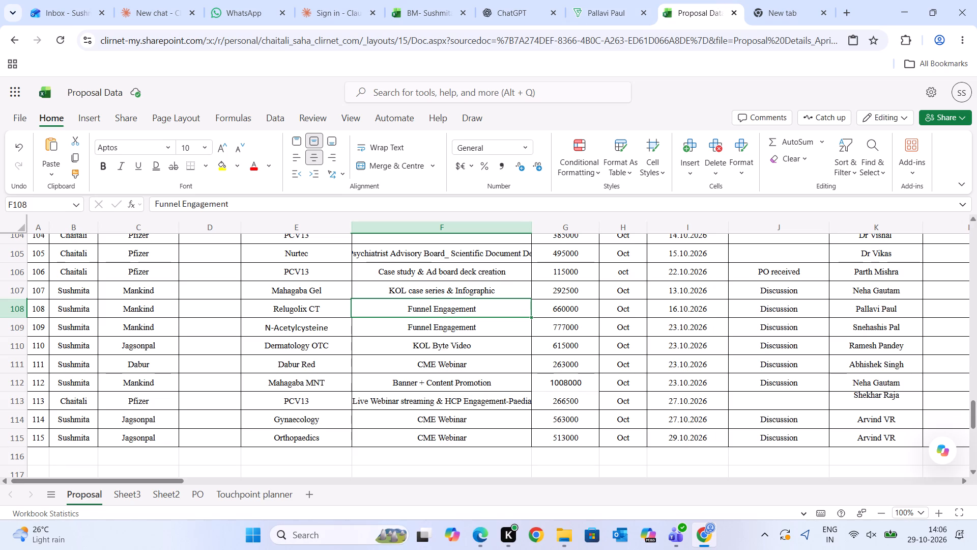
{"action": "left_click", "coordinate": [571, 306]}
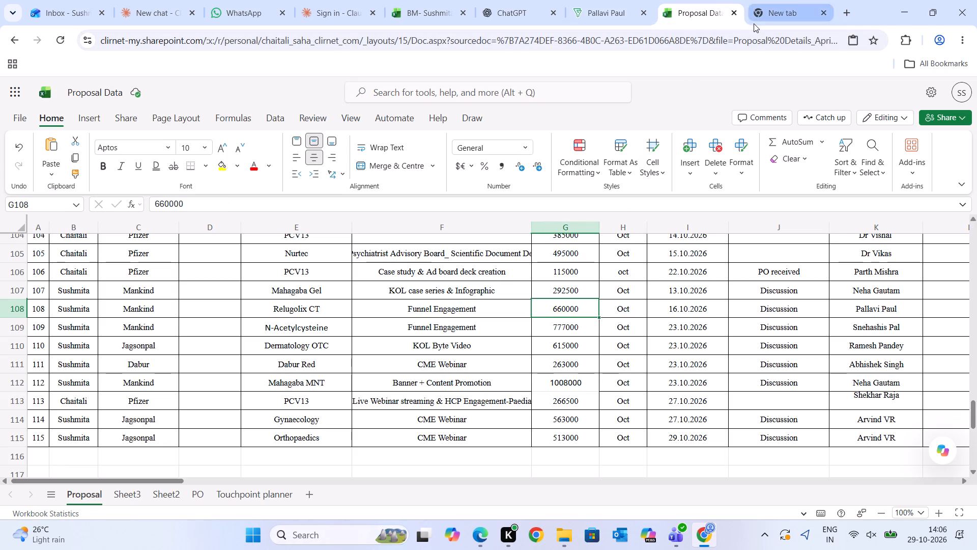
{"action": "left_click_drag", "start_coordinate": [197, 203], "coordinate": [106, 201]}
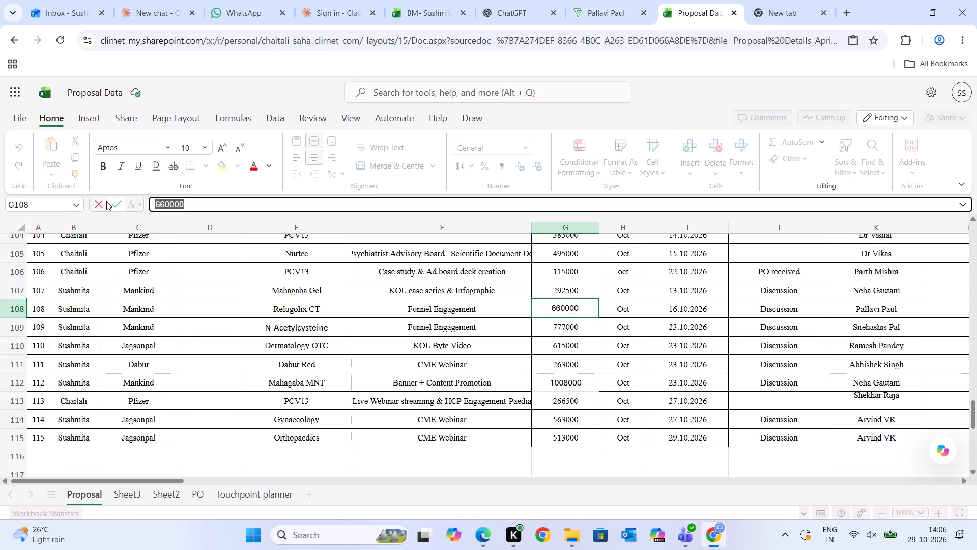
{"action": "key", "text": "ctrl+c"}
{"action": "left_click", "coordinate": [609, 0]}
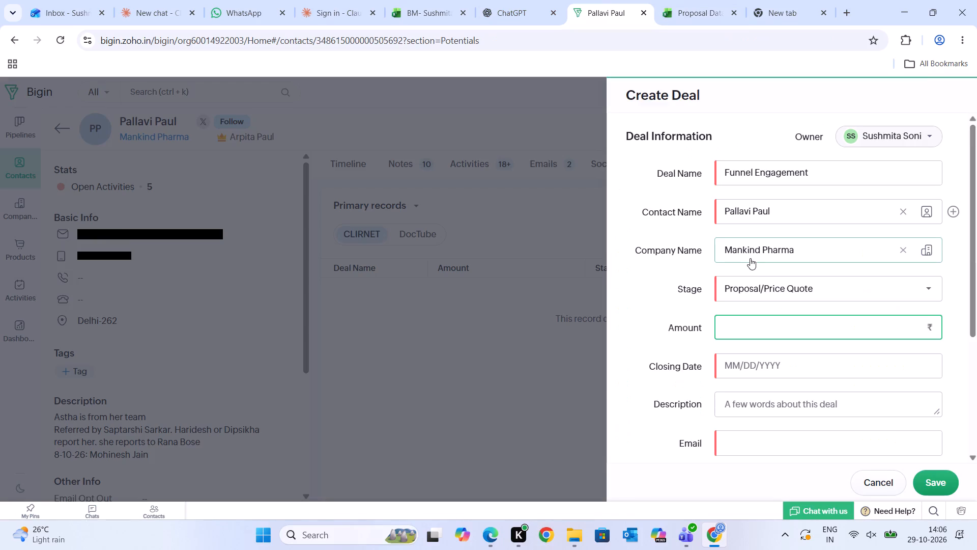
{"action": "key", "text": "ctrl+v"}
Set the deal's closing date to 11/25/2026.
{"action": "left_click", "coordinate": [752, 367]}
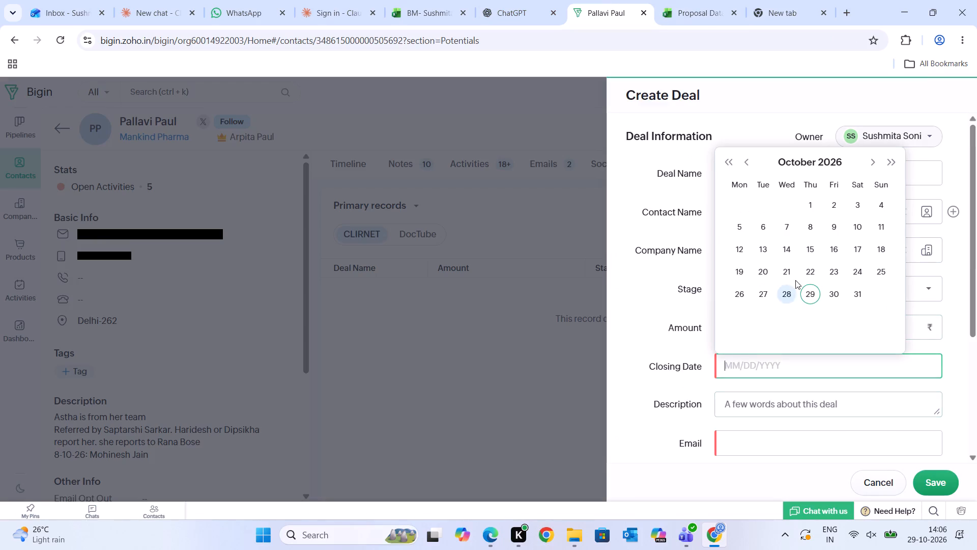
{"action": "left_click", "coordinate": [872, 168]}
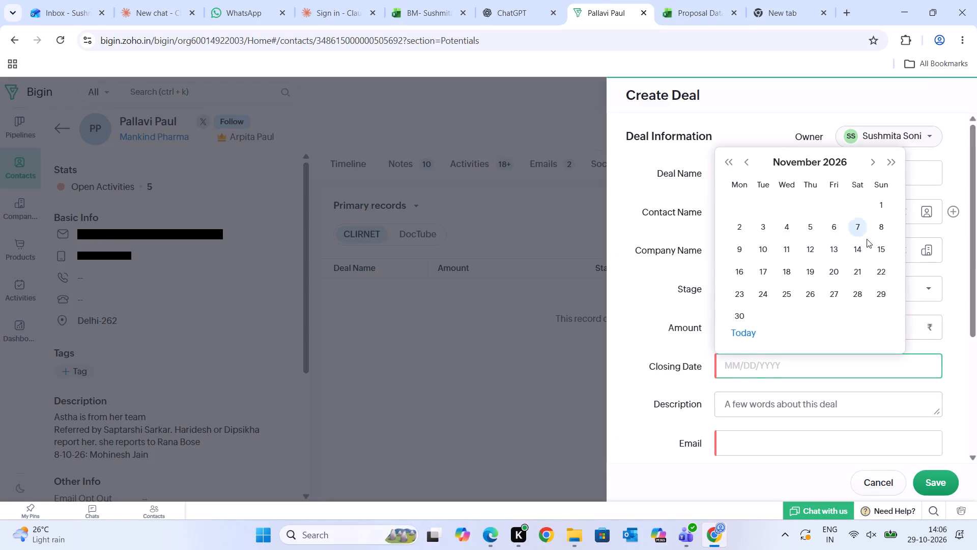
{"action": "left_click", "coordinate": [783, 290]}
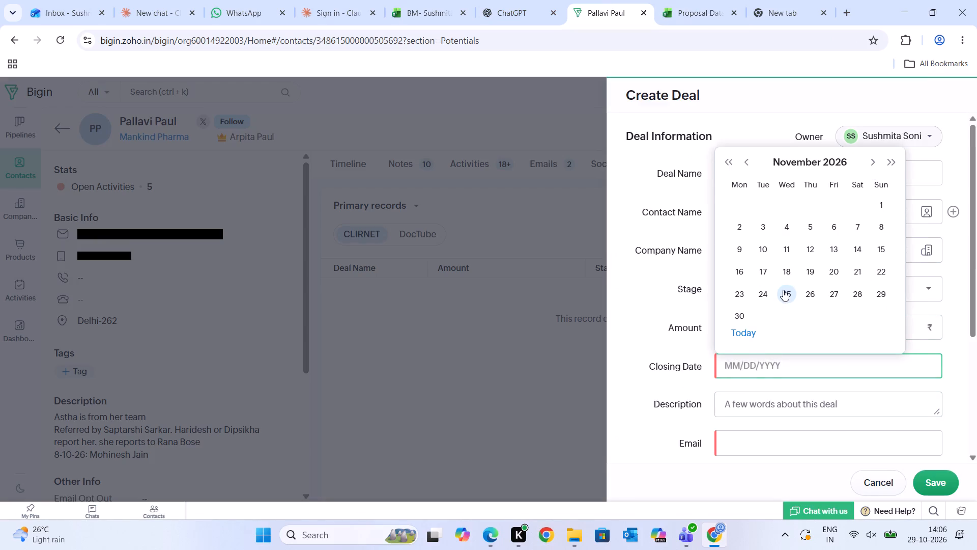
Enter the deal description "Proposal under dicussion with the team. New requriements also shared.".
{"action": "left_click", "coordinate": [751, 408]}
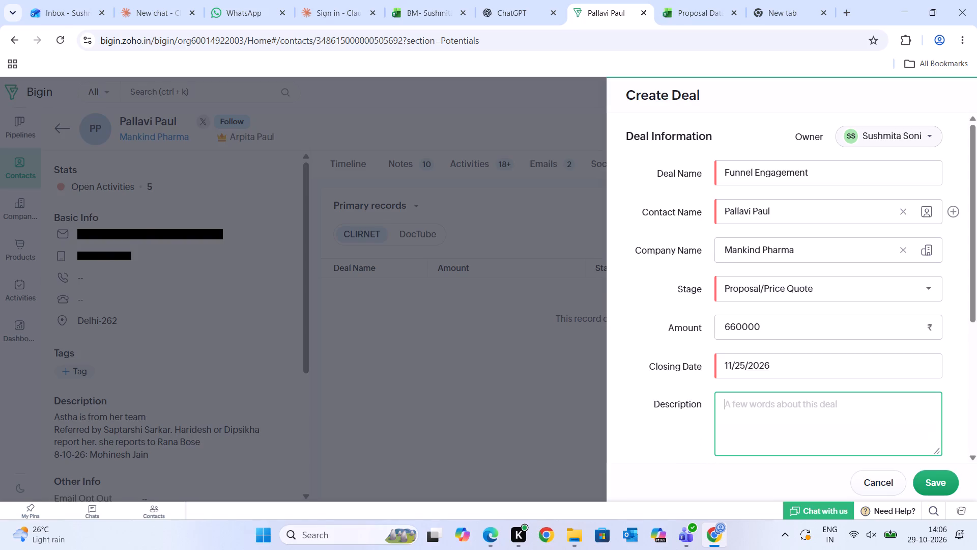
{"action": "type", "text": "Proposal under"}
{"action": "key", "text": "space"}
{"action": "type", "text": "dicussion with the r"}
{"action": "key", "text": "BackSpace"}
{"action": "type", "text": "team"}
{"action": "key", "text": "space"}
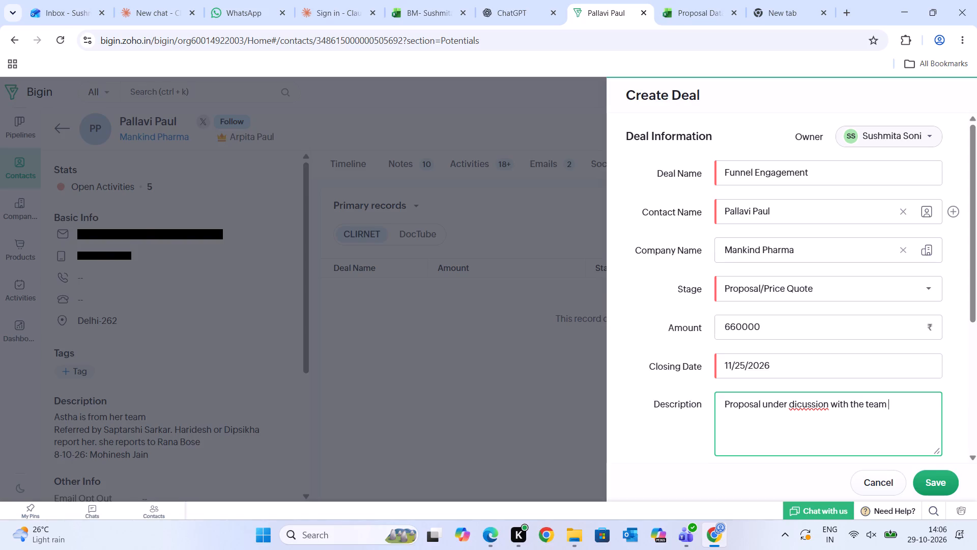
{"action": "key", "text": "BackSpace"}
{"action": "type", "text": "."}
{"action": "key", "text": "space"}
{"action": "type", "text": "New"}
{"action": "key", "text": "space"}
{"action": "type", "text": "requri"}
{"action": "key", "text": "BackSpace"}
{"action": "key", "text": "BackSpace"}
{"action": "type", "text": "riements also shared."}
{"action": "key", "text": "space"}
Correct the misspelled word in the description to "requirements" and remove the full stop after "shared".
{"action": "left_click", "coordinate": [758, 421]}
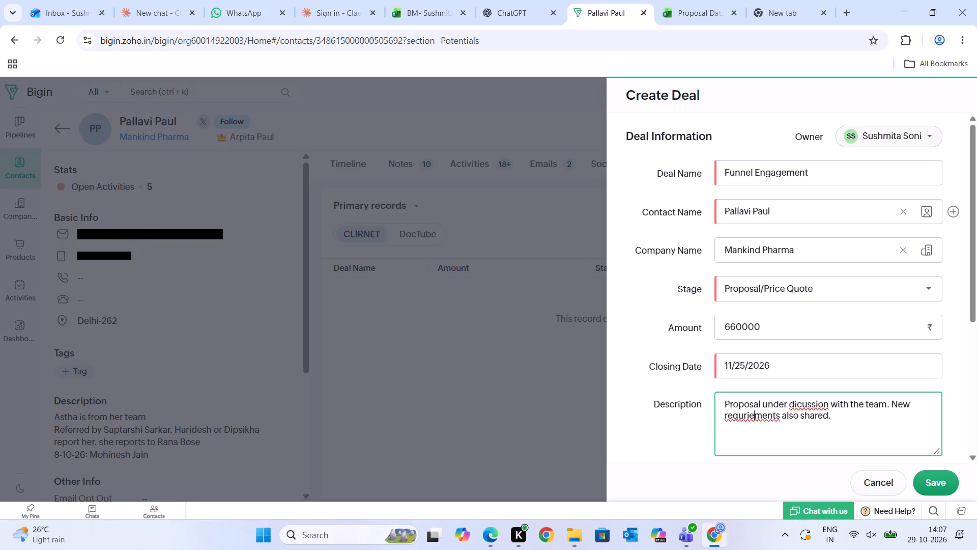
{"action": "key", "text": "BackSpace"}
{"action": "key", "text": "BackSpace"}
{"action": "key", "text": "BackSpace"}
{"action": "key", "text": "BackSpace"}
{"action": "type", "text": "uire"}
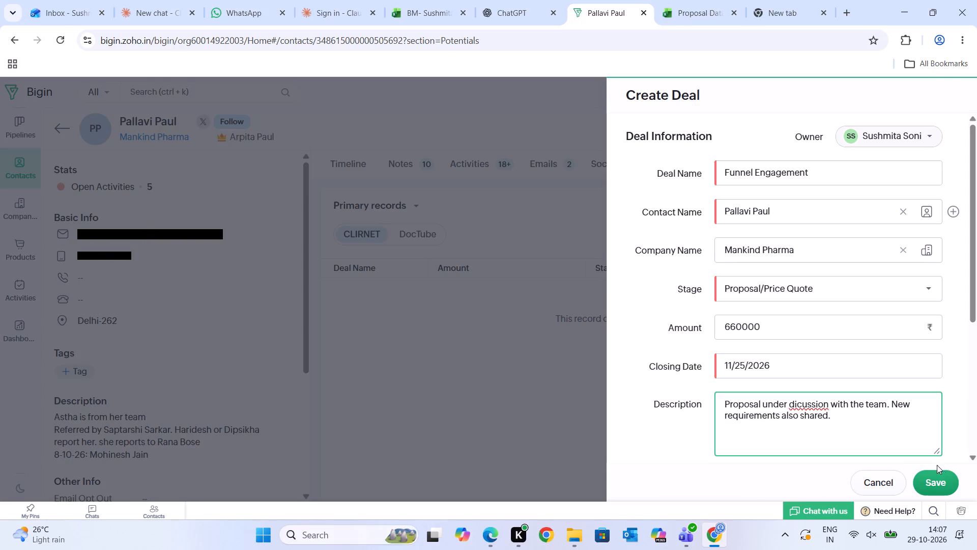
{"action": "left_click", "coordinate": [858, 430]}
{"action": "key", "text": "BackSpace"}
{"action": "key", "text": "BackSpace"}
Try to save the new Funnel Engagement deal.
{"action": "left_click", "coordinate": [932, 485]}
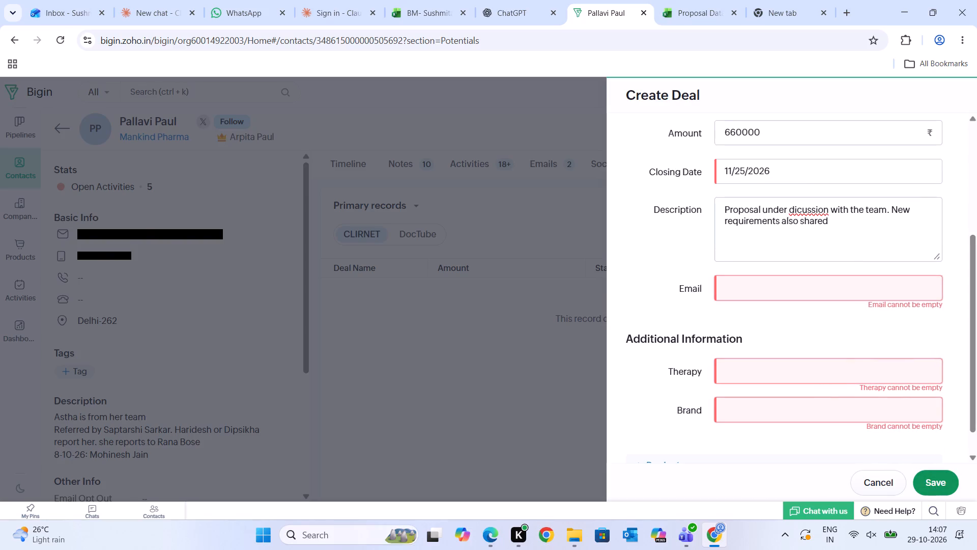
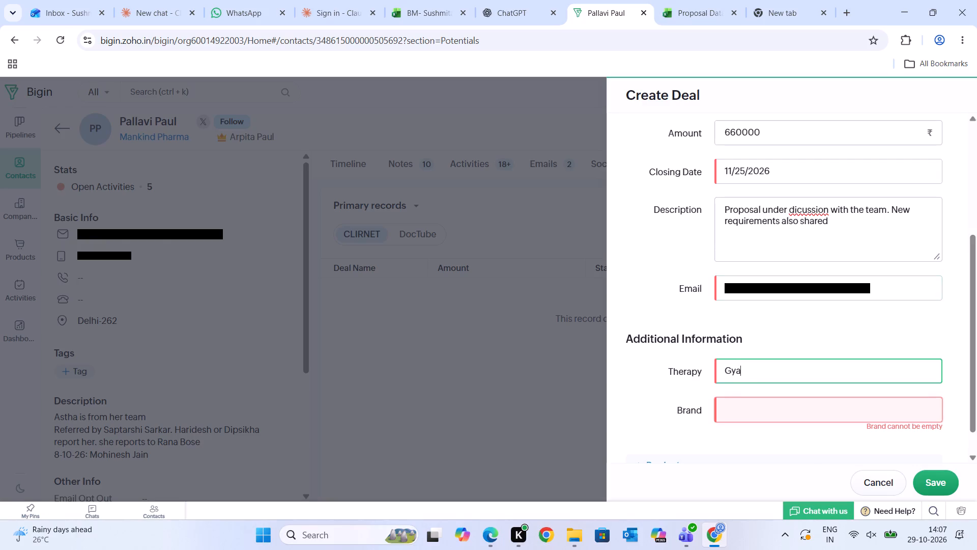
Set the new deal's therapy to Gynaecology.
{"action": "key", "text": "BackSpace"}
{"action": "key", "text": "BackSpace"}
{"action": "type", "text": "ynae"}
{"action": "type", "text": "colo"}
{"action": "type", "text": "gy"}
Copy the brand text Relugolix CT from row 108 of the Proposal Data sheet for the deal's empty Brand field.
{"action": "left_click", "coordinate": [795, 414]}
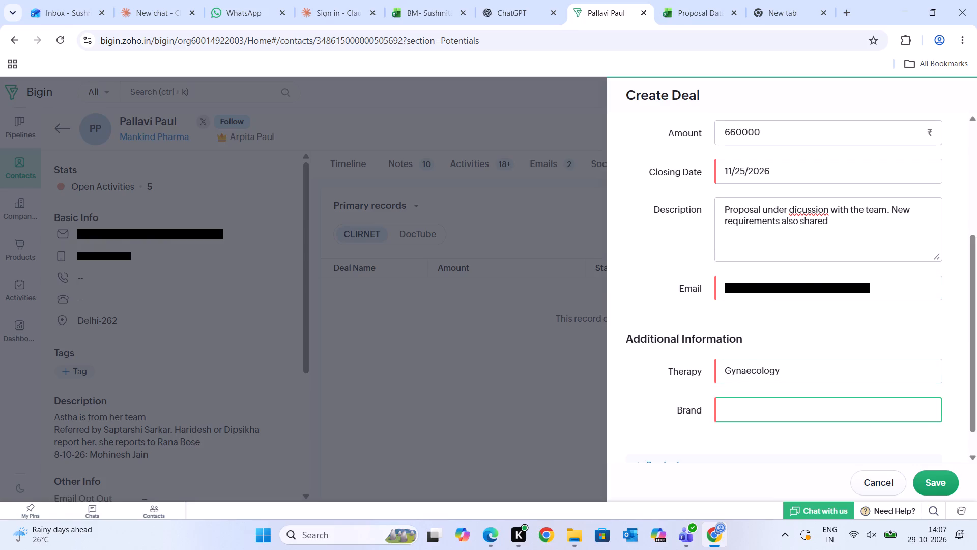
{"action": "left_click", "coordinate": [706, 0]}
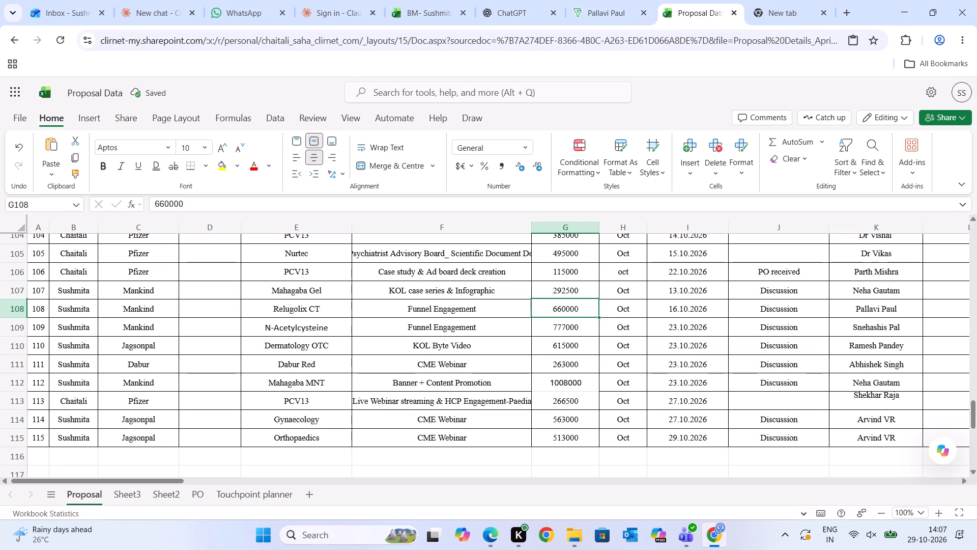
{"action": "left_click", "coordinate": [309, 329]}
{"action": "left_click", "coordinate": [308, 320]}
{"action": "left_click", "coordinate": [305, 317]}
{"action": "left_click", "coordinate": [302, 314]}
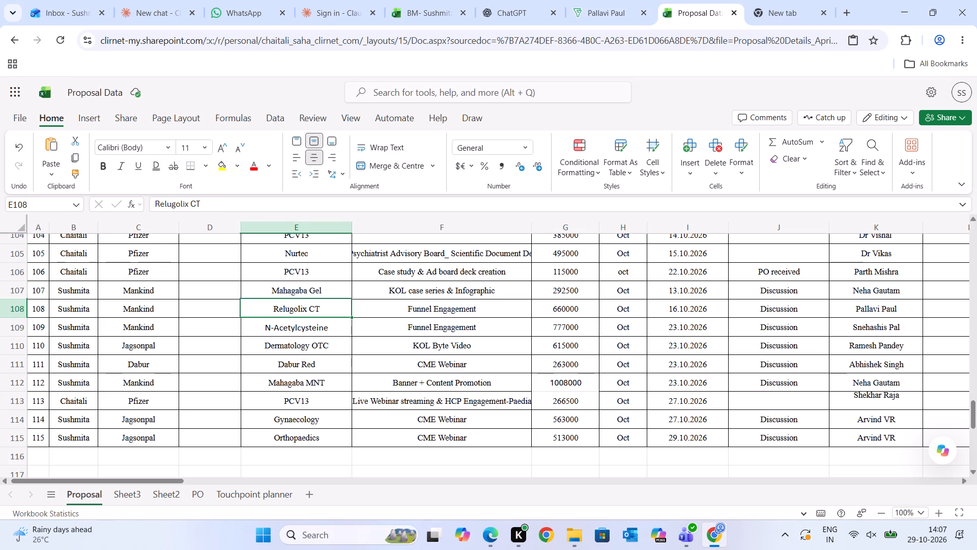
{"action": "left_click_drag", "start_coordinate": [209, 202], "coordinate": [134, 204]}
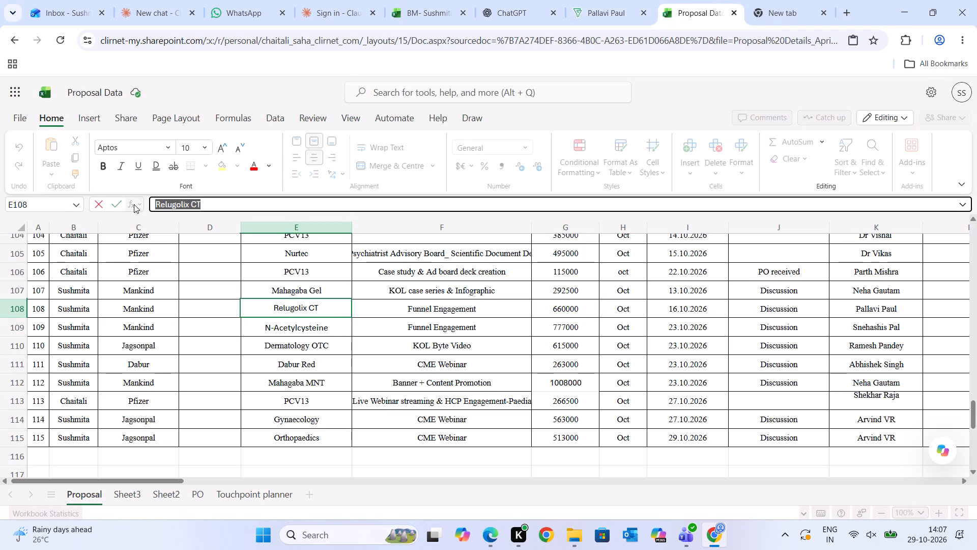
{"action": "key", "text": "ctrl+c"}
Enter the deal's brand in Bigin as "New Launch - Relugolix Combination Therapy", using the copied brand text.
{"action": "left_click", "coordinate": [599, 1]}
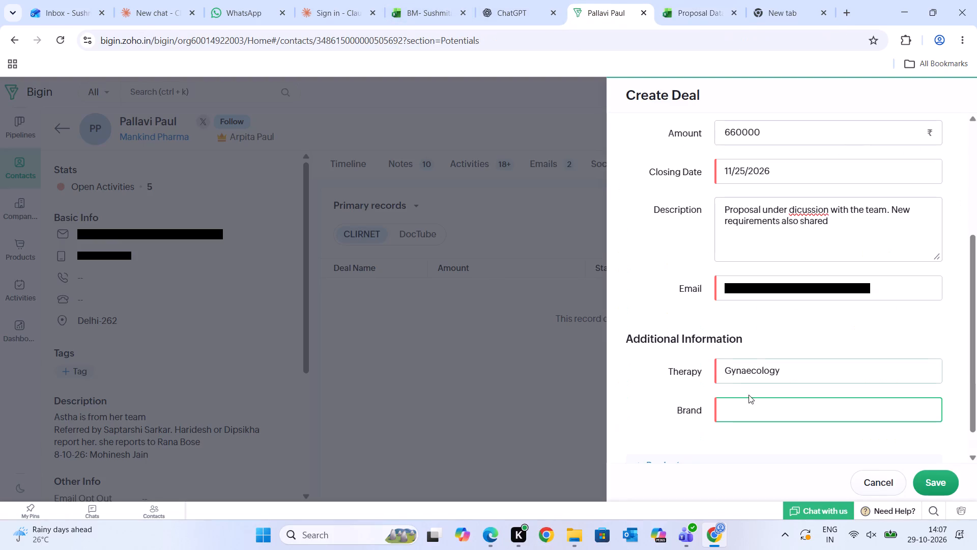
{"action": "type", "text": "New Launcg"}
{"action": "key", "text": "BackSpace"}
{"action": "type", "text": "h -"}
{"action": "key", "text": "space"}
{"action": "key", "text": "ctrl+v"}
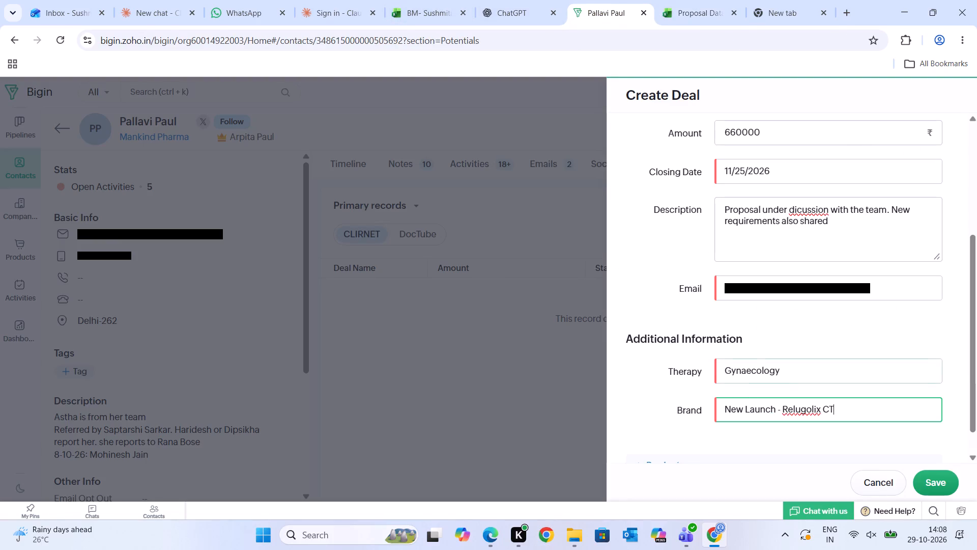
{"action": "key", "text": "BackSpace"}
{"action": "type", "text": "ombination Therao"}
{"action": "key", "text": "BackSpace"}
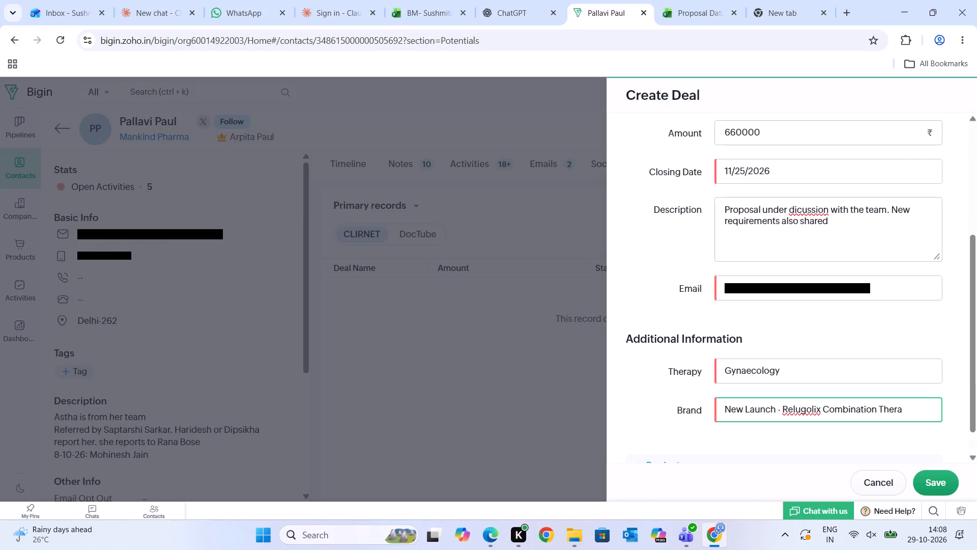
{"action": "type", "text": "py"}
Review the completed deal form and save the Funnel Engagement deal.
{"action": "scroll", "coordinate": [837, 343], "scroll_direction": "up", "scroll_amount": 2}
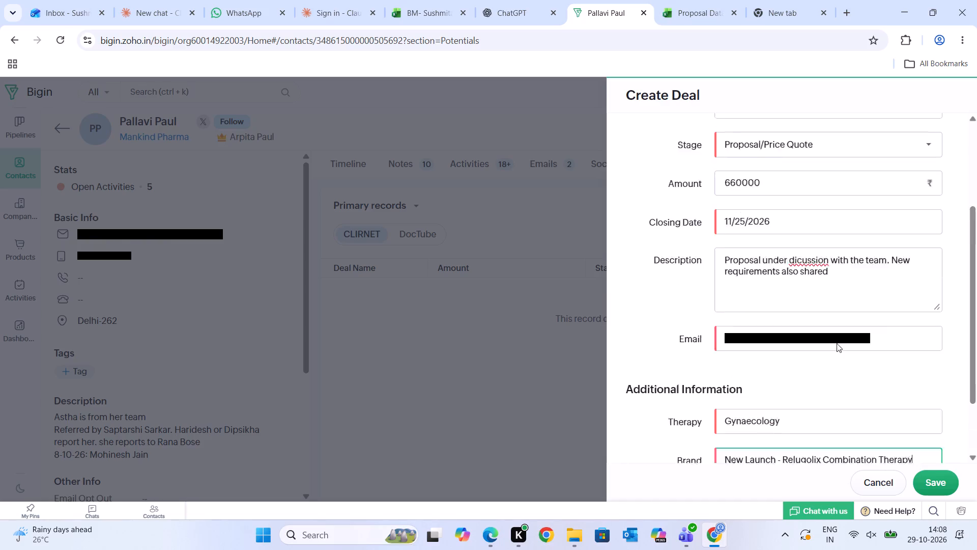
{"action": "scroll", "coordinate": [837, 343], "scroll_direction": "up", "scroll_amount": 4}
{"action": "scroll", "coordinate": [837, 343], "scroll_direction": "down", "scroll_amount": 6}
{"action": "left_click", "coordinate": [929, 492]}
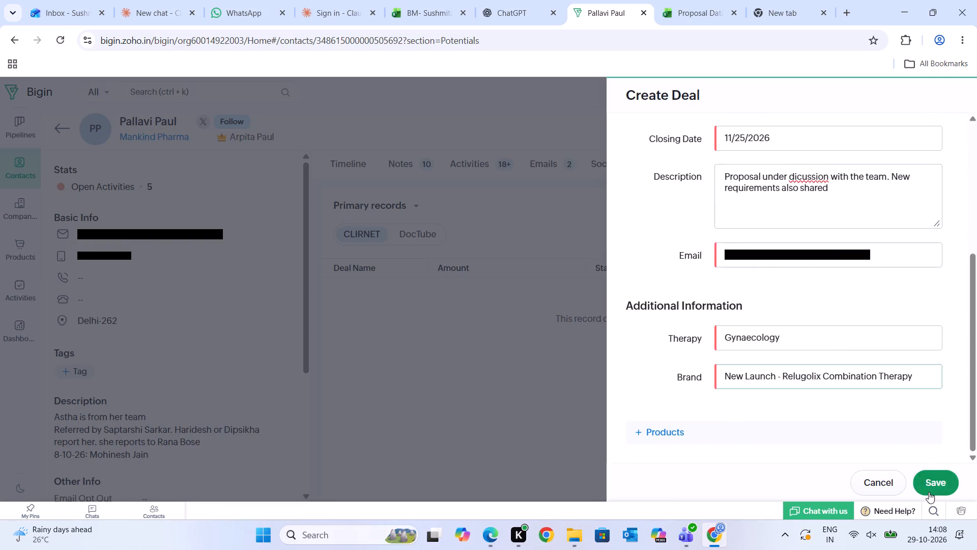
{"action": "left_click", "coordinate": [926, 479]}
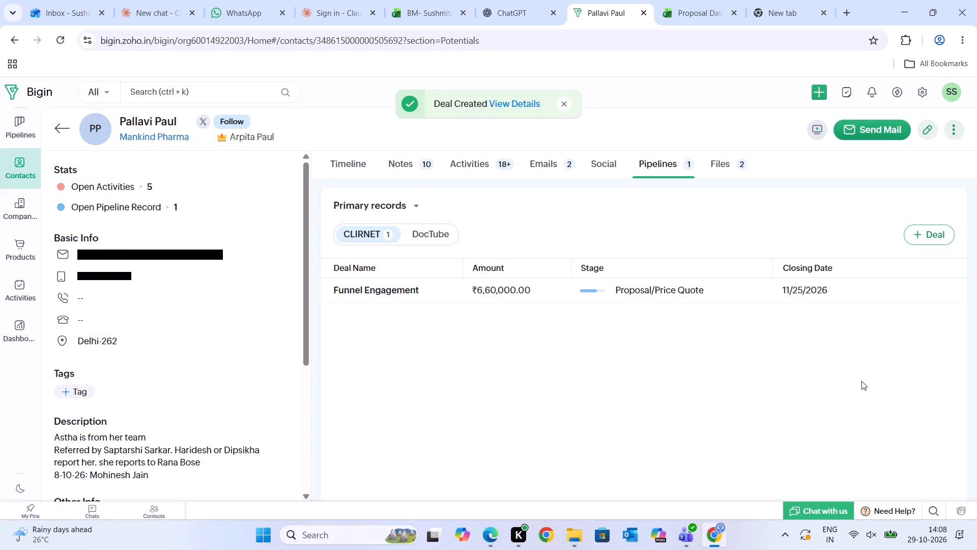
{"action": "scroll", "coordinate": [861, 381], "scroll_direction": "up", "scroll_amount": 1}
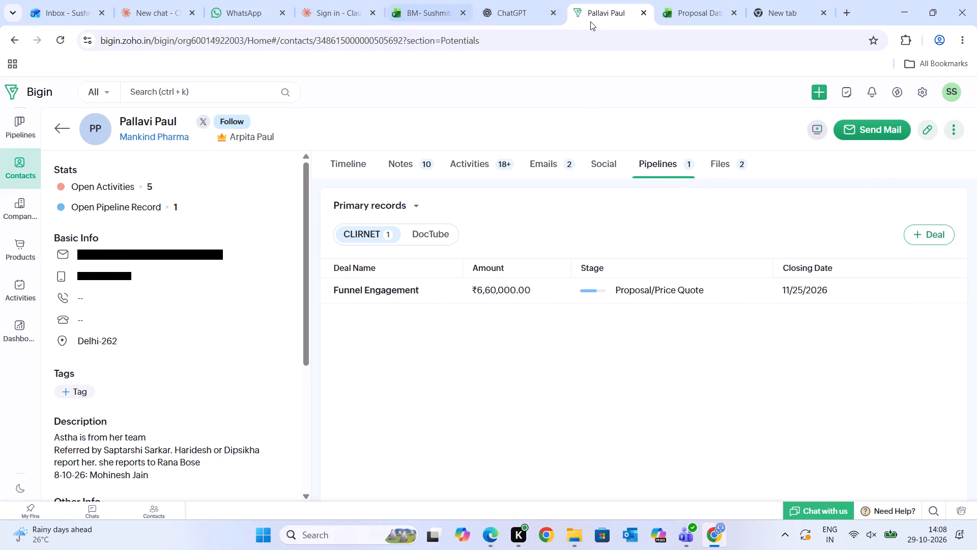
Look up the contact for the Mankind N-Acetylcysteine Funnel Engagement proposal in row 109 of the Proposal Data sheet.
{"action": "left_click", "coordinate": [673, 3]}
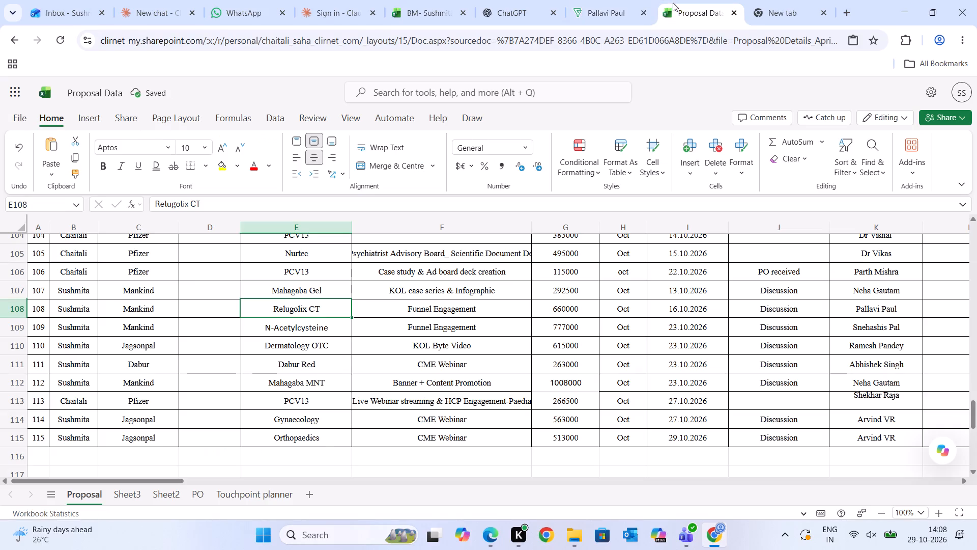
{"action": "key", "text": "Down"}
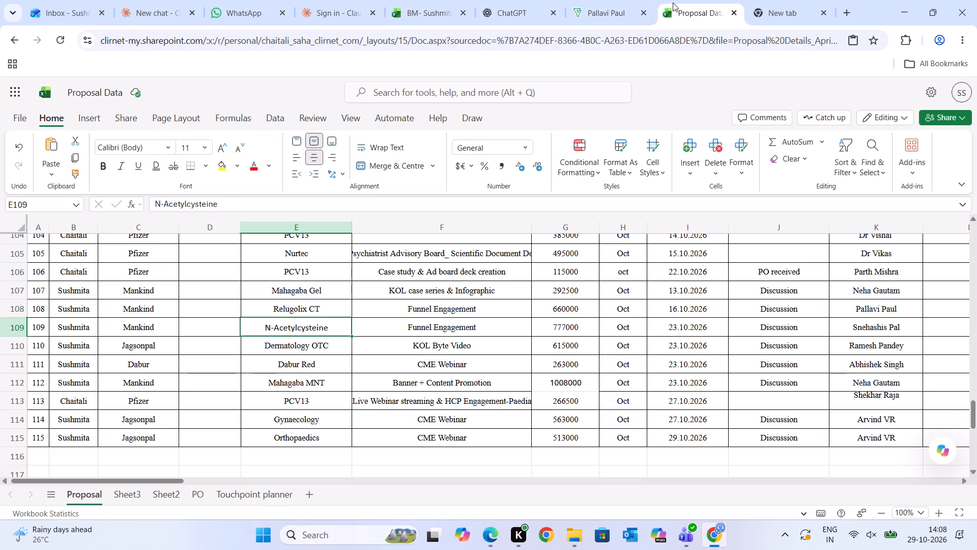
{"action": "key", "text": "Right"}
{"action": "key", "text": "Right"}
{"action": "key", "text": "Right"}
{"action": "key", "text": "Right"}
{"action": "key", "text": "Right"}
{"action": "key", "text": "Right"}
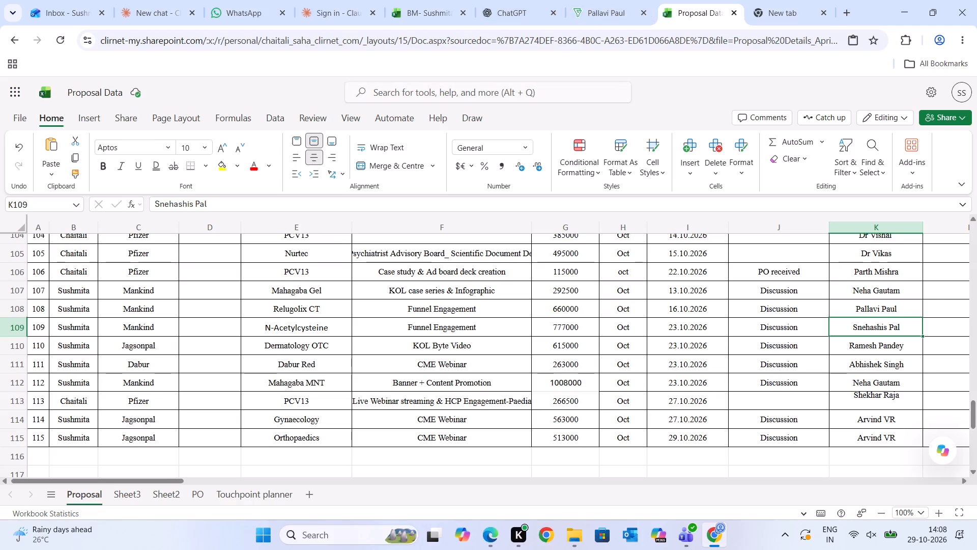
Search Bigin by first name for the N-Acetylcysteine proposal's Mankind Pharma contact and open that contact record.
{"action": "left_click", "coordinate": [582, 6]}
{"action": "left_click", "coordinate": [194, 92]}
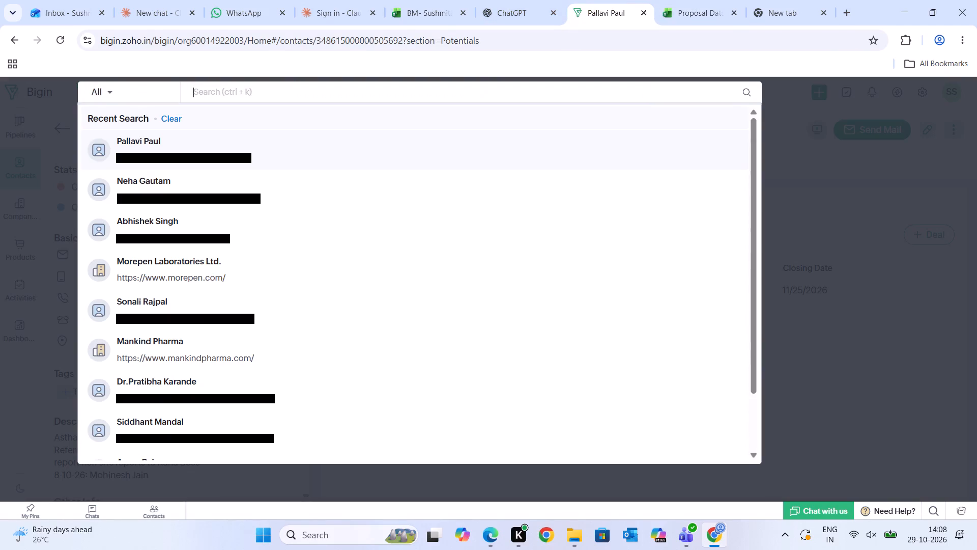
{"action": "type", "text": "sneha"}
{"action": "type", "text": "shish"}
{"action": "key", "text": "BackSpace"}
{"action": "key", "text": "space"}
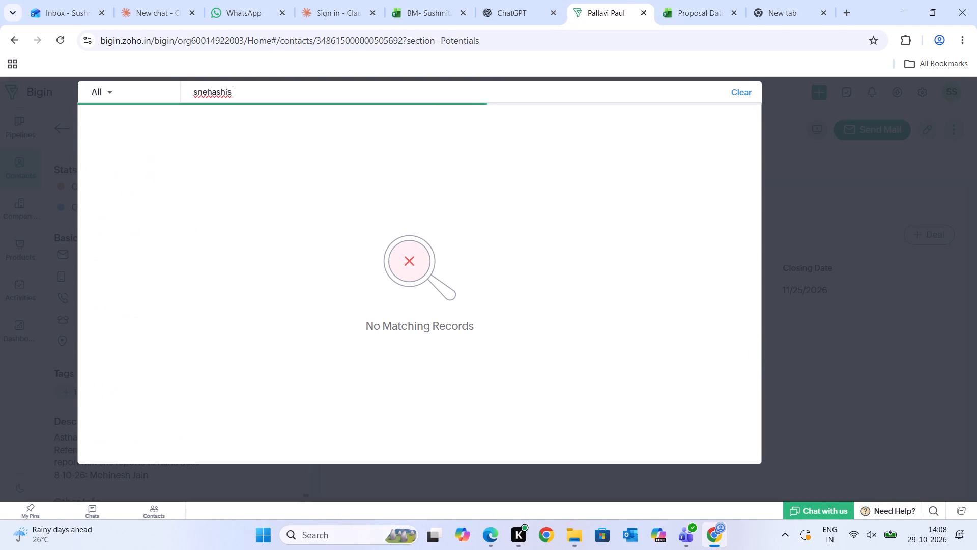
{"action": "key", "text": "Return"}
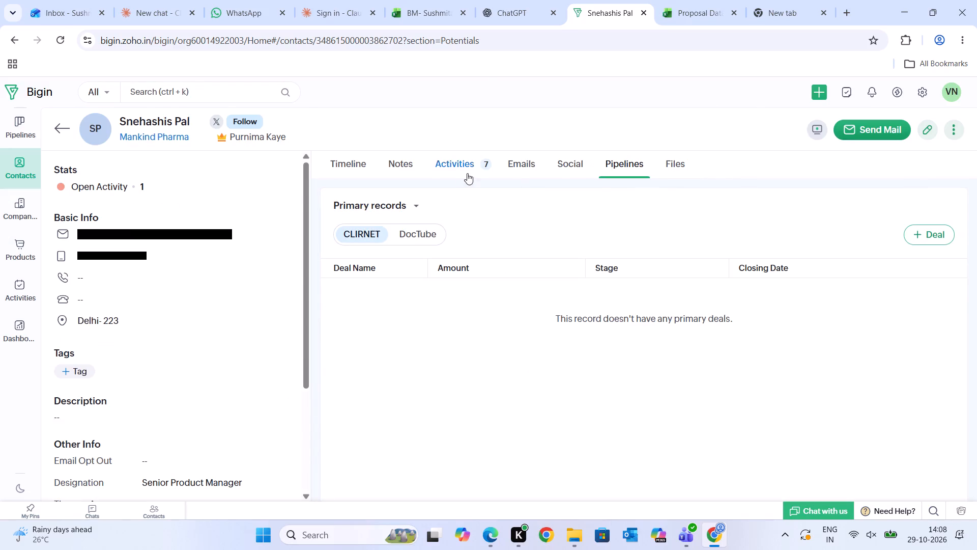
Attach the CLIRNET_SOW_N-Acetylcysteine_Mankind presentation dated 23-10-2026 from the Downloads folder to the contact's files.
{"action": "left_click", "coordinate": [442, 162]}
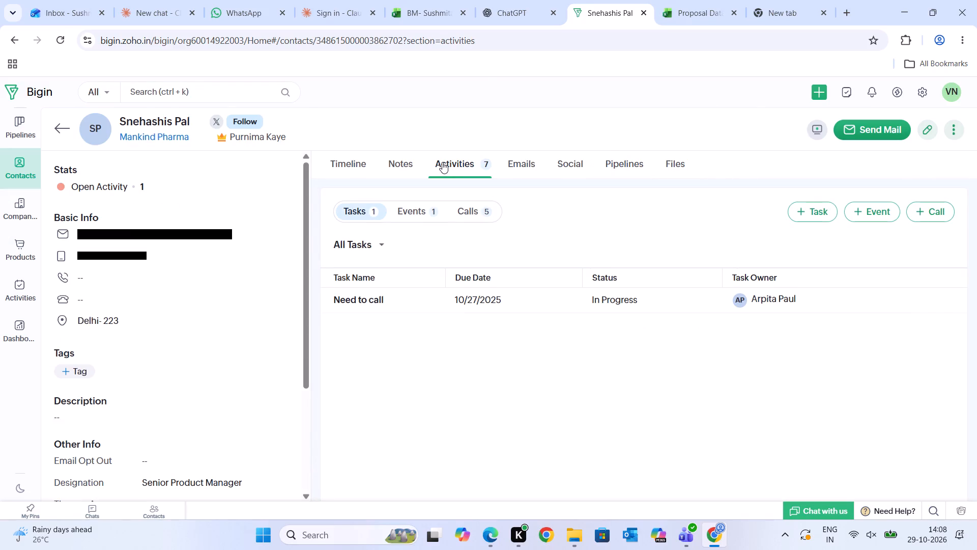
{"action": "left_click", "coordinate": [504, 153]}
{"action": "left_click", "coordinate": [677, 161]}
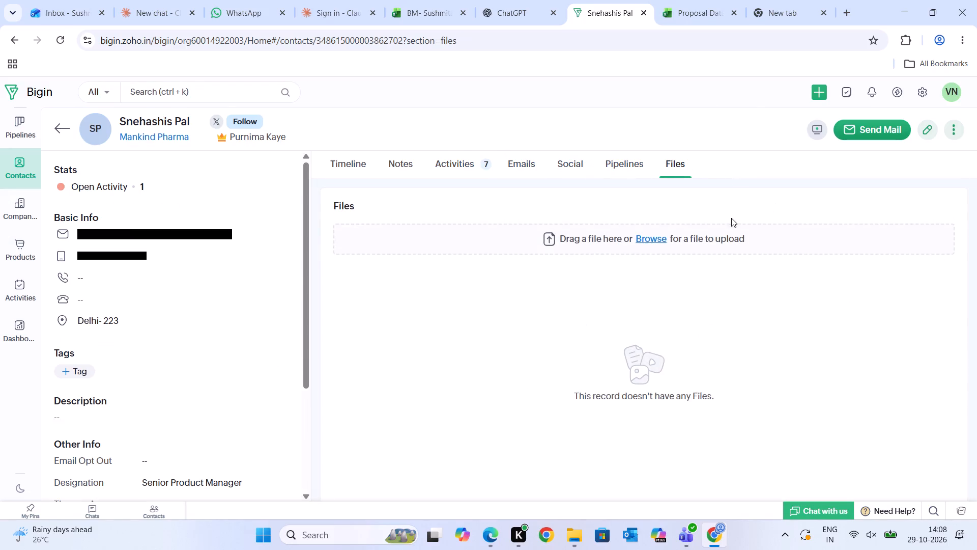
{"action": "left_click", "coordinate": [935, 10]}
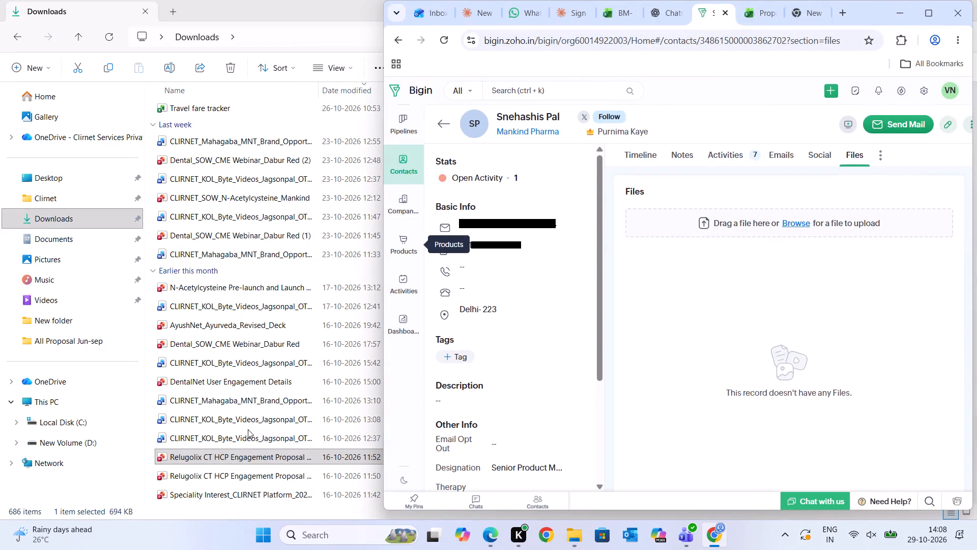
{"action": "scroll", "coordinate": [247, 352], "scroll_direction": "up", "scroll_amount": 1}
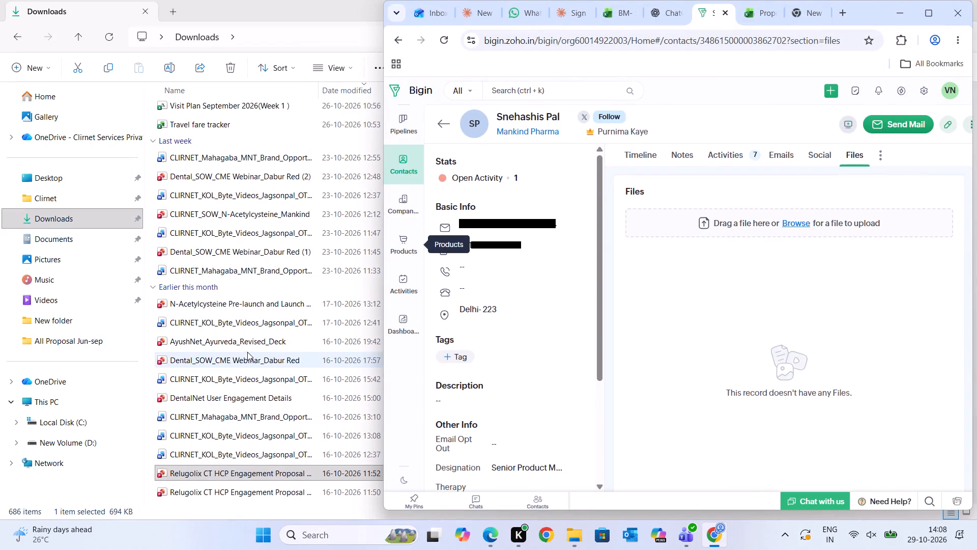
{"action": "scroll", "coordinate": [247, 352], "scroll_direction": "up", "scroll_amount": 5}
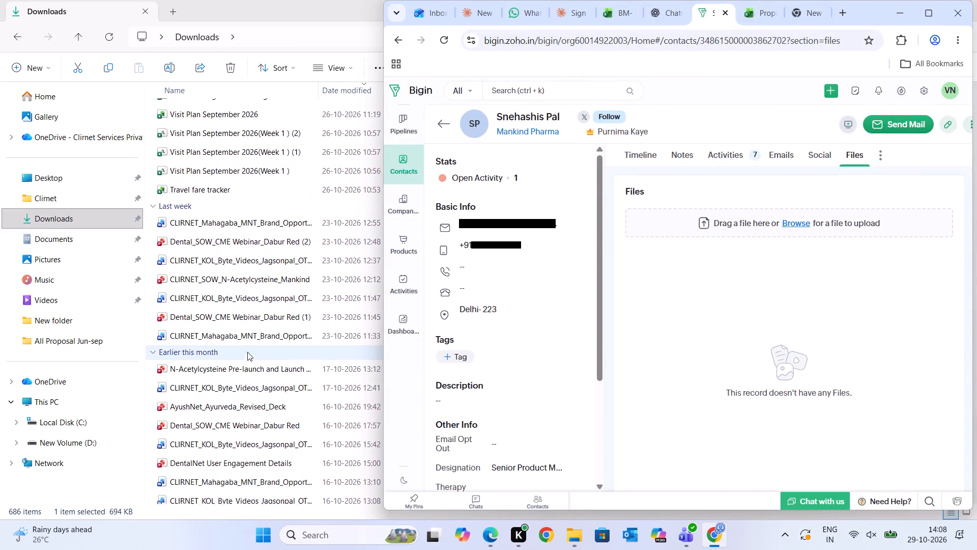
{"action": "scroll", "coordinate": [247, 352], "scroll_direction": "up", "scroll_amount": 4}
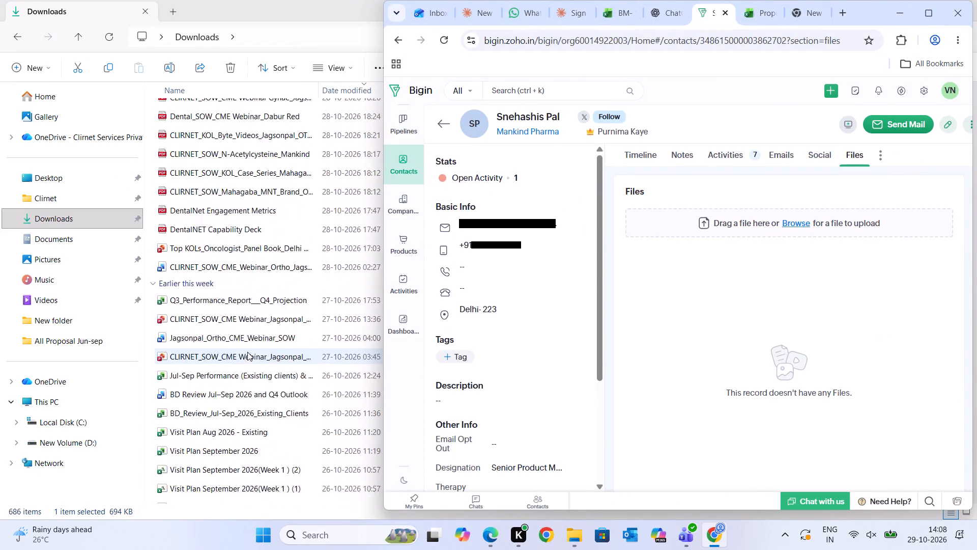
{"action": "scroll", "coordinate": [247, 352], "scroll_direction": "up", "scroll_amount": 1}
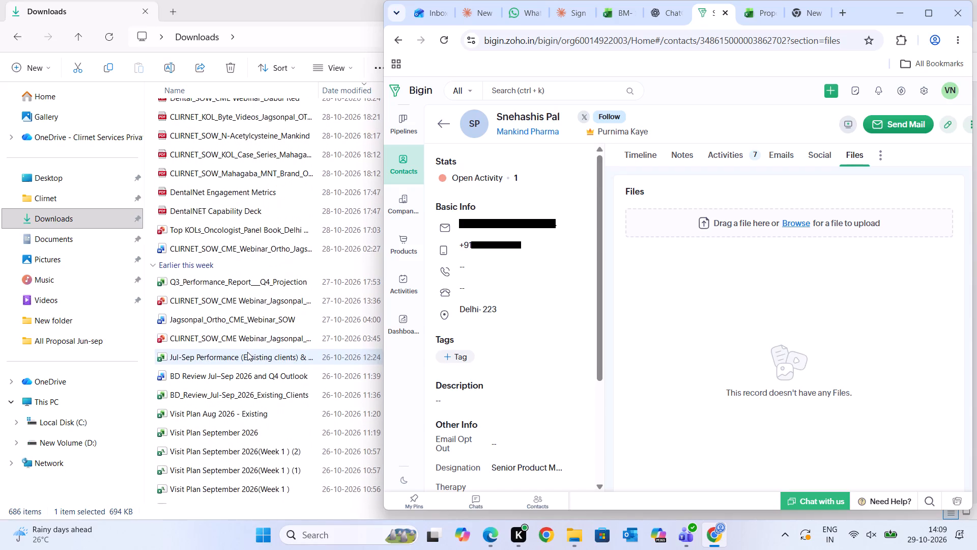
{"action": "scroll", "coordinate": [247, 352], "scroll_direction": "down", "scroll_amount": 3}
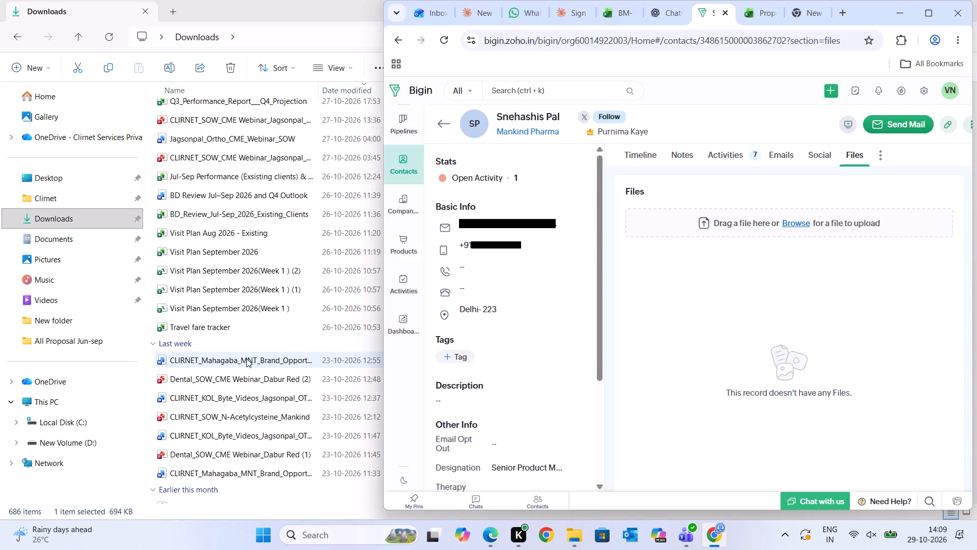
{"action": "left_click", "coordinate": [256, 418]}
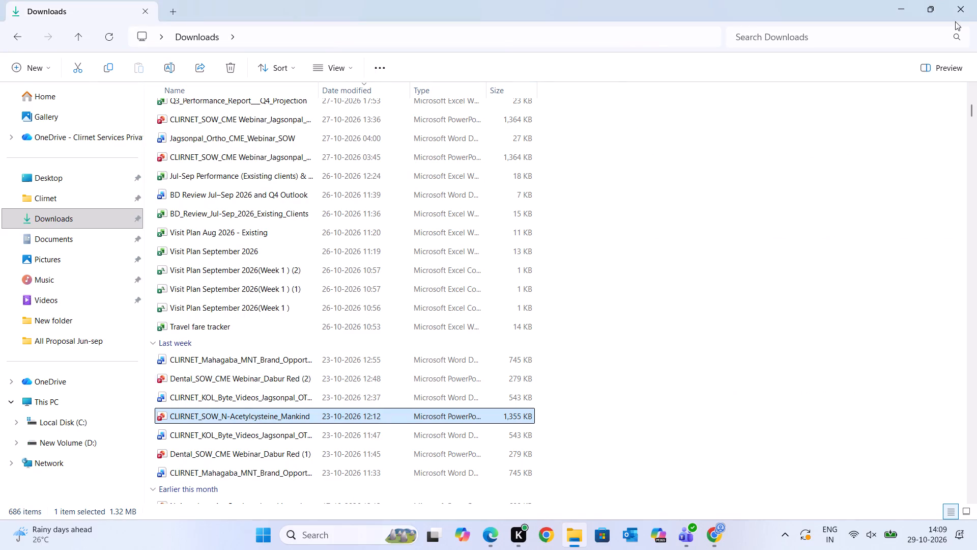
{"action": "left_click", "coordinate": [717, 539]}
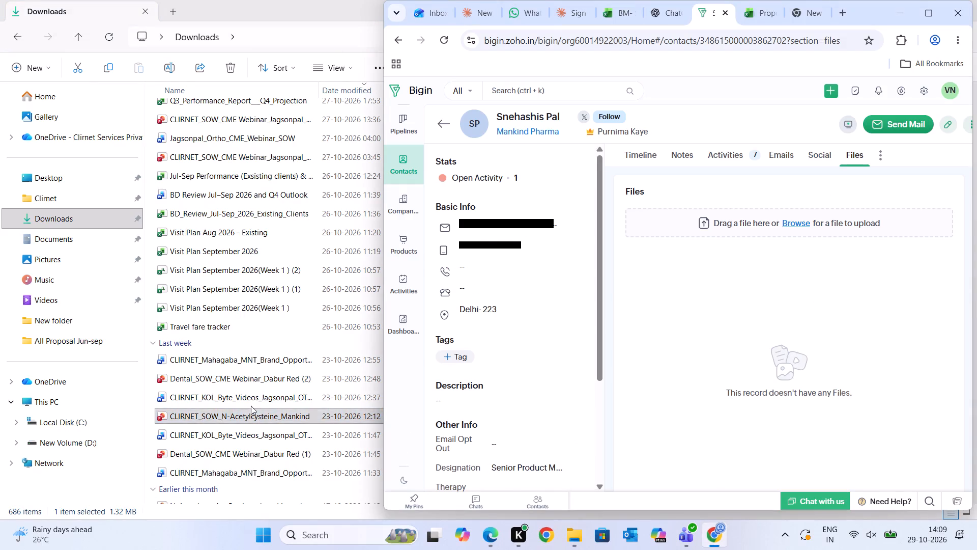
{"action": "left_click_drag", "start_coordinate": [230, 418], "coordinate": [759, 214]}
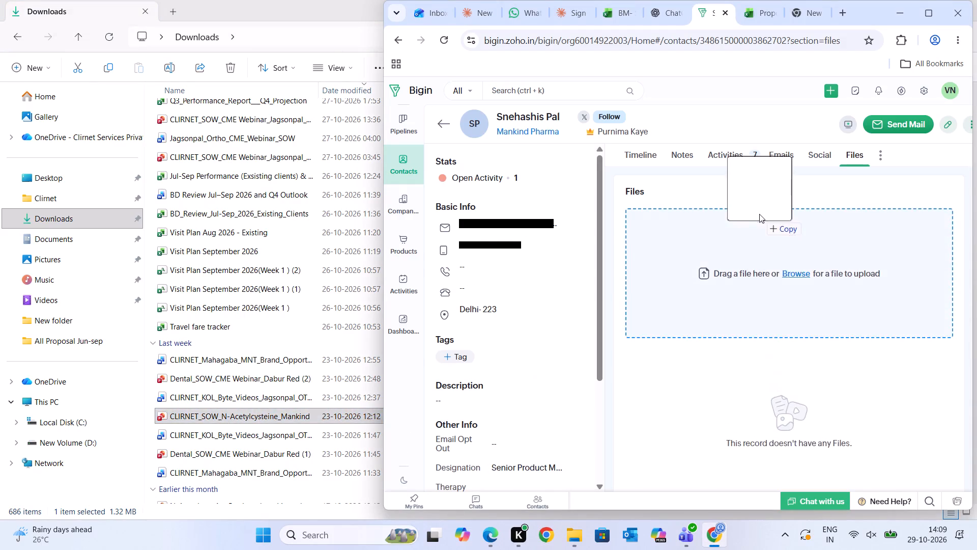
{"action": "left_click_drag", "start_coordinate": [759, 214], "coordinate": [758, 255]}
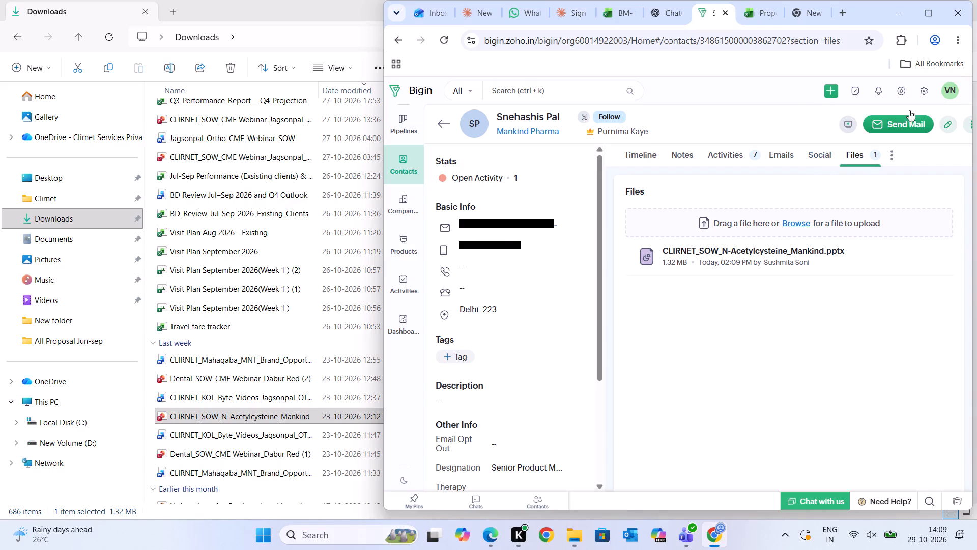
{"action": "left_click", "coordinate": [933, 12]}
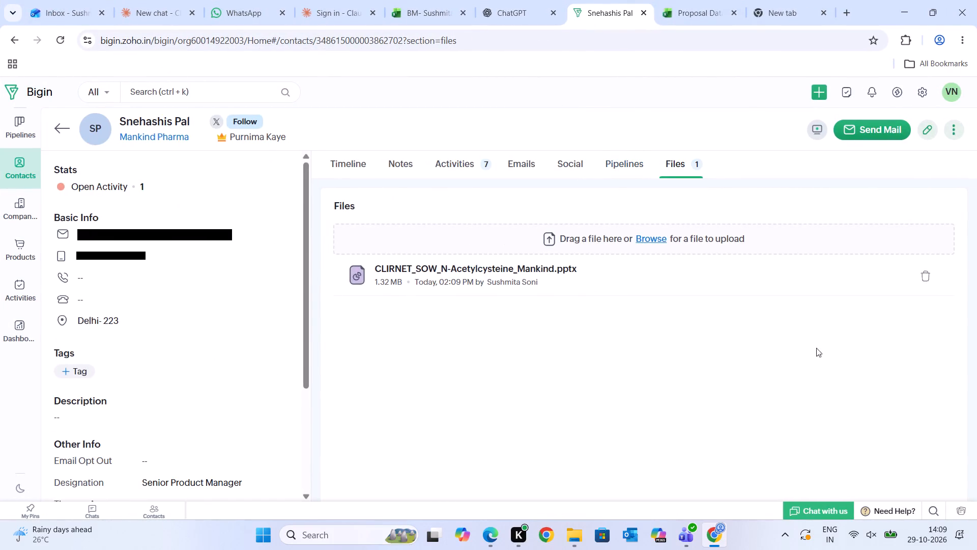
Start a new CLIRNET deal for this contact and name it Funnel Engagement.
{"action": "left_click", "coordinate": [636, 163]}
{"action": "left_click", "coordinate": [922, 229]}
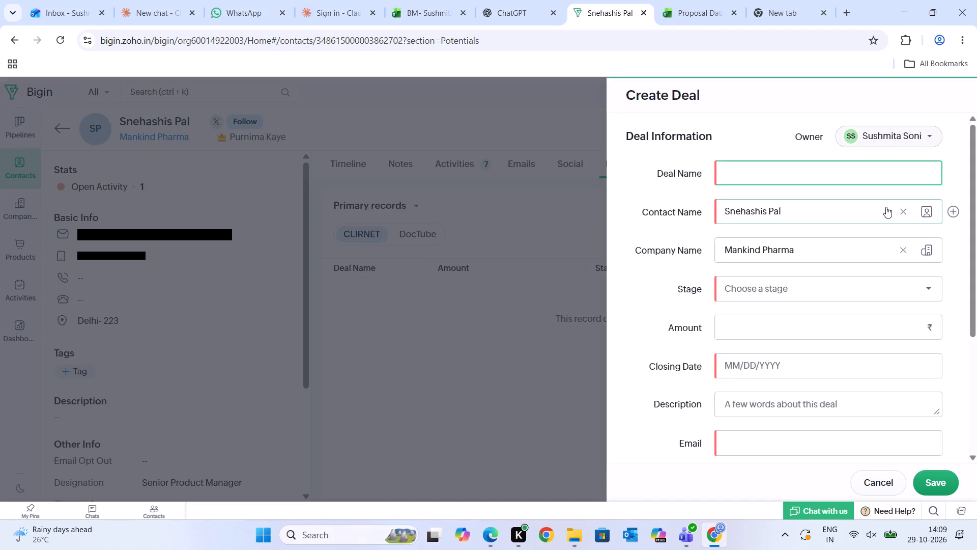
{"action": "type", "text": "Funnel Engagement"}
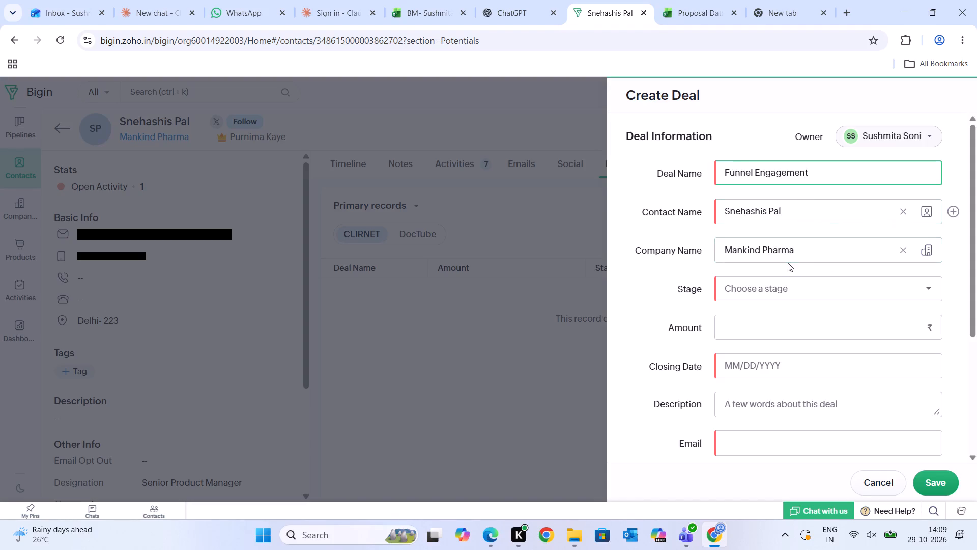
Set the Funnel Engagement deal's stage to Proposal/Price Quote.
{"action": "left_click", "coordinate": [773, 284]}
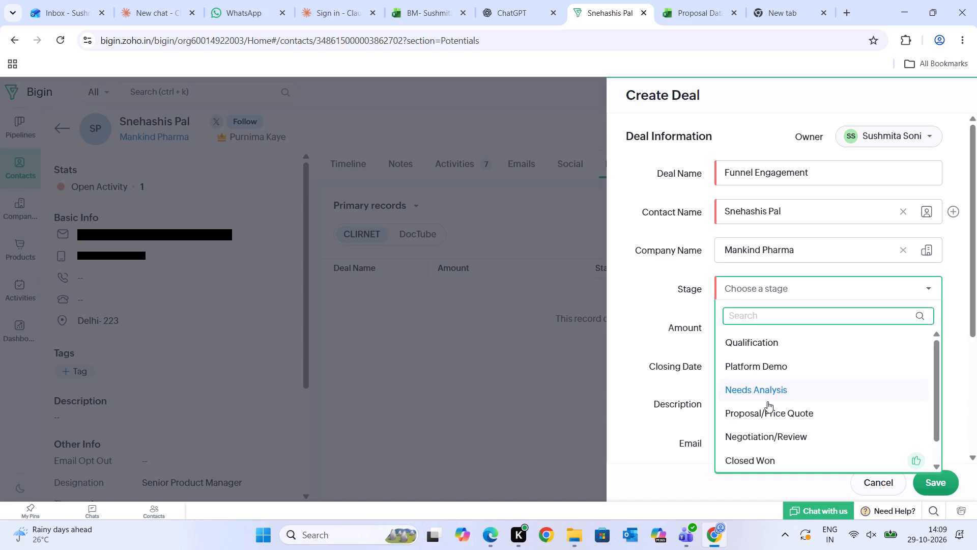
{"action": "left_click", "coordinate": [765, 407]}
Copy the N-Acetylcysteine proposal's amount from row 109 of the Proposal Data sheet and enter 777000 as the deal's amount.
{"action": "left_click", "coordinate": [752, 328]}
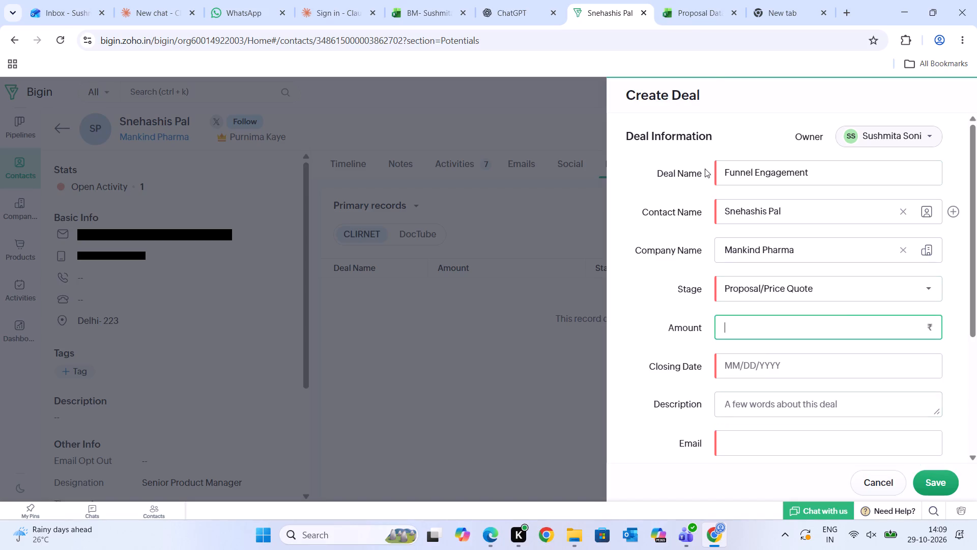
{"action": "left_click", "coordinate": [680, 10]}
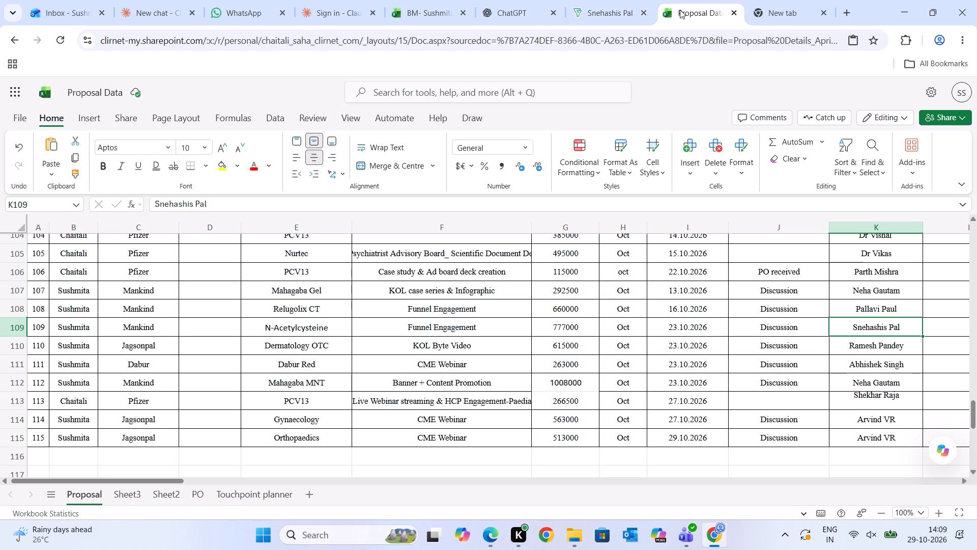
{"action": "left_click", "coordinate": [323, 293]}
{"action": "left_click", "coordinate": [313, 335]}
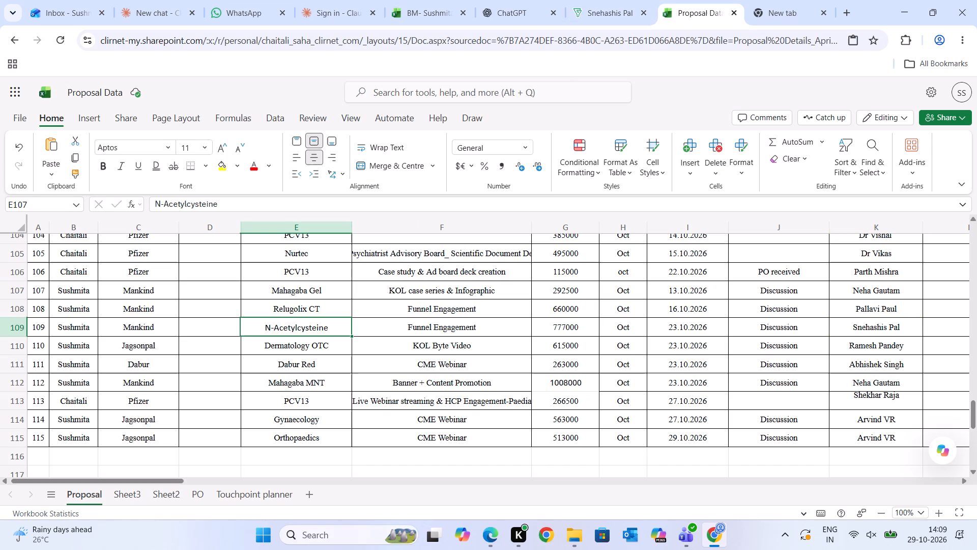
{"action": "key", "text": "Right"}
{"action": "key", "text": "Right"}
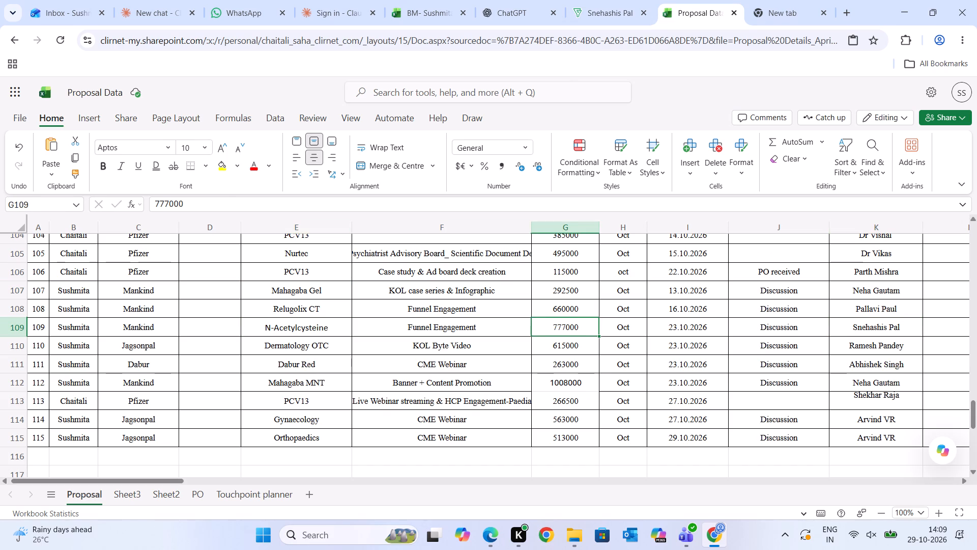
{"action": "left_click_drag", "start_coordinate": [192, 205], "coordinate": [150, 205]}
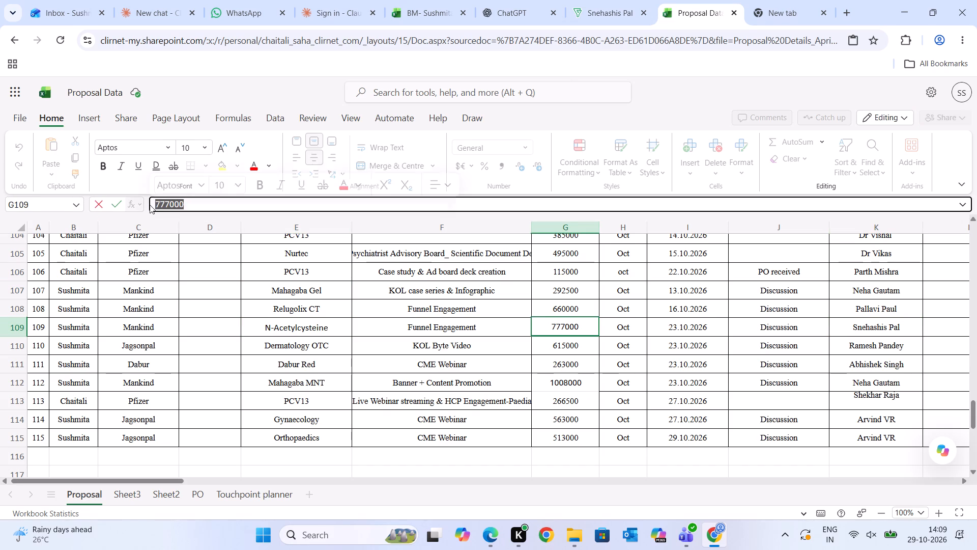
{"action": "key", "text": "ctrl+c"}
{"action": "left_click", "coordinate": [592, 0]}
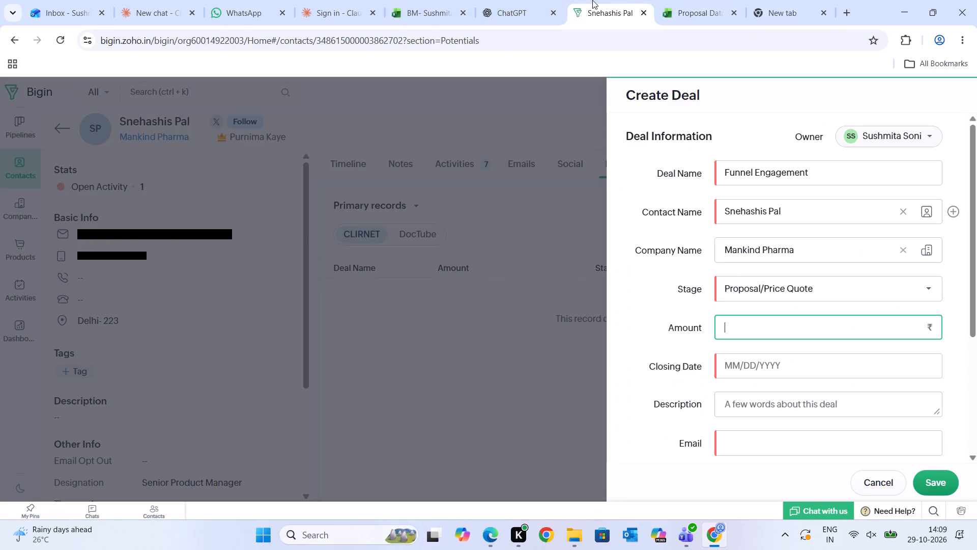
{"action": "key", "text": "ctrl+v"}
Set the deal's closing date to 11/20/2026.
{"action": "left_click", "coordinate": [734, 369]}
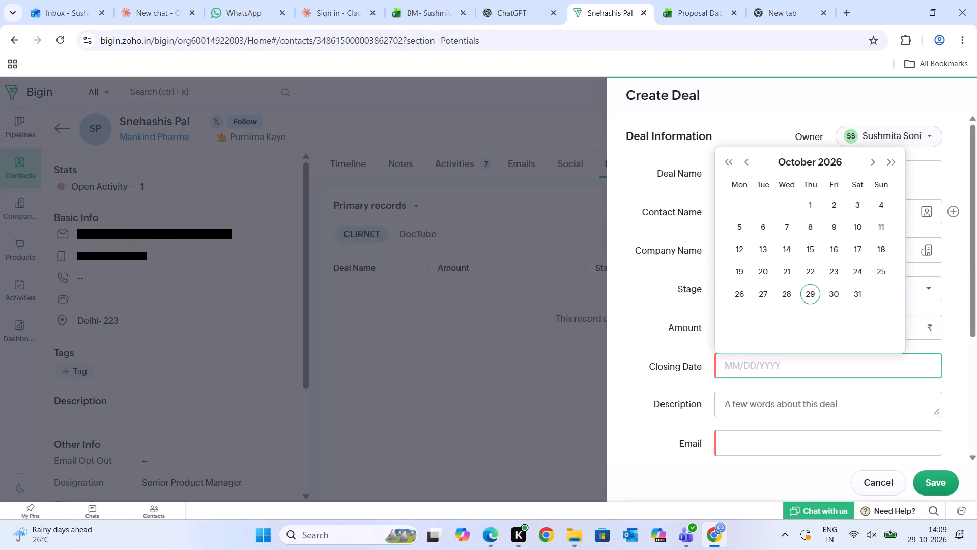
{"action": "left_click", "coordinate": [870, 160]}
{"action": "left_click", "coordinate": [835, 274]}
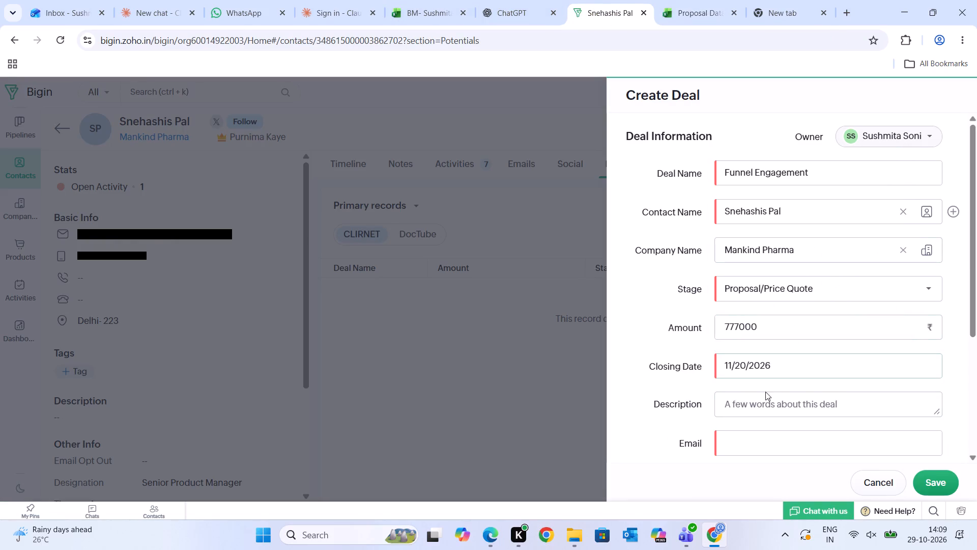
Enter "Under Discussion" as the deal's description.
{"action": "left_click", "coordinate": [755, 402]}
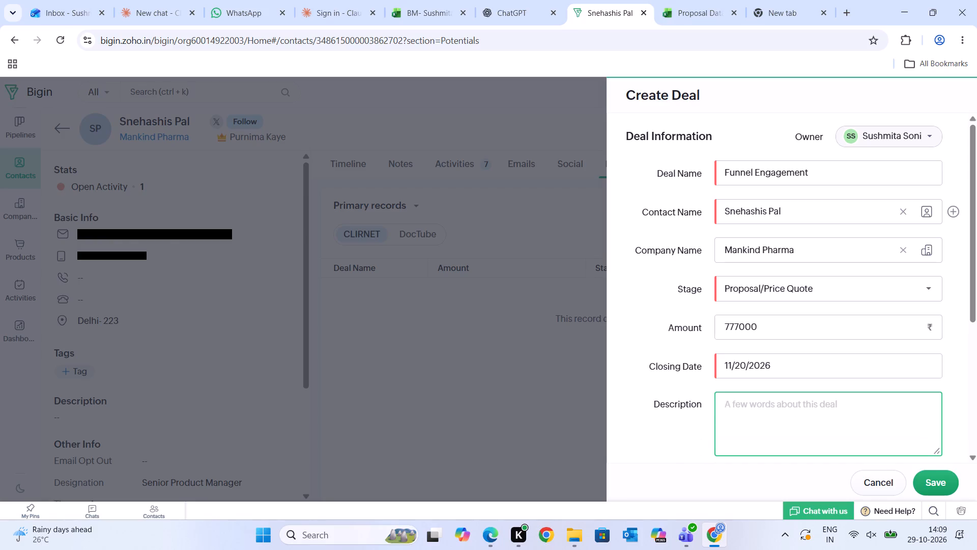
{"action": "type", "text": "Under Discssion"}
{"action": "key", "text": "BackSpace"}
{"action": "key", "text": "BackSpace"}
{"action": "key", "text": "BackSpace"}
{"action": "key", "text": "BackSpace"}
{"action": "key", "text": "BackSpace"}
{"action": "type", "text": "ussion"}
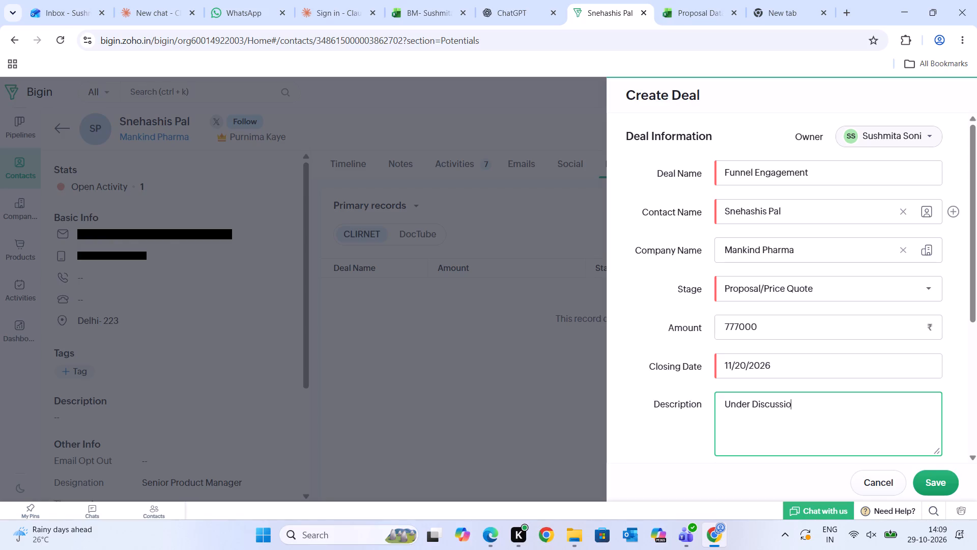
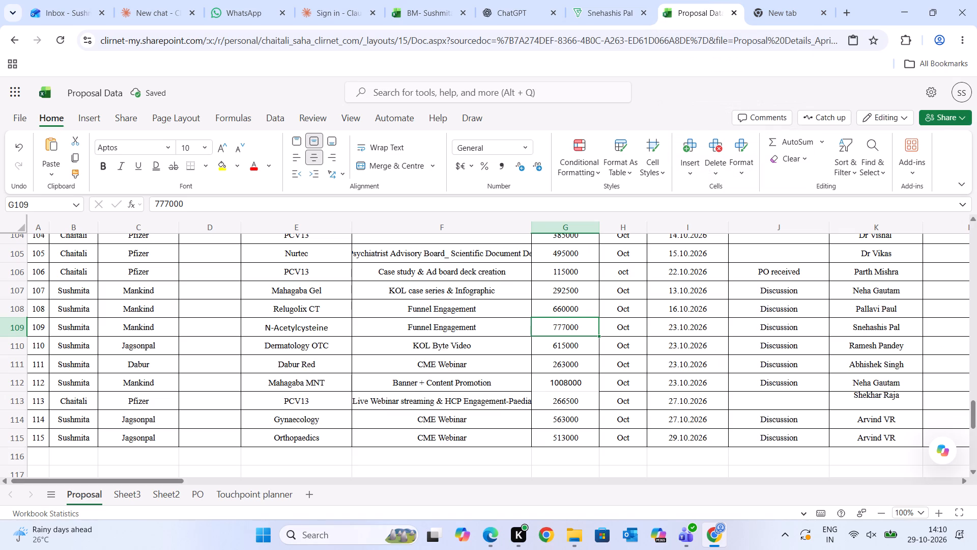
Copy the N-Acetylcysteine name from row 109 of the Proposal Data sheet and search the web for n-acetylcysteine therapy.
{"action": "left_click", "coordinate": [315, 327]}
{"action": "left_click_drag", "start_coordinate": [223, 203], "coordinate": [116, 203]}
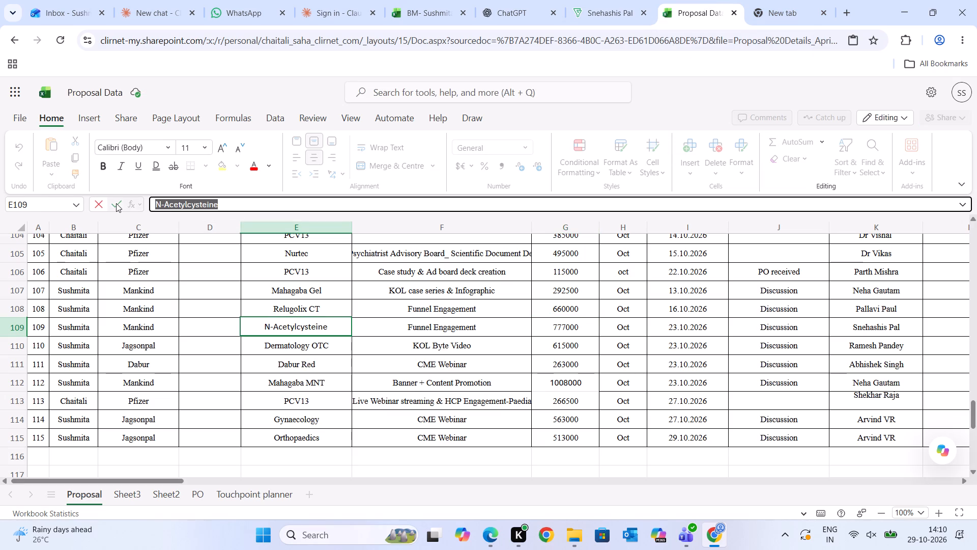
{"action": "key", "text": "ctrl+c"}
{"action": "left_click", "coordinate": [787, 0]}
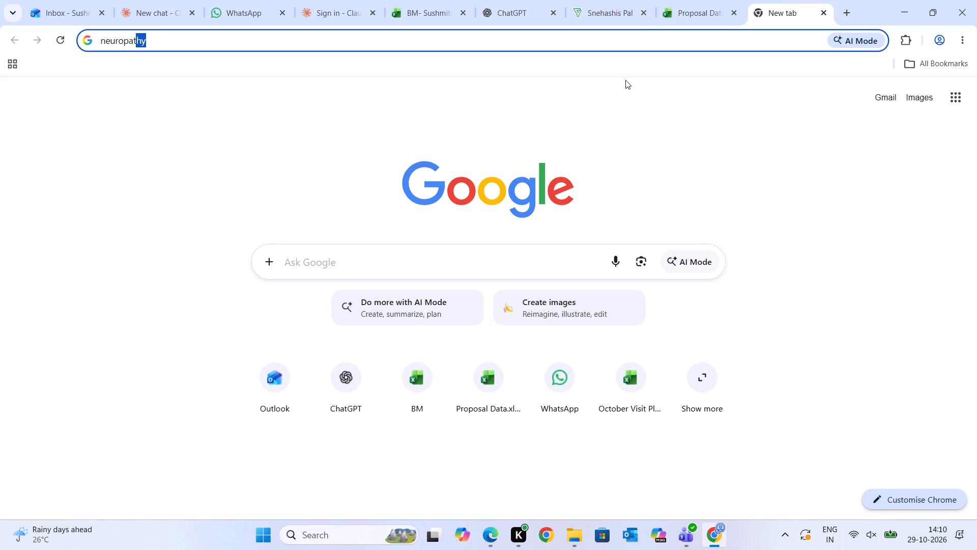
{"action": "key", "text": "BackSpace"}
{"action": "key", "text": "BackSpace"}
{"action": "key", "text": "BackSpace"}
{"action": "key", "text": "BackSpace"}
{"action": "key", "text": "BackSpace"}
{"action": "key", "text": "BackSpace"}
{"action": "key", "text": "BackSpace"}
{"action": "key", "text": "BackSpace"}
{"action": "key", "text": "BackSpace"}
{"action": "key", "text": "BackSpace"}
{"action": "key", "text": "BackSpace"}
{"action": "key", "text": "BackSpace"}
{"action": "key", "text": "BackSpace"}
{"action": "key", "text": "BackSpace"}
{"action": "key", "text": "ctrl+v"}
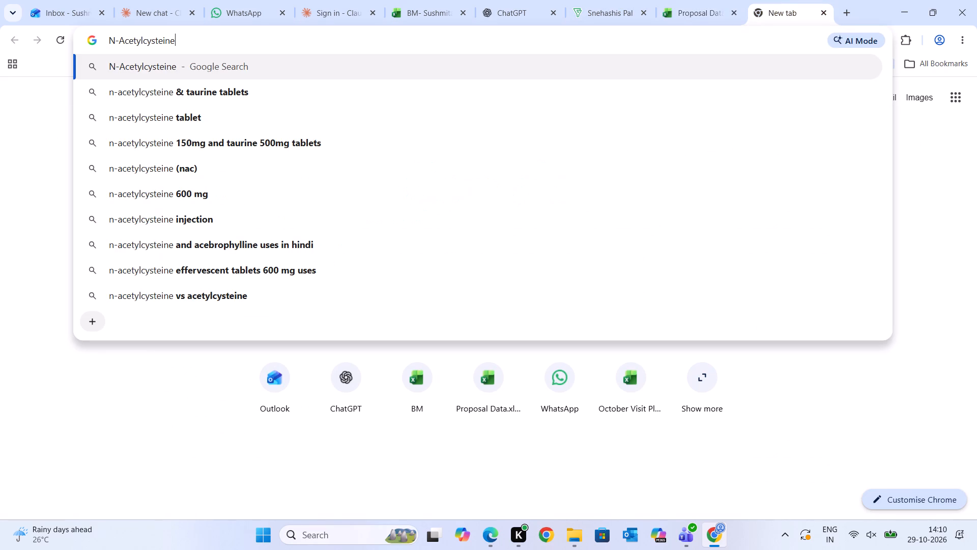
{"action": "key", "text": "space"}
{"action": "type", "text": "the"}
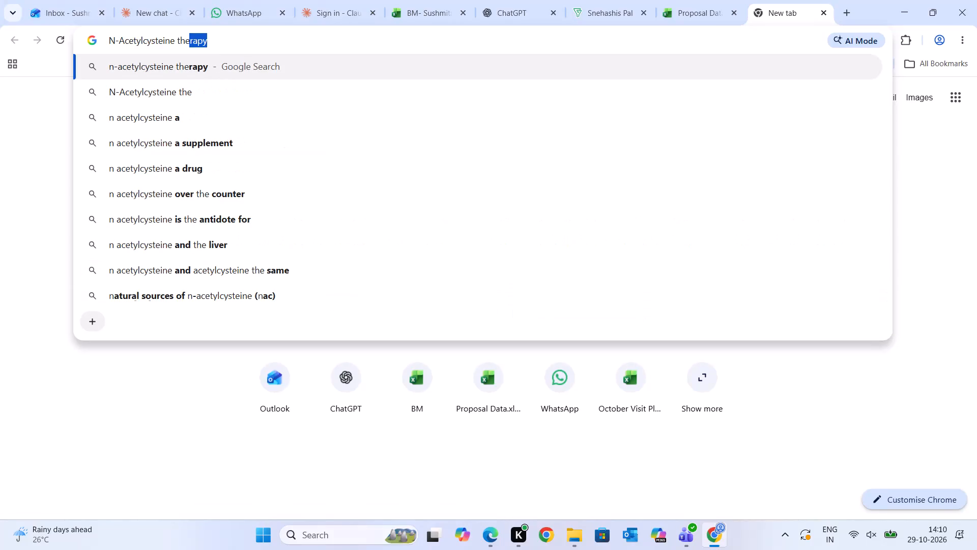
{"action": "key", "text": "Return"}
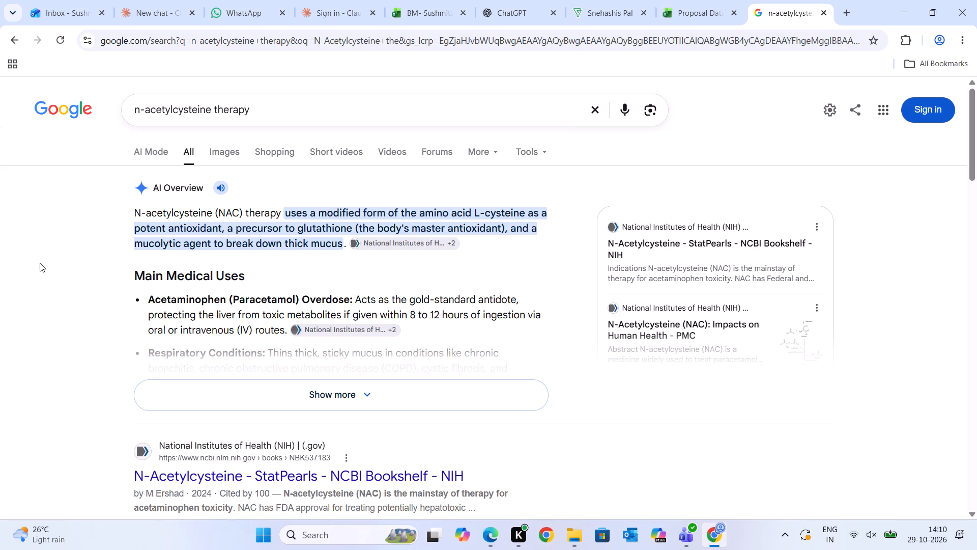
Examine the search results to identify which therapy area N-Acetylcysteine belongs to.
{"action": "scroll", "coordinate": [40, 263], "scroll_direction": "down", "scroll_amount": 1}
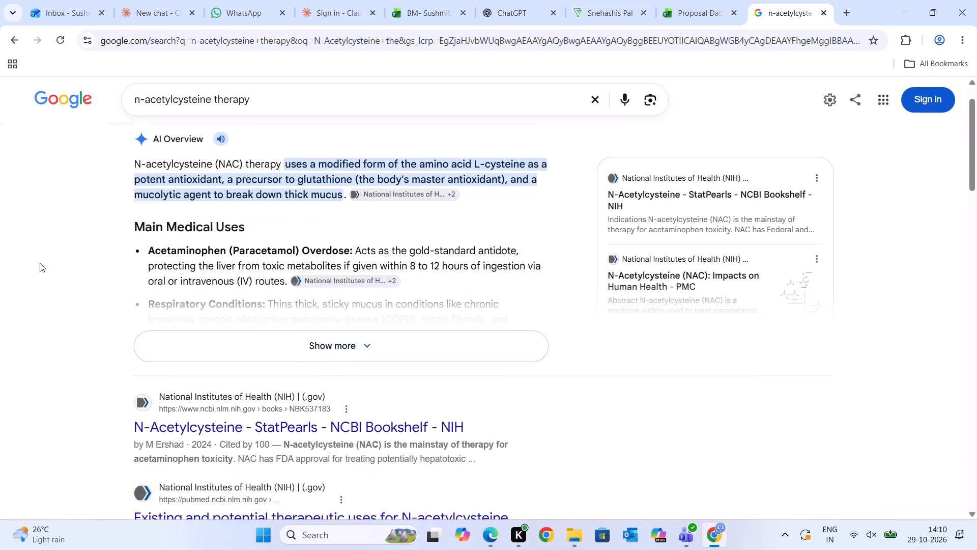
{"action": "scroll", "coordinate": [40, 263], "scroll_direction": "down", "scroll_amount": 2}
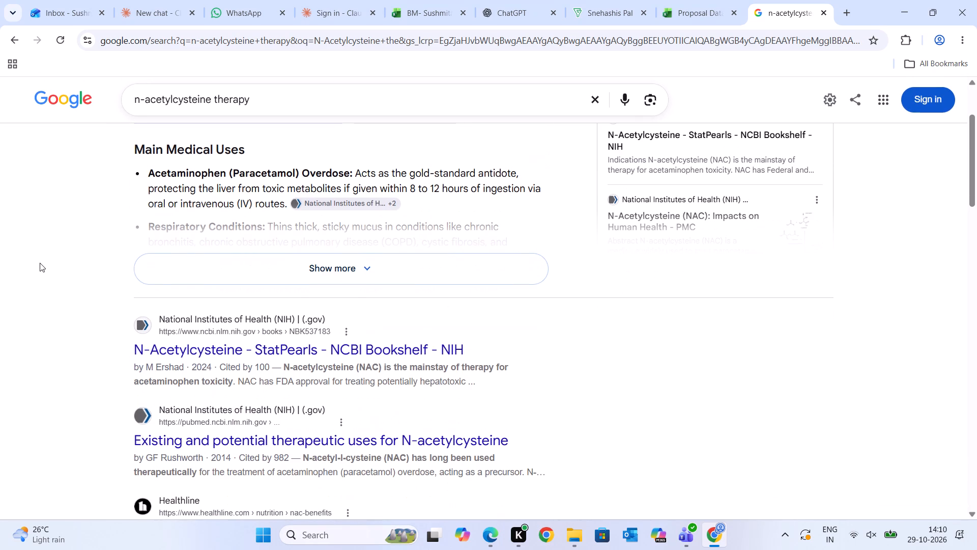
{"action": "scroll", "coordinate": [40, 263], "scroll_direction": "down", "scroll_amount": 7}
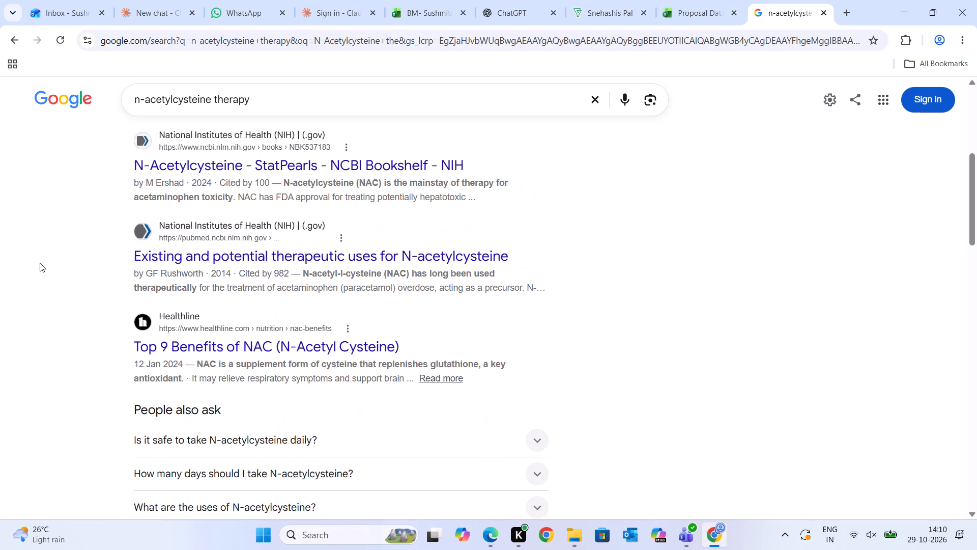
{"action": "scroll", "coordinate": [40, 263], "scroll_direction": "down", "scroll_amount": 2}
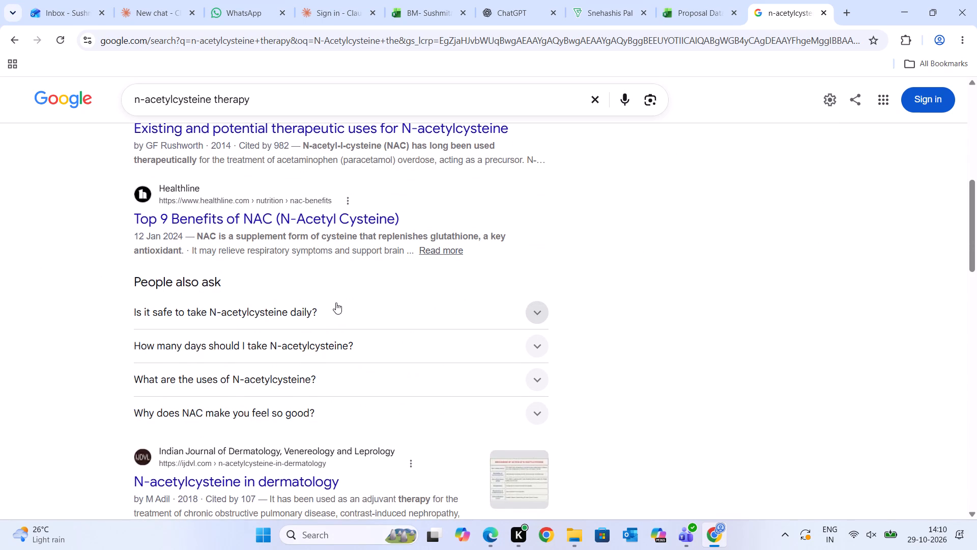
{"action": "scroll", "coordinate": [336, 302], "scroll_direction": "down", "scroll_amount": 2}
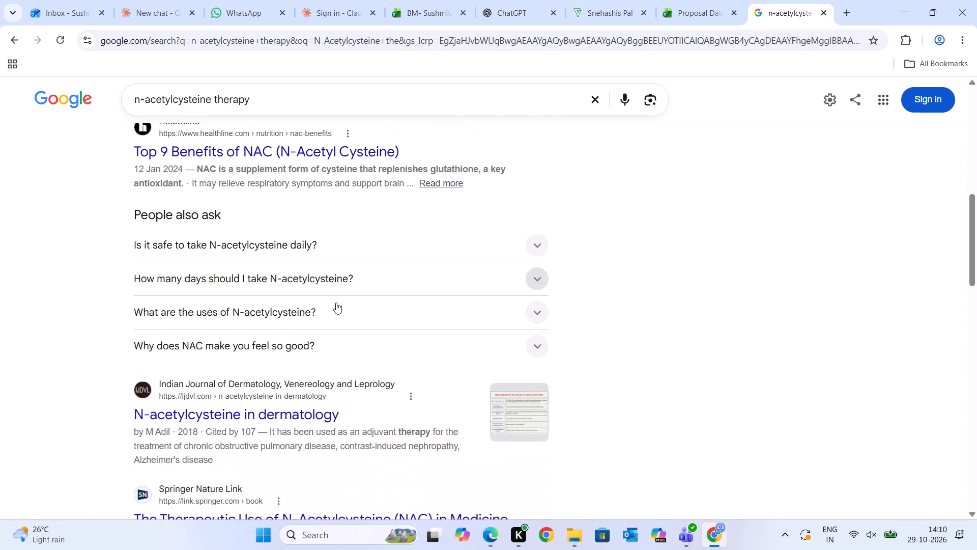
{"action": "scroll", "coordinate": [336, 302], "scroll_direction": "down", "scroll_amount": 4}
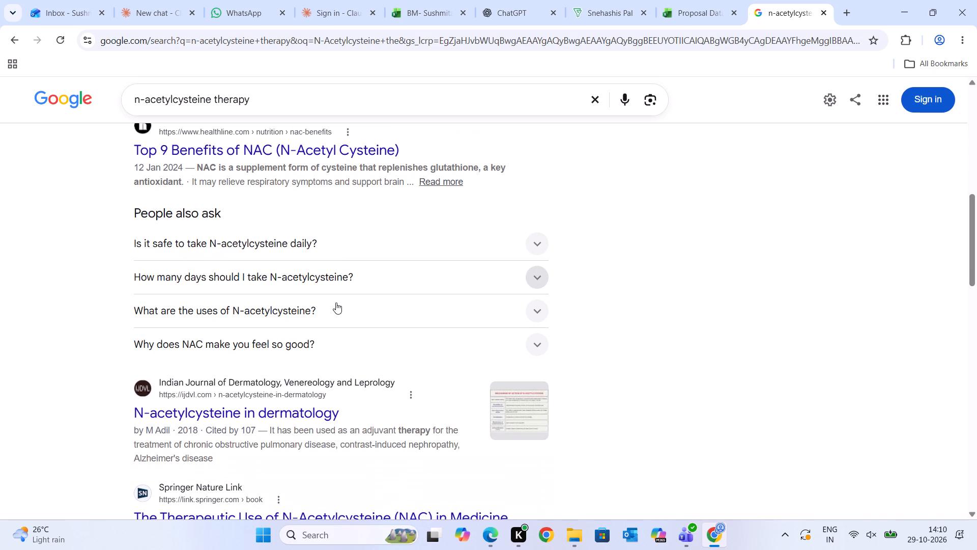
{"action": "scroll", "coordinate": [336, 302], "scroll_direction": "down", "scroll_amount": 2}
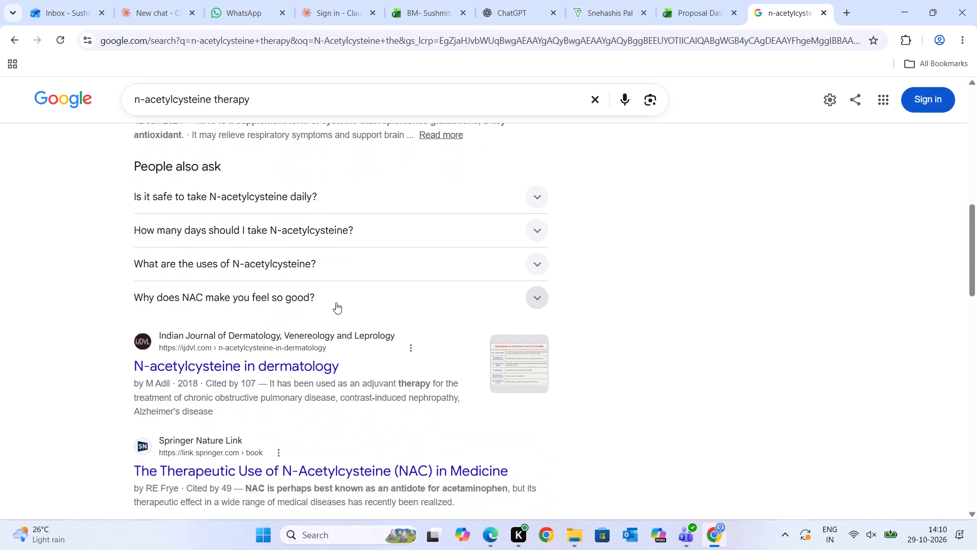
{"action": "scroll", "coordinate": [336, 302], "scroll_direction": "up", "scroll_amount": 3}
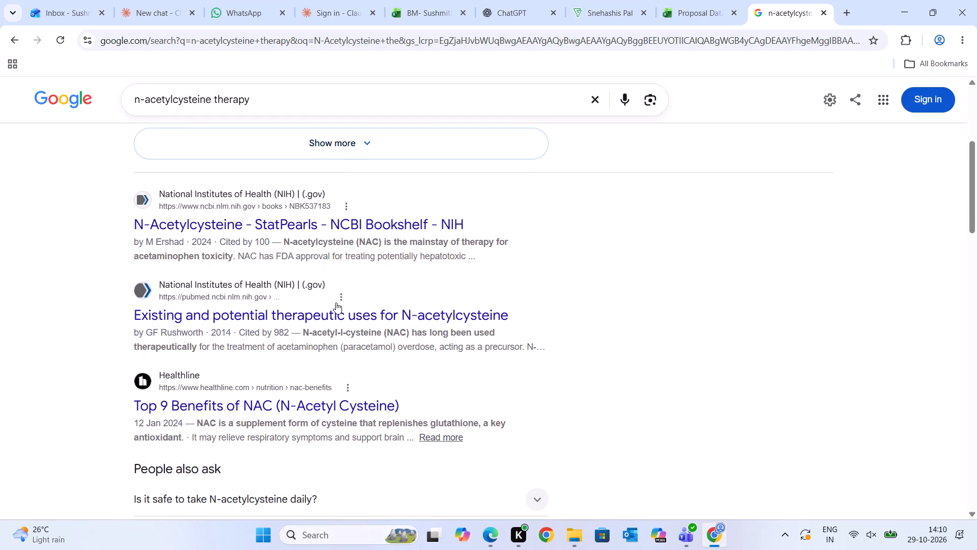
Return to the Funnel Engagement deal form in Bigin and enter Respiratory as the therapy.
{"action": "left_click", "coordinate": [701, 0]}
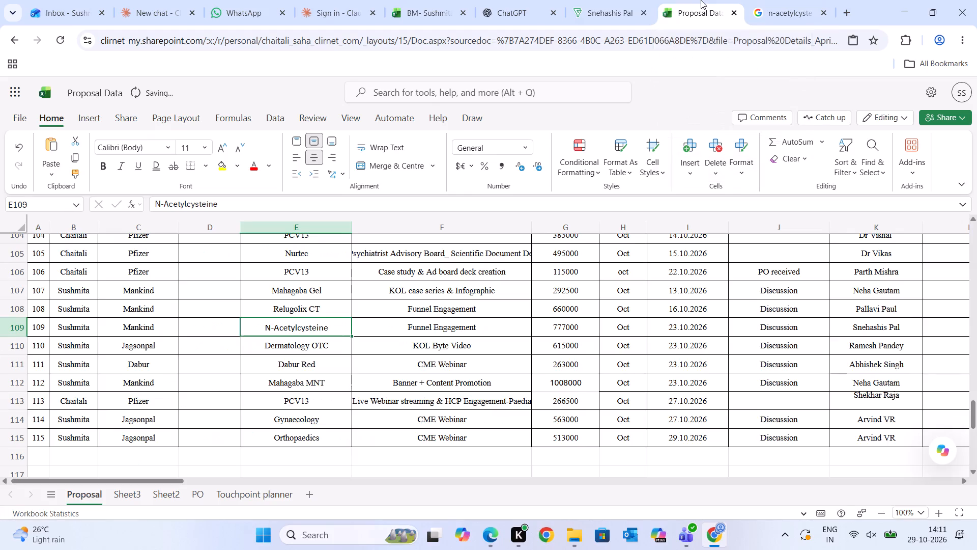
{"action": "left_click", "coordinate": [590, 0]}
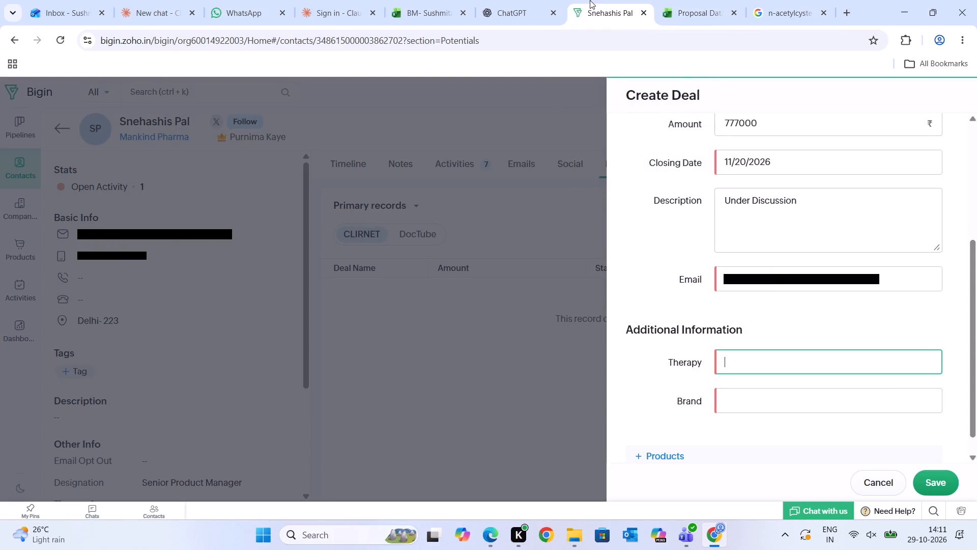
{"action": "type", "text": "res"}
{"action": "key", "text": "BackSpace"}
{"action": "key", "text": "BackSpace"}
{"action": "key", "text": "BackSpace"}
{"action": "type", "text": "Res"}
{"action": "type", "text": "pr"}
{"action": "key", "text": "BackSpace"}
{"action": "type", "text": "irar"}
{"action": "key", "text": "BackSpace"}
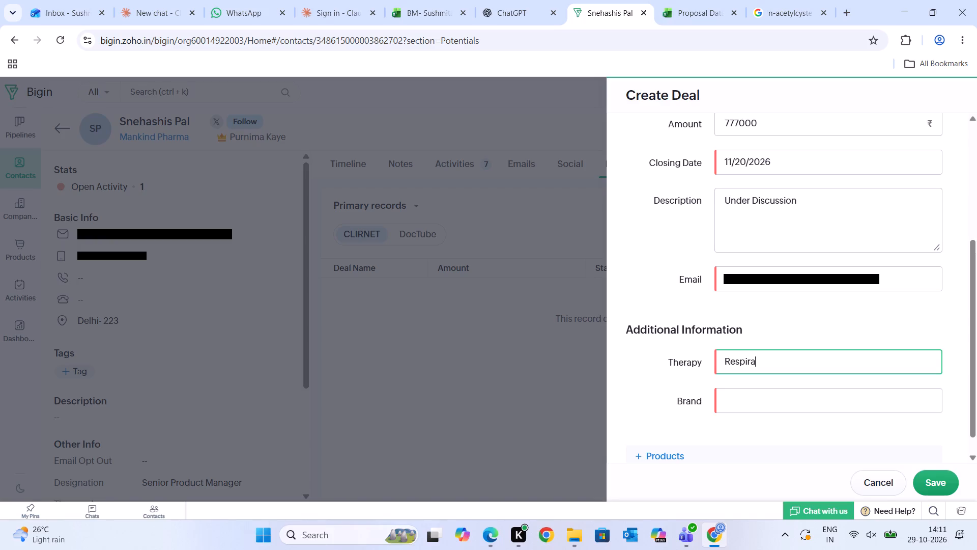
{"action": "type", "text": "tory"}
Enter "New Launch - N-Acetylcysteine" as the deal's brand and save the deal.
{"action": "left_click", "coordinate": [757, 403]}
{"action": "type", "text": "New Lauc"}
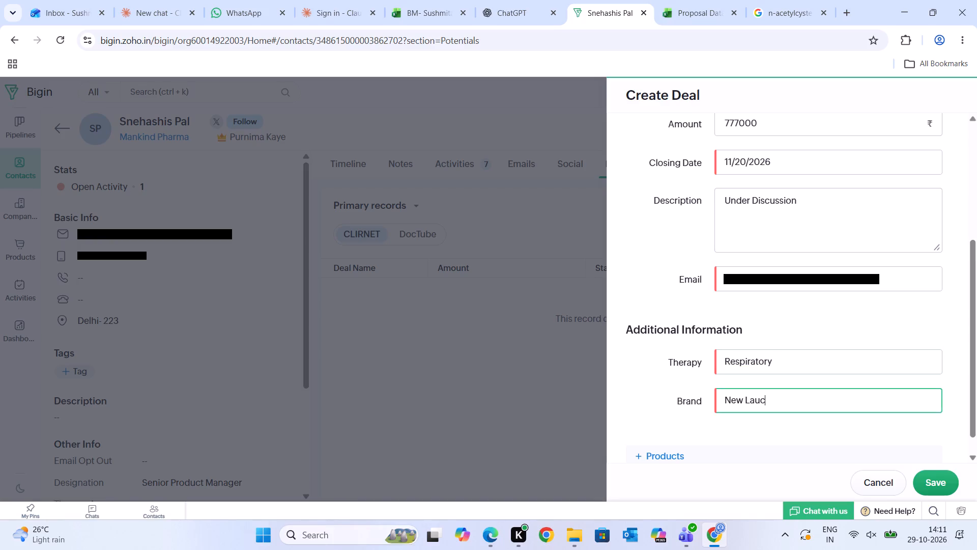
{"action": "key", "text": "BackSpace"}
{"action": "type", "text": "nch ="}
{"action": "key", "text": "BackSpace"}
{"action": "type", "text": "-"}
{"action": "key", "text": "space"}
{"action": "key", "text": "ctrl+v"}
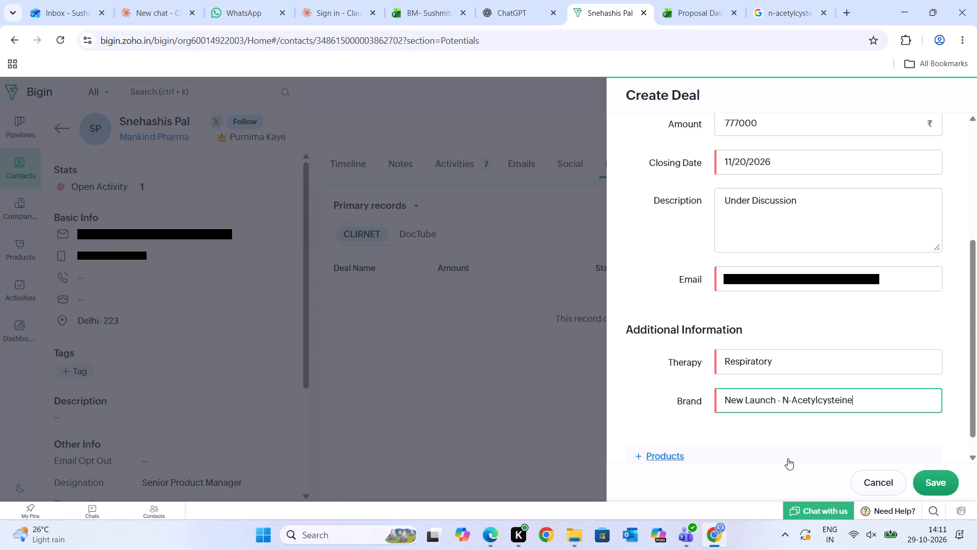
{"action": "left_click", "coordinate": [928, 475]}
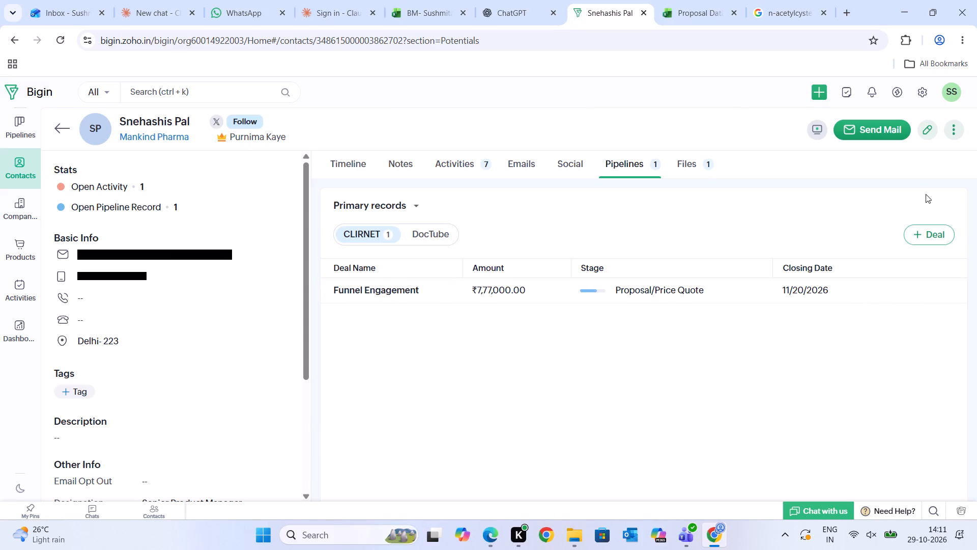
Look up the contact for the Jagsonpal Dermatology OTC proposal in row 110 of the Proposal Data sheet.
{"action": "left_click", "coordinate": [707, 12]}
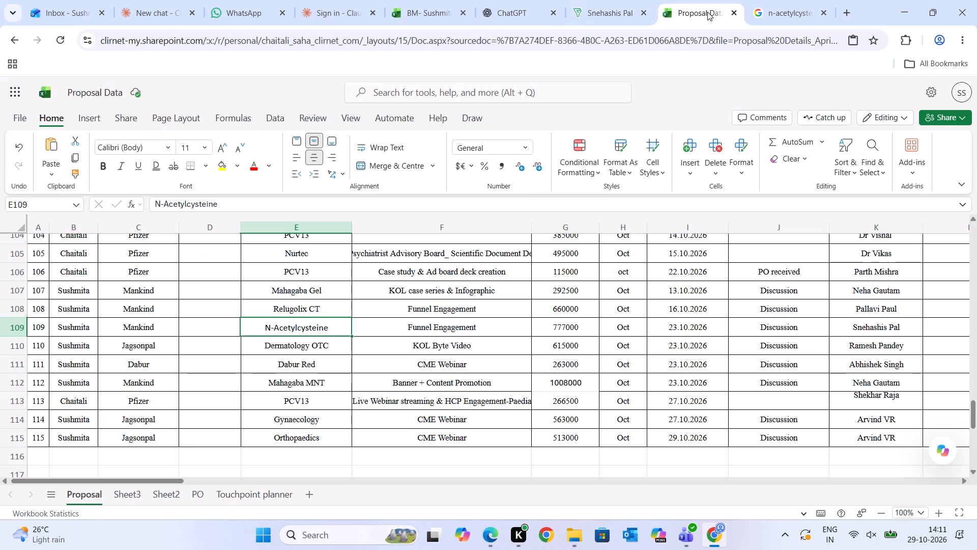
{"action": "key", "text": "Down"}
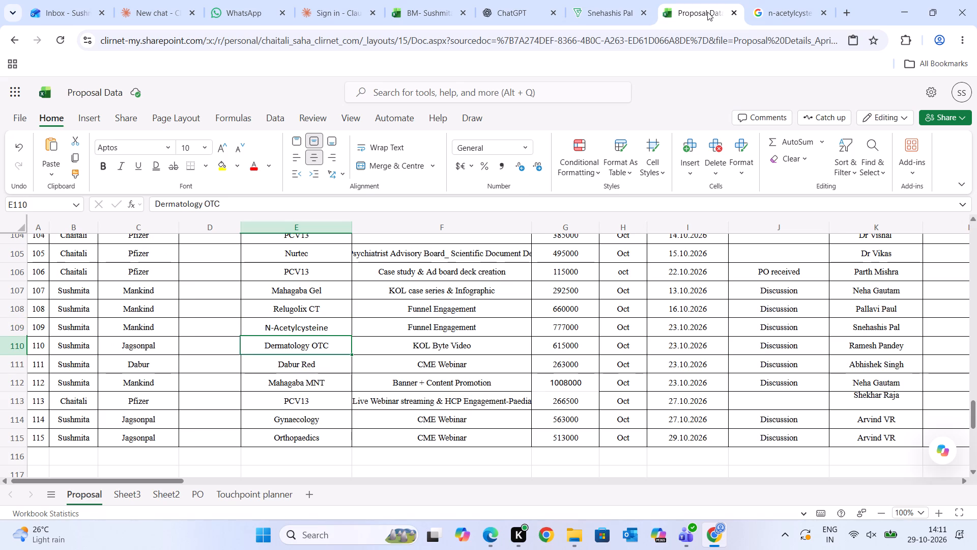
{"action": "key", "text": "Right"}
{"action": "key", "text": "Right"}
{"action": "key", "text": "Right"}
{"action": "key", "text": "Right"}
{"action": "key", "text": "Right"}
{"action": "key", "text": "Right"}
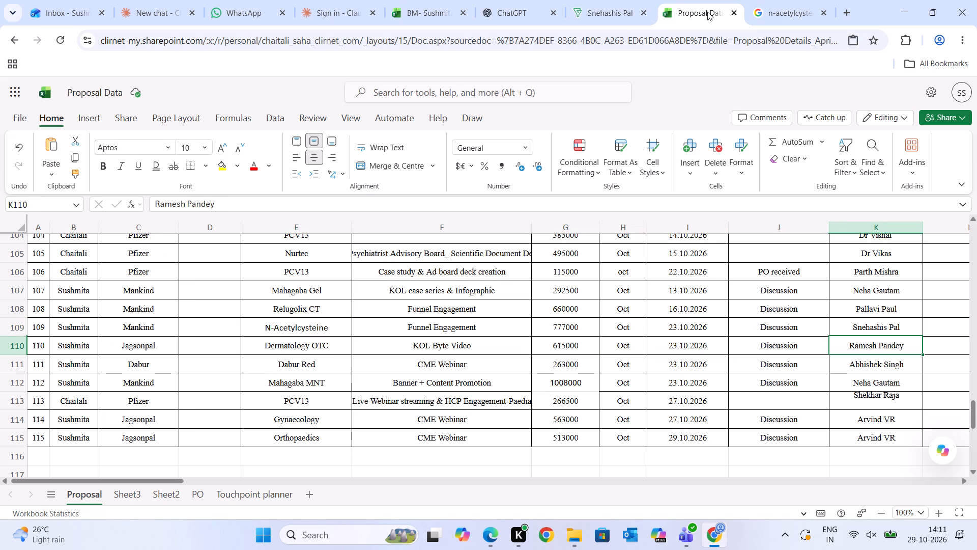
Search Bigin for the Jagsonpal Pharmaceuticals contact named in row 110 and open that contact's record.
{"action": "left_click", "coordinate": [611, 0]}
{"action": "left_click", "coordinate": [186, 91]}
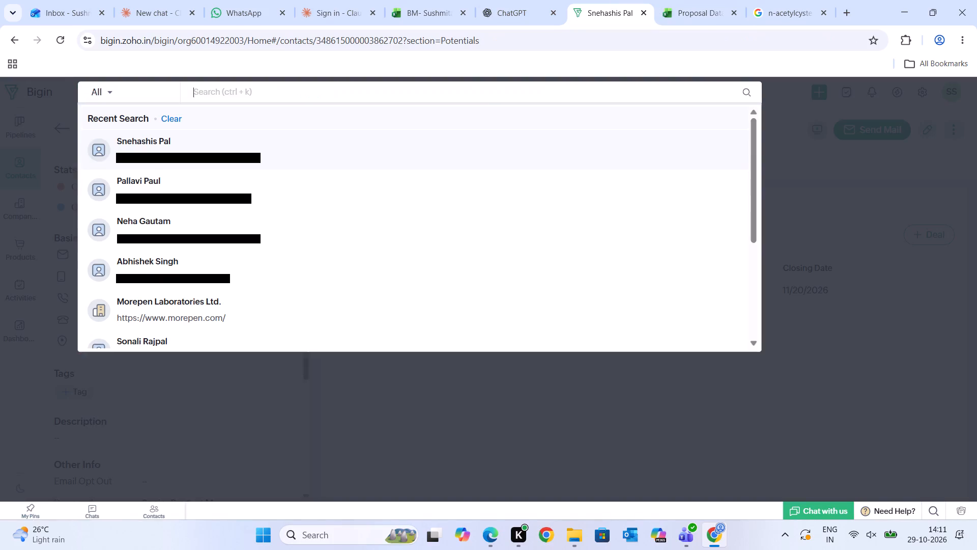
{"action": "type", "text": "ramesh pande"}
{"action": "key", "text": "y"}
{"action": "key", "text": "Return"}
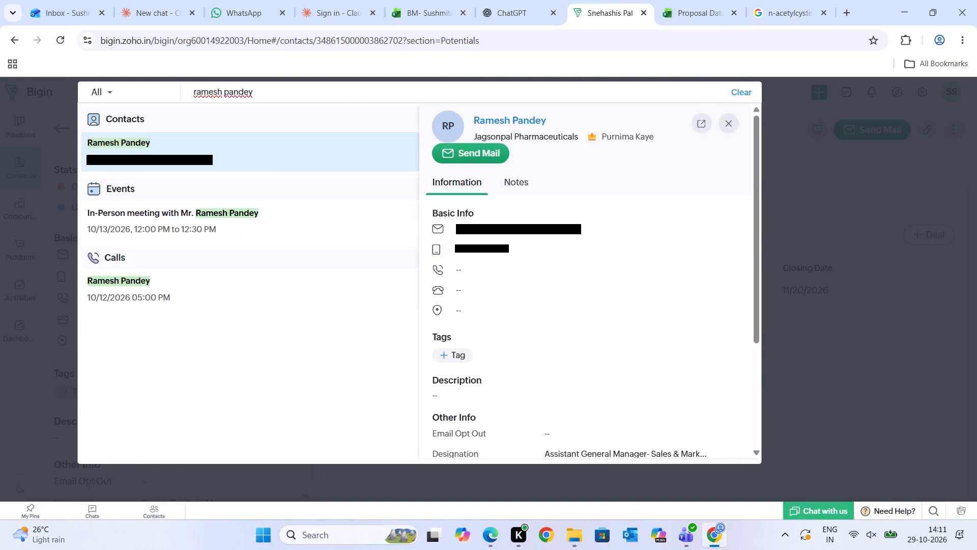
{"action": "left_click", "coordinate": [120, 154]}
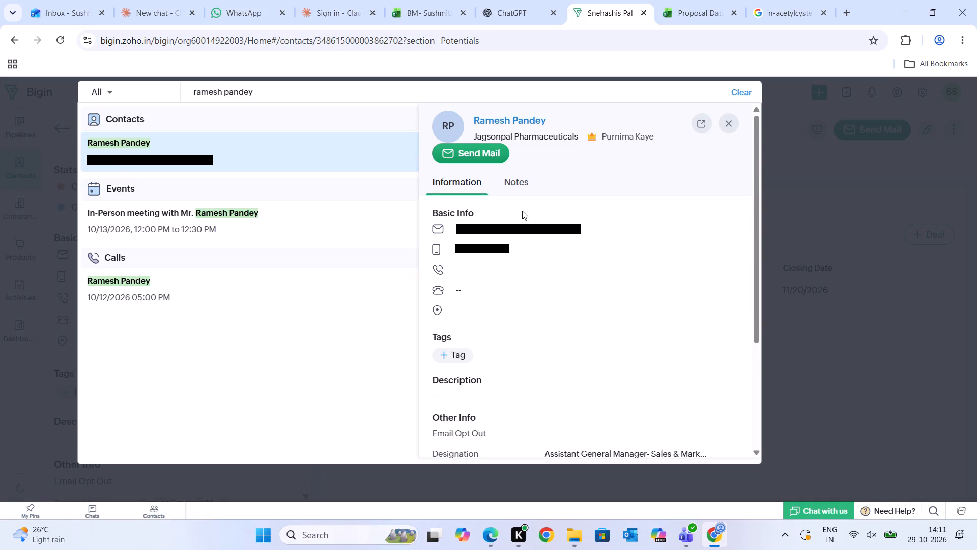
{"action": "left_click", "coordinate": [705, 123]}
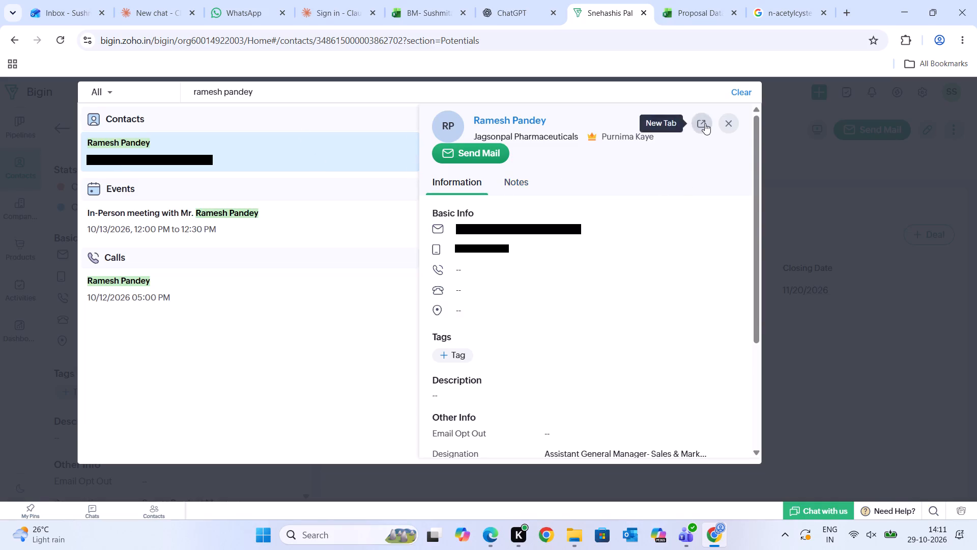
{"action": "left_click", "coordinate": [661, 12]}
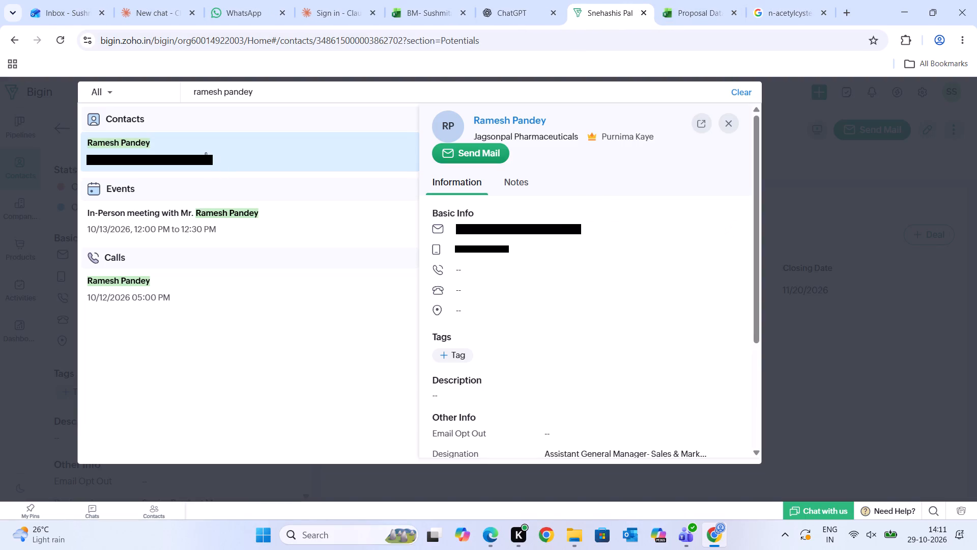
{"action": "left_click", "coordinate": [206, 152]}
{"action": "key", "text": "Return"}
{"action": "double_click", "coordinate": [206, 152]}
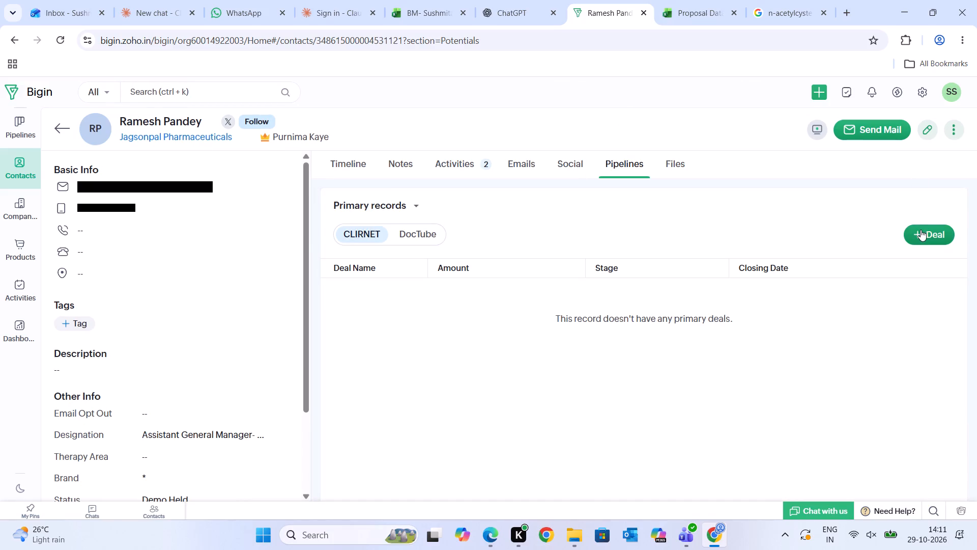
Look up the activity proposed for Jagsonpal Dermatology OTC in row 110 of the Proposal Data sheet.
{"action": "left_click", "coordinate": [675, 17]}
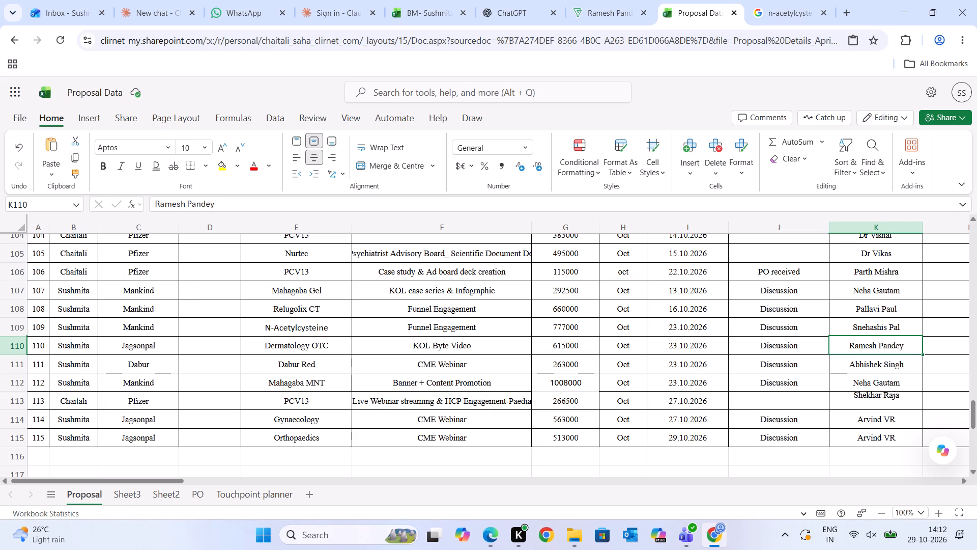
{"action": "left_click", "coordinate": [304, 345]}
{"action": "key", "text": "Right"}
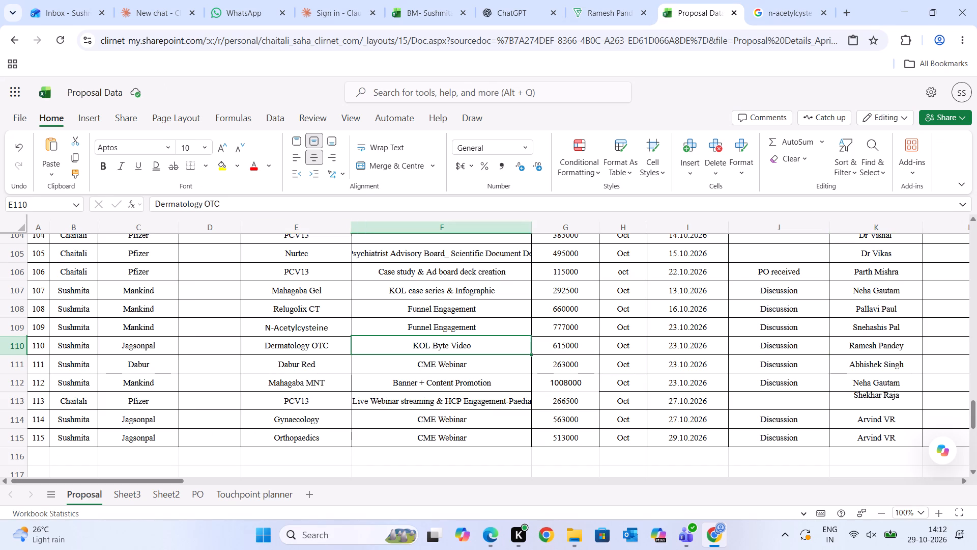
{"action": "left_click", "coordinate": [611, 0]}
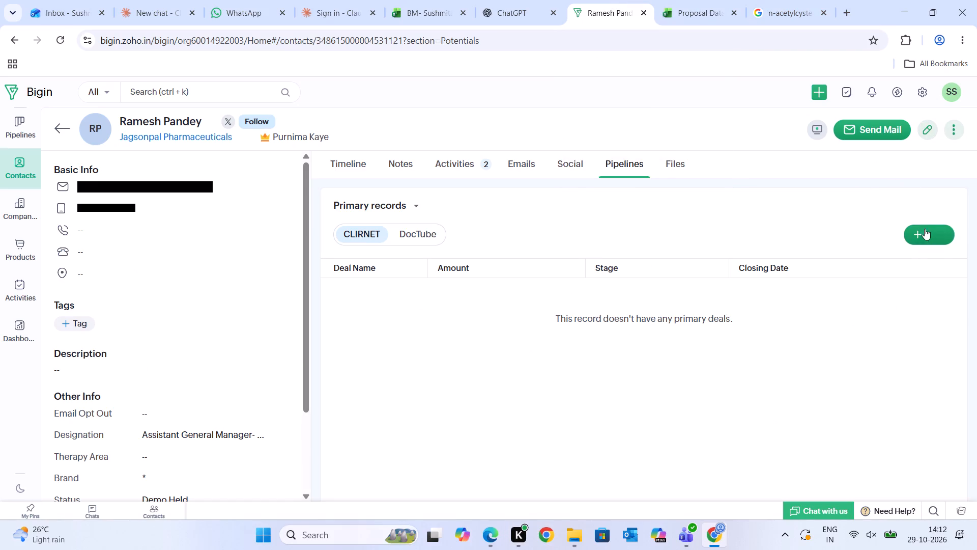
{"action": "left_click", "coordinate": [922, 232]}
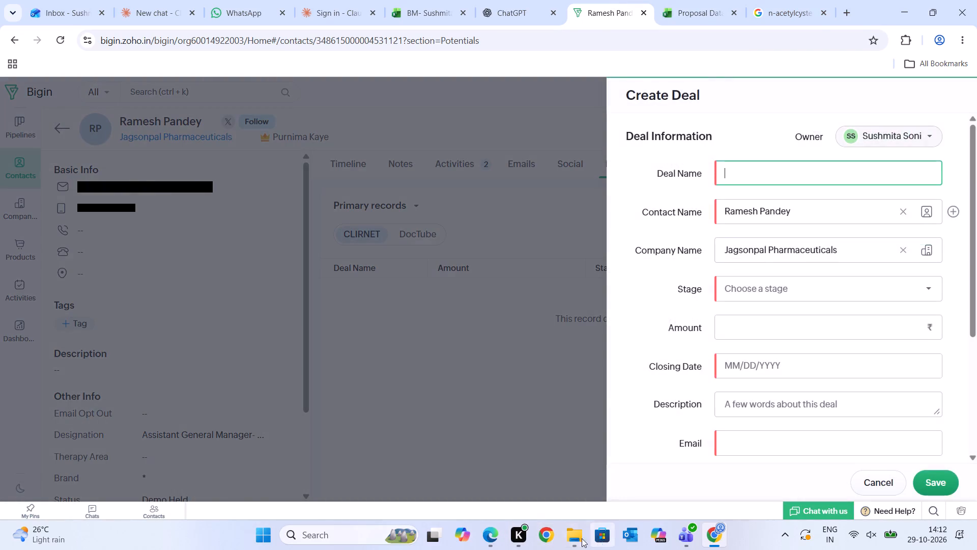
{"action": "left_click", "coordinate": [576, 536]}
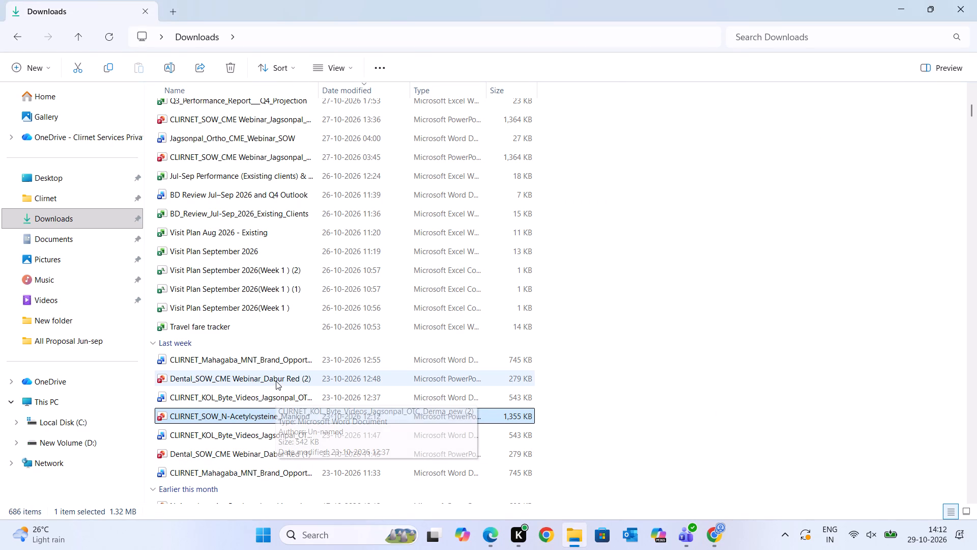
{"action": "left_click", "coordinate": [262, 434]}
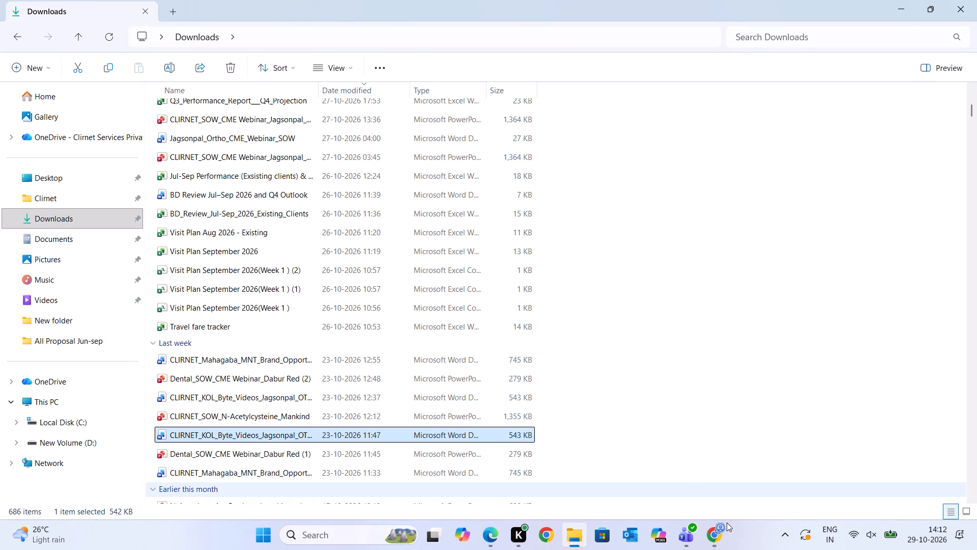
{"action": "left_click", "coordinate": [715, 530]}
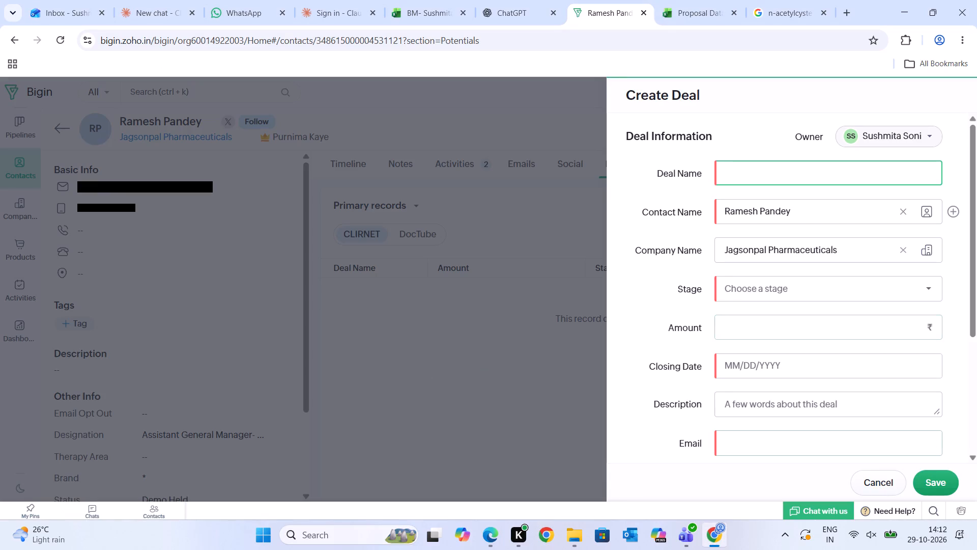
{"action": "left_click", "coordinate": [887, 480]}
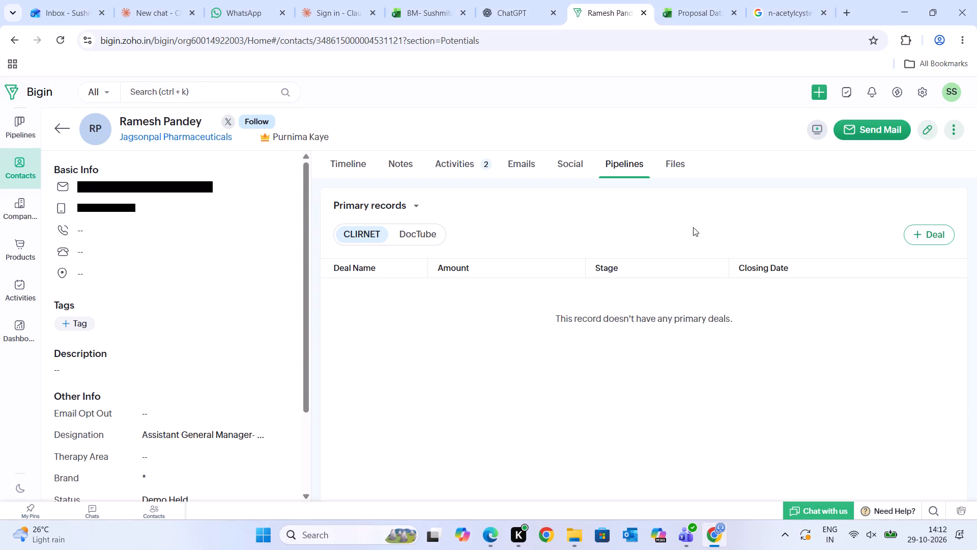
Upload CLIRNET_KOL_Byte_Videos_Jagsonpal_OTC_Derma_new (1).docx from Downloads to the Jagsonpal contact's files in Bigin.
{"action": "left_click", "coordinate": [681, 164]}
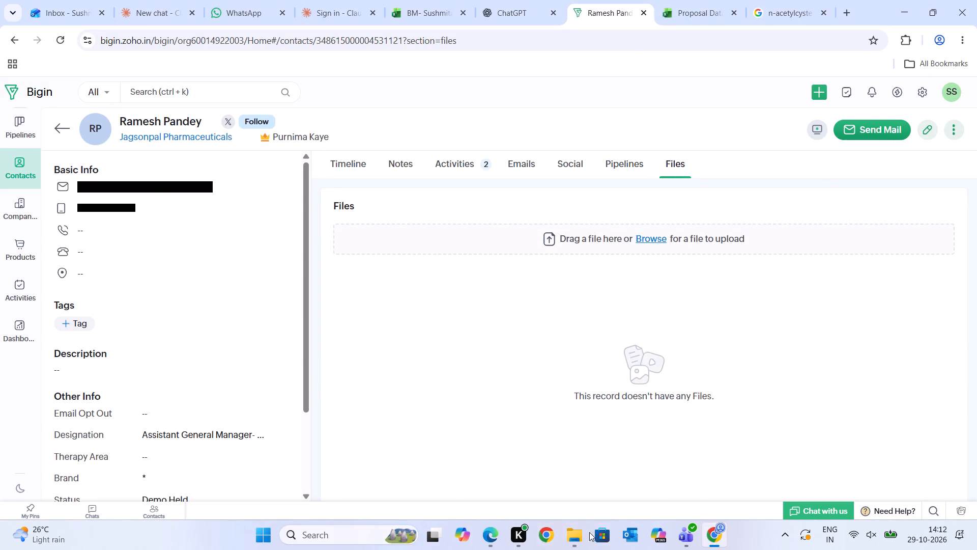
{"action": "left_click", "coordinate": [573, 537]}
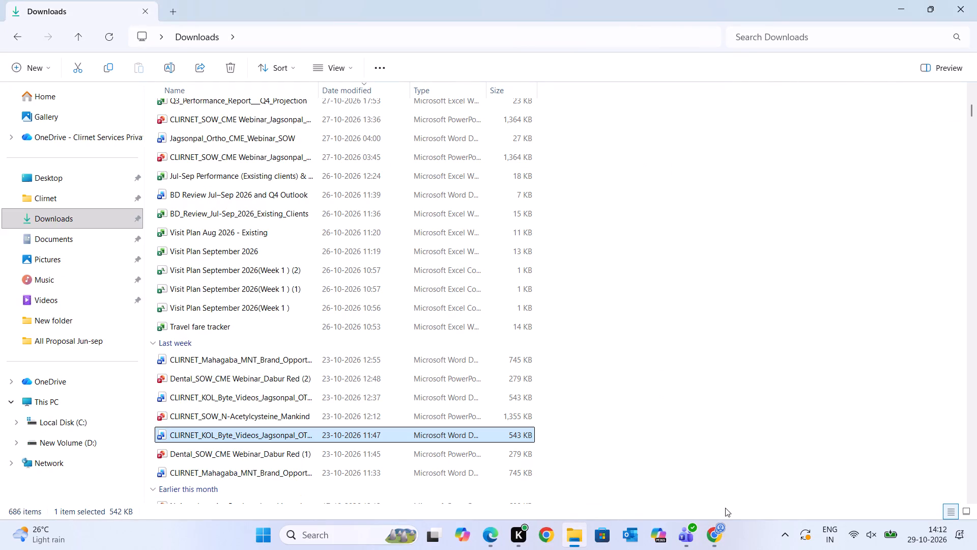
{"action": "left_click", "coordinate": [721, 527]}
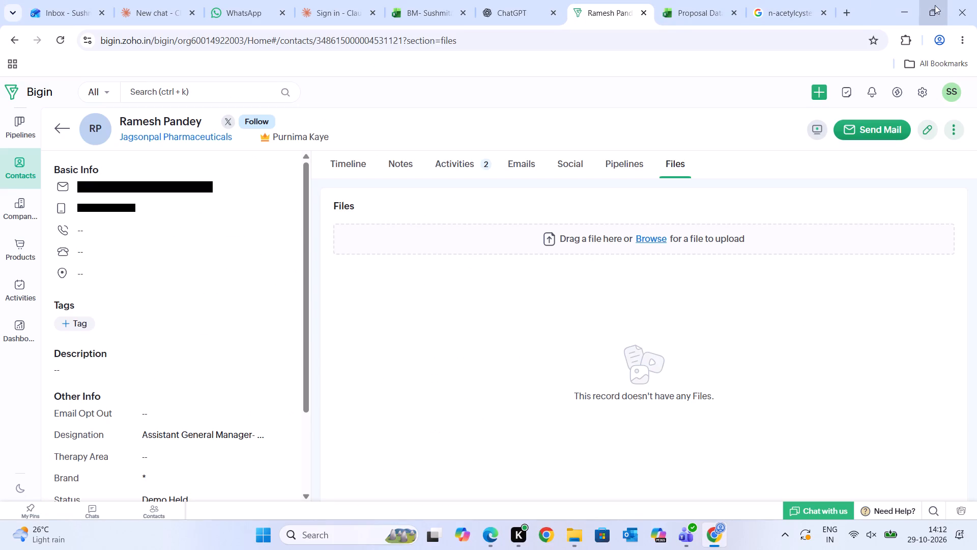
{"action": "left_click", "coordinate": [931, 5]}
{"action": "left_click_drag", "start_coordinate": [240, 438], "coordinate": [737, 268]}
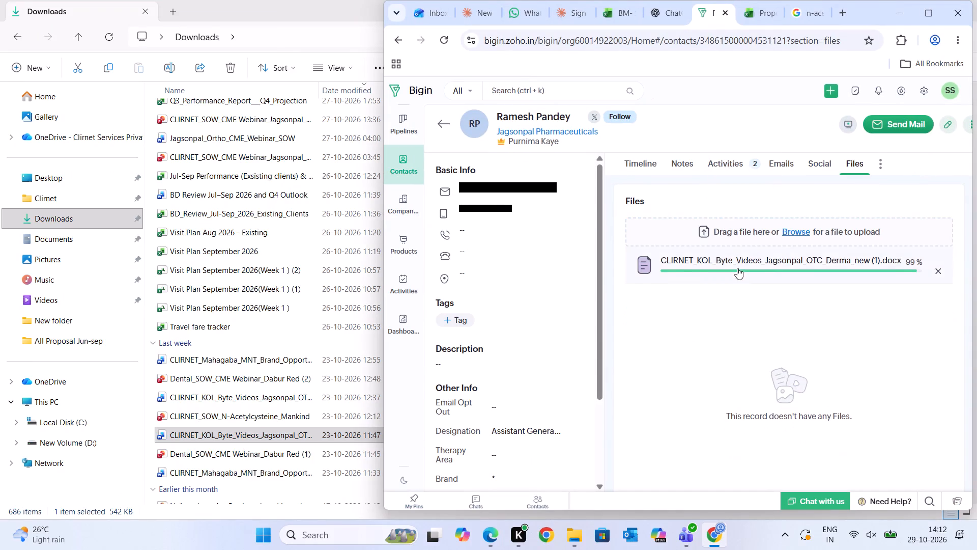
{"action": "left_click", "coordinate": [932, 9]}
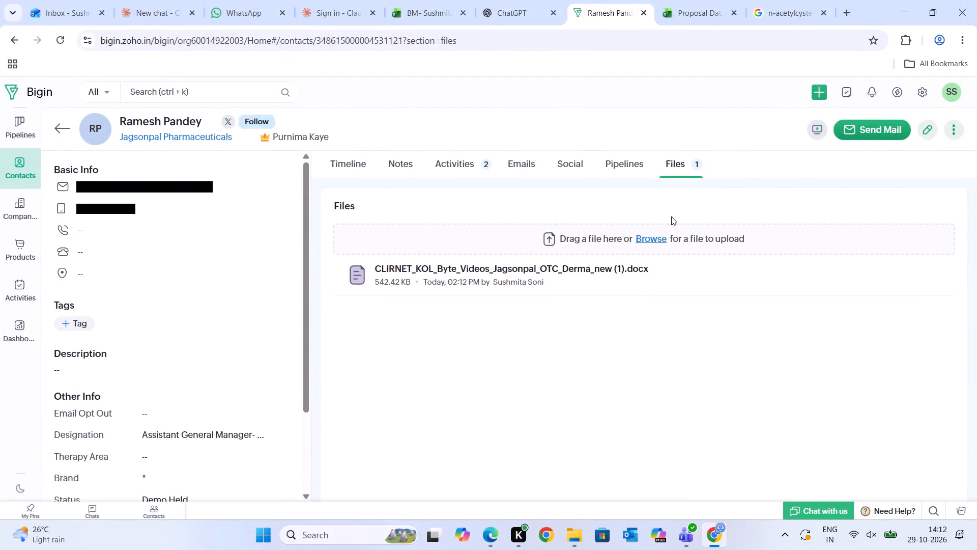
Start a new CLIRNET deal for the Jagsonpal contact and name it "KOL Byte Video", checking the name against row 110.
{"action": "left_click", "coordinate": [614, 166]}
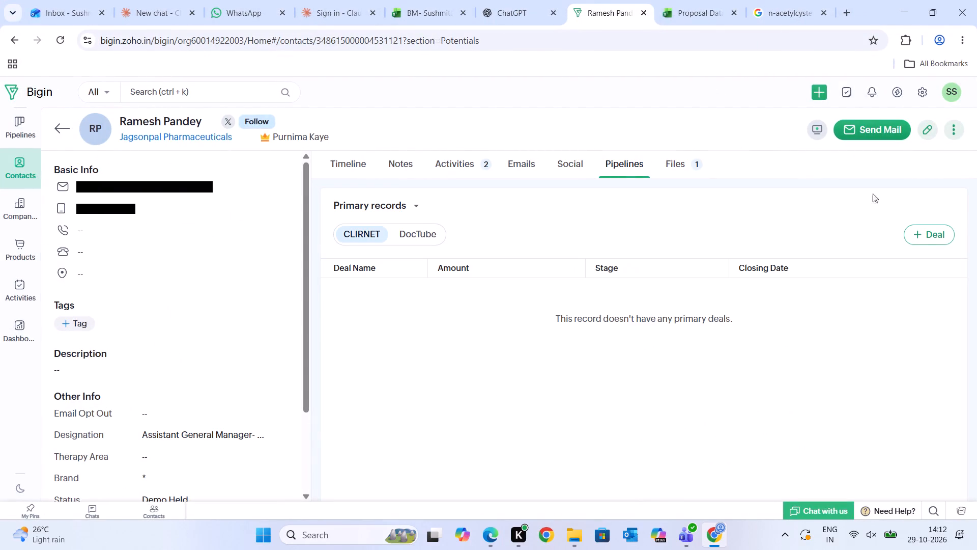
{"action": "left_click", "coordinate": [923, 238]}
{"action": "left_click", "coordinate": [699, 9]}
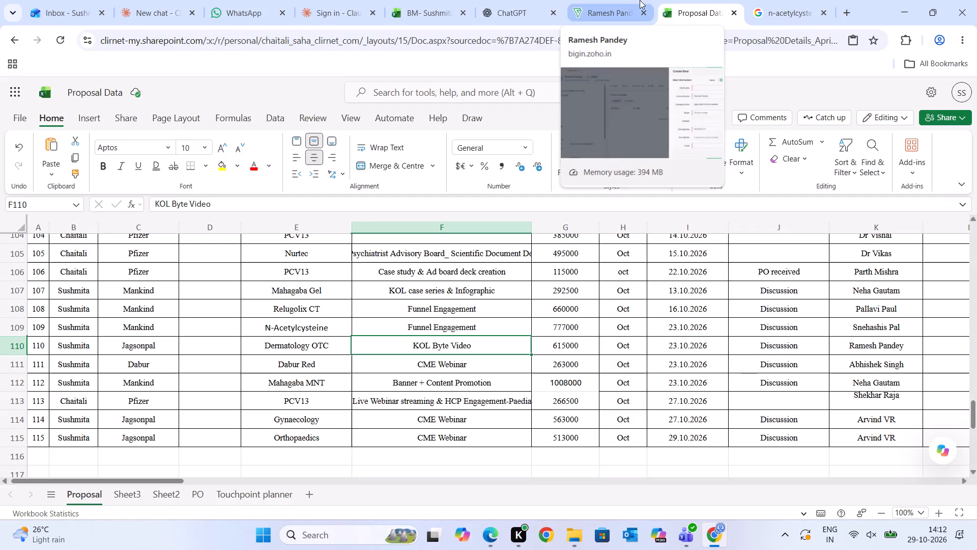
{"action": "left_click", "coordinate": [618, 0]}
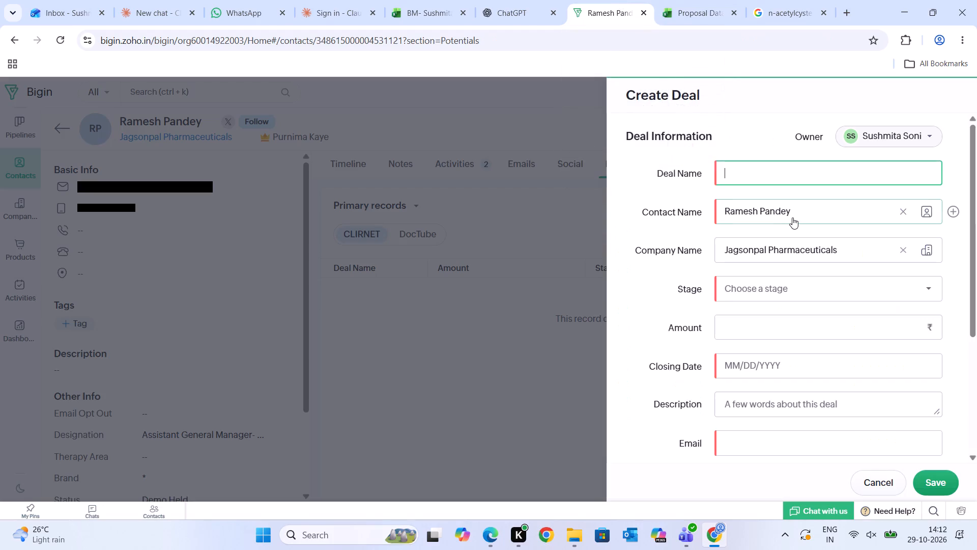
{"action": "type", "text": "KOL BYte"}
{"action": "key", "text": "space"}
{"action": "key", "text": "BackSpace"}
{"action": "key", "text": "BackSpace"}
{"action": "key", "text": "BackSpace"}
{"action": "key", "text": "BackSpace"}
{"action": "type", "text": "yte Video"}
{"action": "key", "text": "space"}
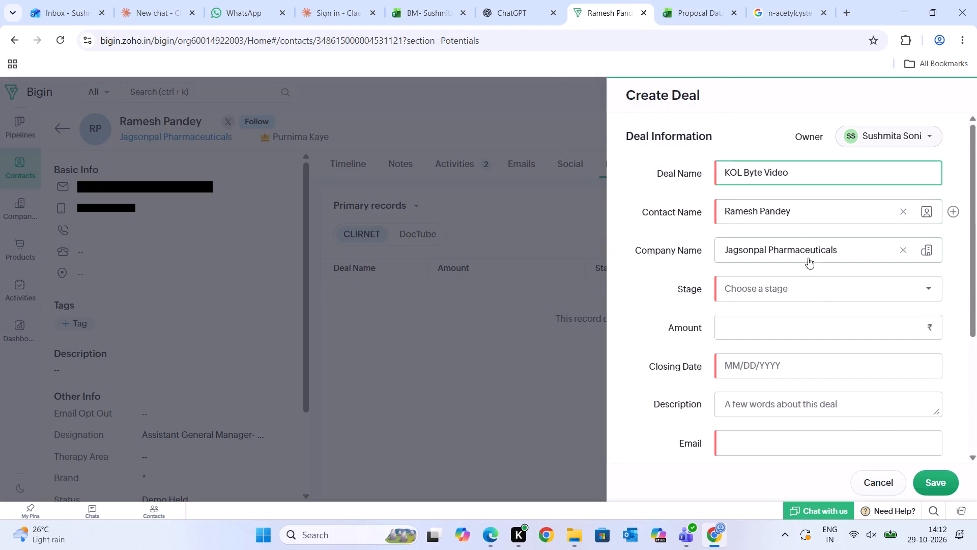
Set the KOL Byte Video deal's stage to Proposal/Price Quote.
{"action": "left_click", "coordinate": [783, 290]}
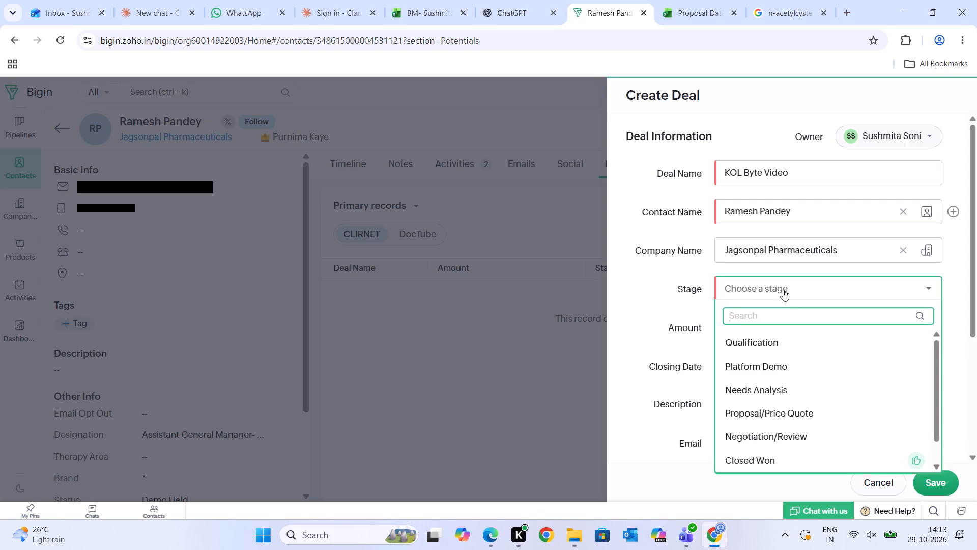
{"action": "left_click", "coordinate": [759, 419]}
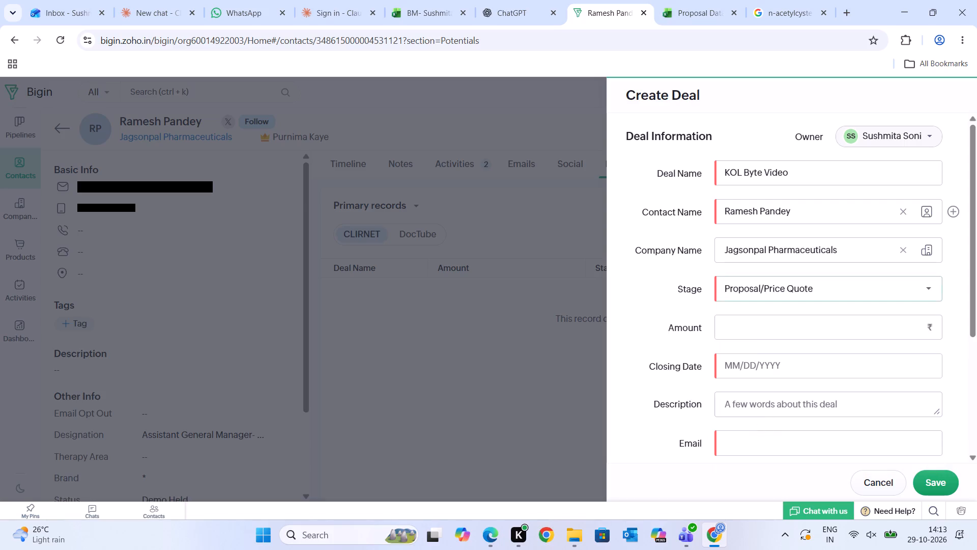
Copy the amount 615000 from row 110 of the Proposal Data sheet into the deal's amount.
{"action": "left_click", "coordinate": [740, 331]}
{"action": "left_click", "coordinate": [677, 0]}
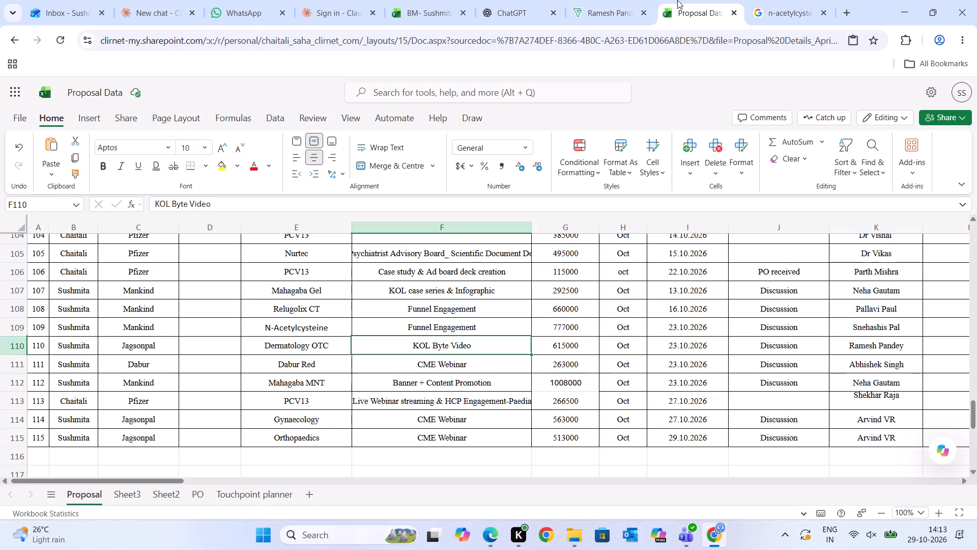
{"action": "key", "text": "Right"}
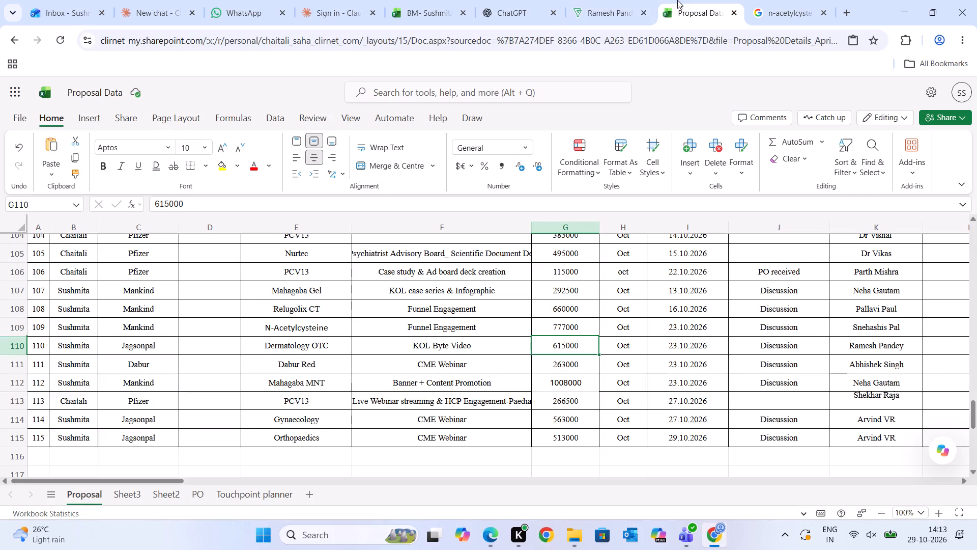
{"action": "left_click", "coordinate": [184, 203]}
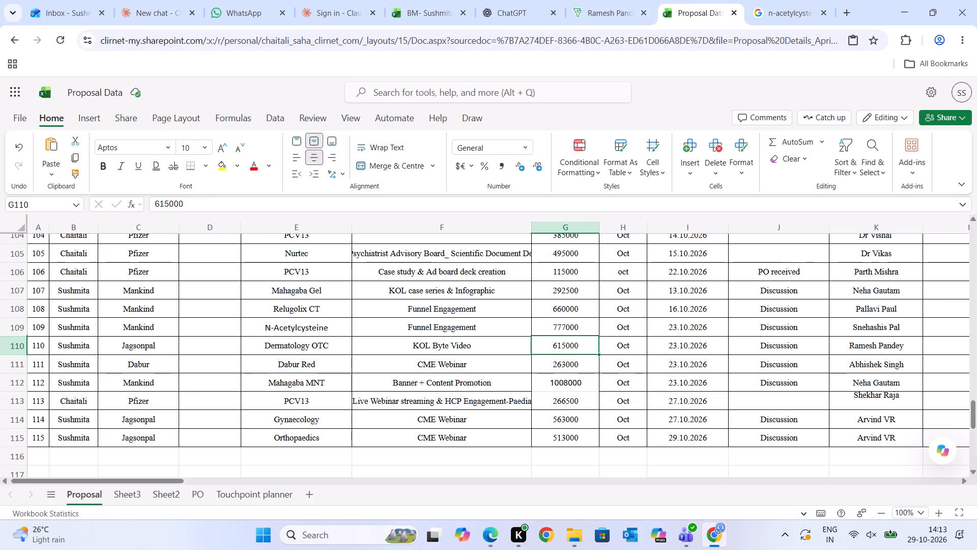
{"action": "left_click_drag", "start_coordinate": [184, 203], "coordinate": [138, 206]}
{"action": "key", "text": "ctrl+c"}
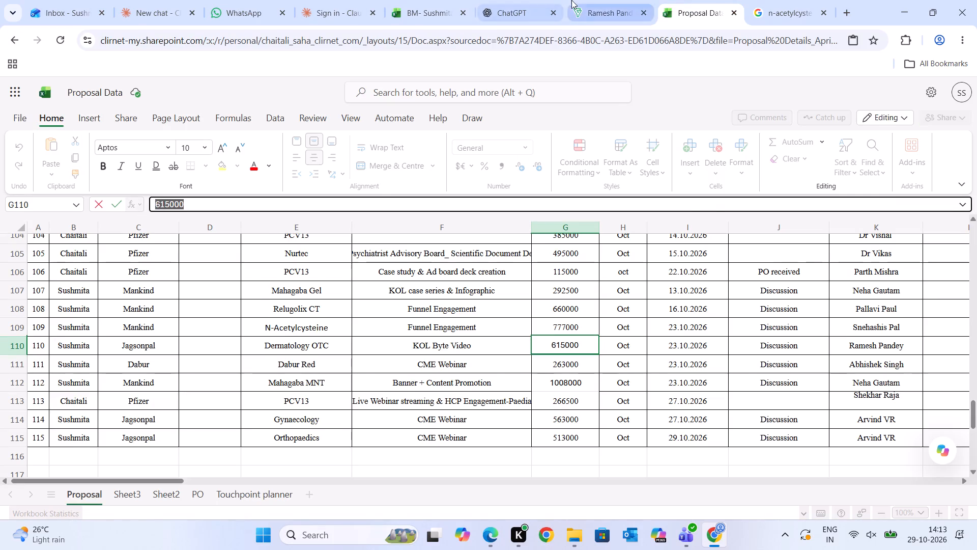
{"action": "left_click", "coordinate": [591, 0]}
{"action": "key", "text": "ctrl+v"}
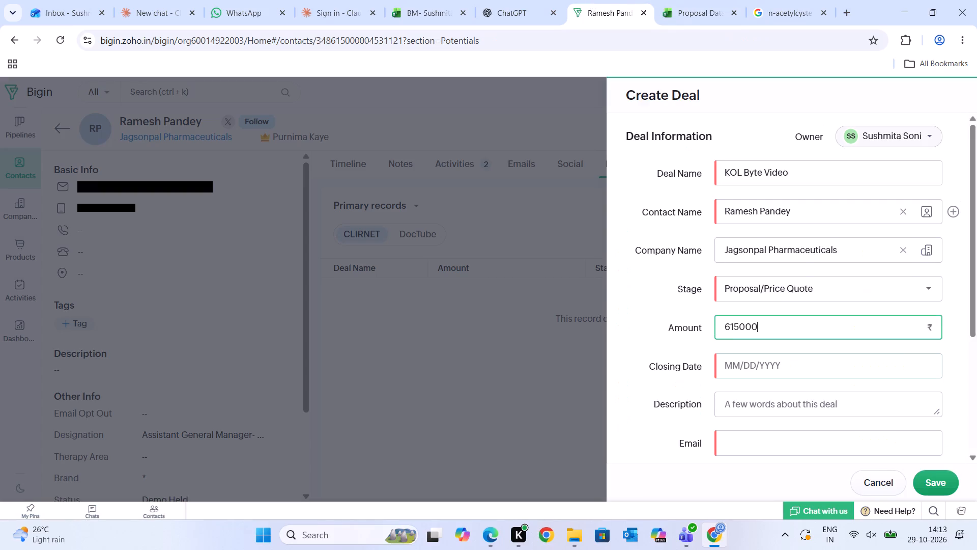
Set the deal's closing date to 11/27/2026.
{"action": "left_click", "coordinate": [728, 364]}
{"action": "left_click", "coordinate": [873, 157]}
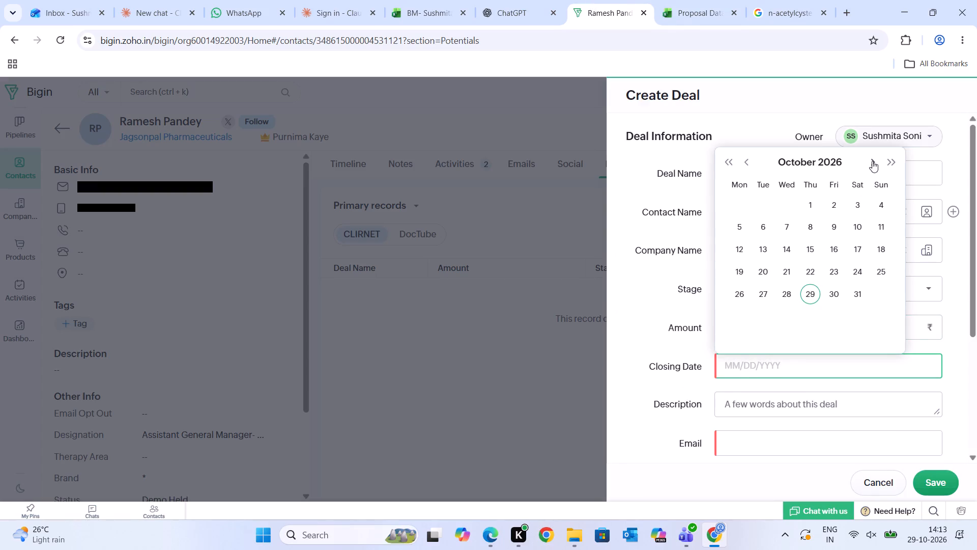
{"action": "left_click", "coordinate": [872, 161]}
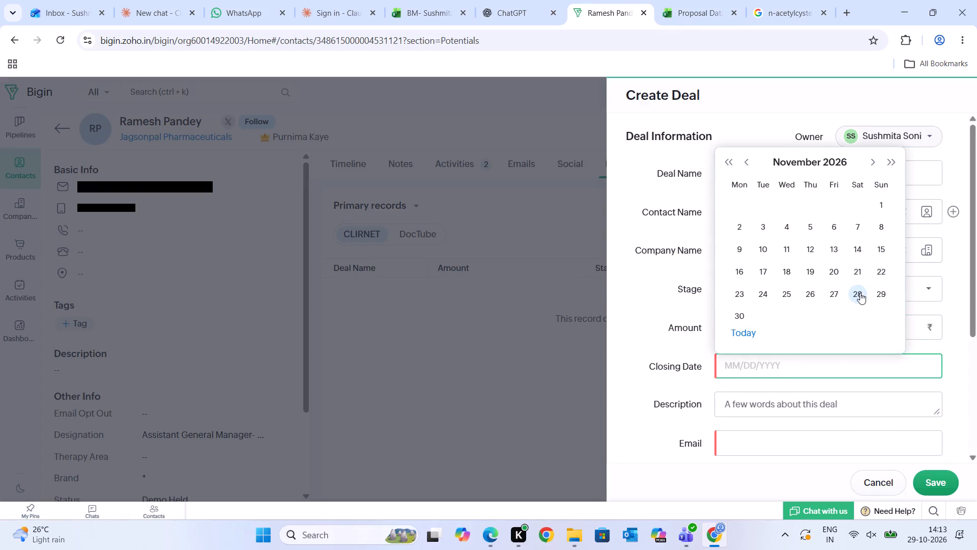
{"action": "left_click", "coordinate": [834, 292]}
Enter "Under Discussion" as the deal's description.
{"action": "left_click", "coordinate": [754, 406]}
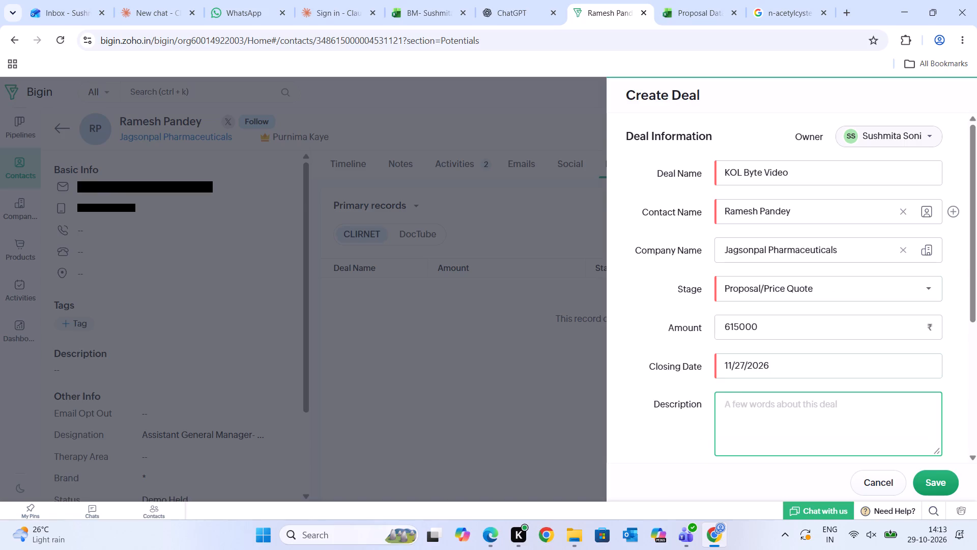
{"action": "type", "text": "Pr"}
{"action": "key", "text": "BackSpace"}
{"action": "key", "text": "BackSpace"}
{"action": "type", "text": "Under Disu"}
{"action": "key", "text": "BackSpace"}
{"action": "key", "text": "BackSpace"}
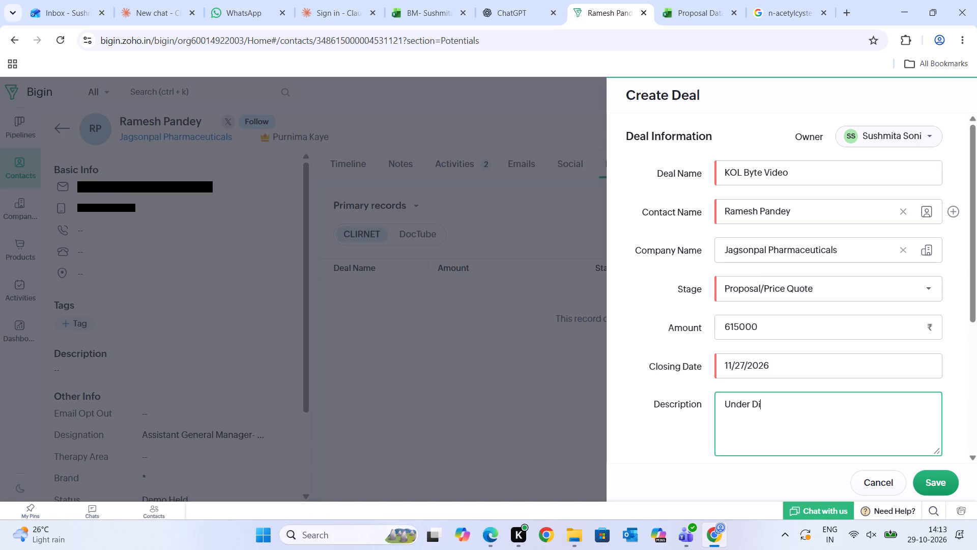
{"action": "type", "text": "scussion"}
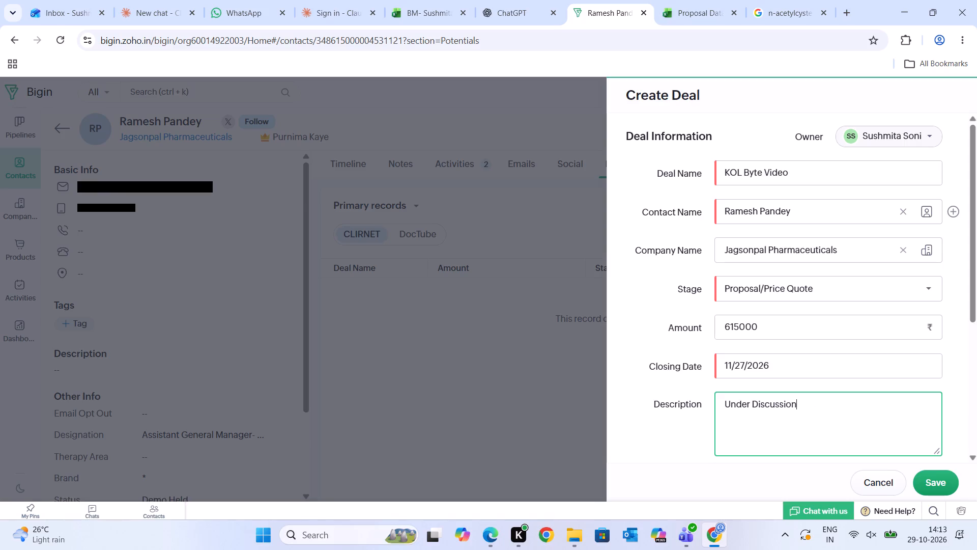
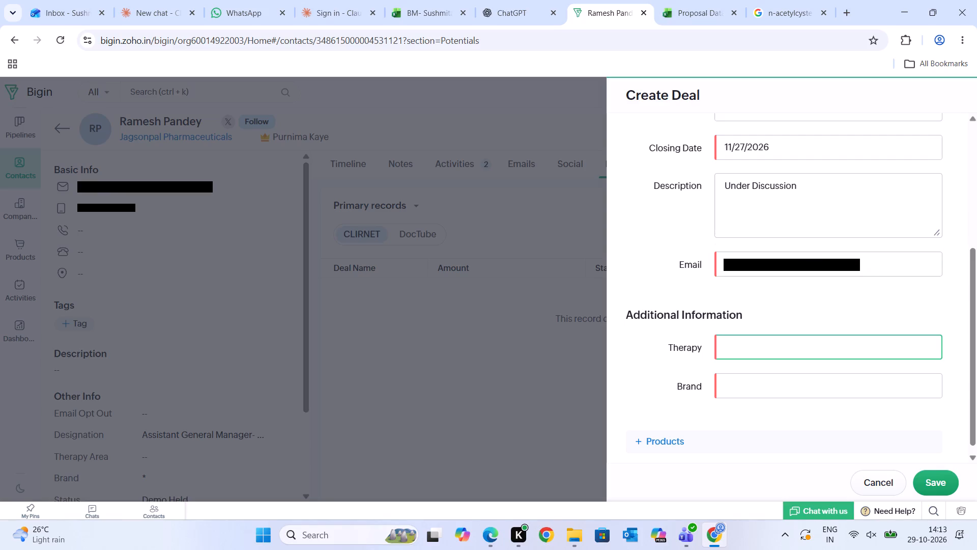
Enter "OTC Dermatology" as the KOL Byte Video deal's therapy.
{"action": "type", "text": "Der"}
{"action": "key", "text": "BackSpace"}
{"action": "key", "text": "BackSpace"}
{"action": "key", "text": "BackSpace"}
{"action": "type", "text": "OTC Dermatil="}
{"action": "key", "text": "BackSpace"}
{"action": "key", "text": "BackSpace"}
{"action": "key", "text": "BackSpace"}
{"action": "type", "text": "ology"}
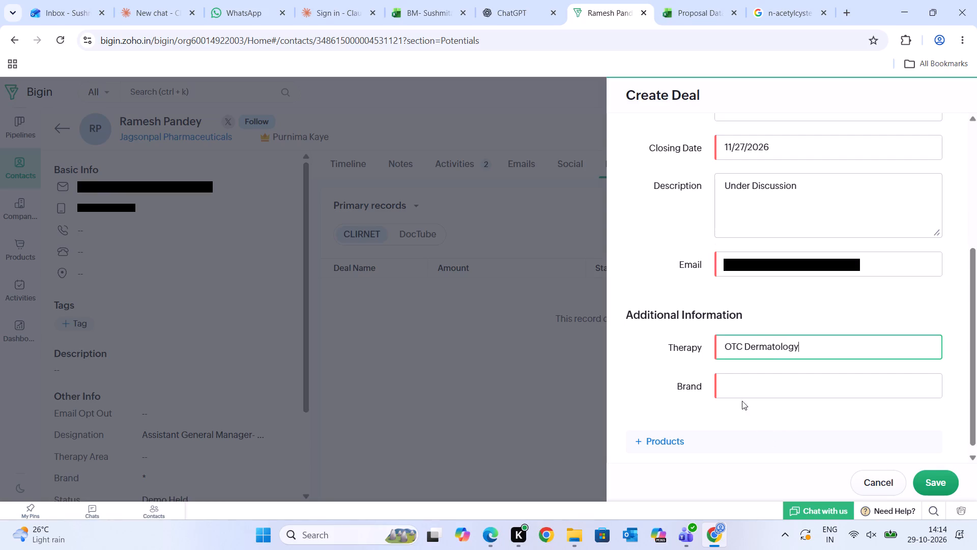
Enter "Skincare, HairCare" as the deal's brand and save the new deal.
{"action": "left_click", "coordinate": [734, 388]}
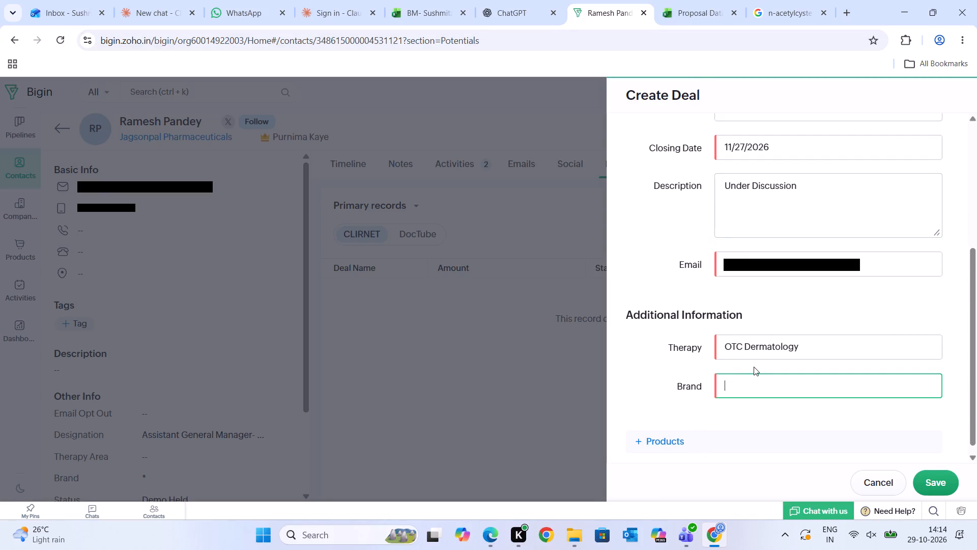
{"action": "type", "text": "Skincare,"}
{"action": "key", "text": "space"}
{"action": "type", "text": "Hair"}
{"action": "type", "text": "Care"}
{"action": "left_click", "coordinate": [925, 480]}
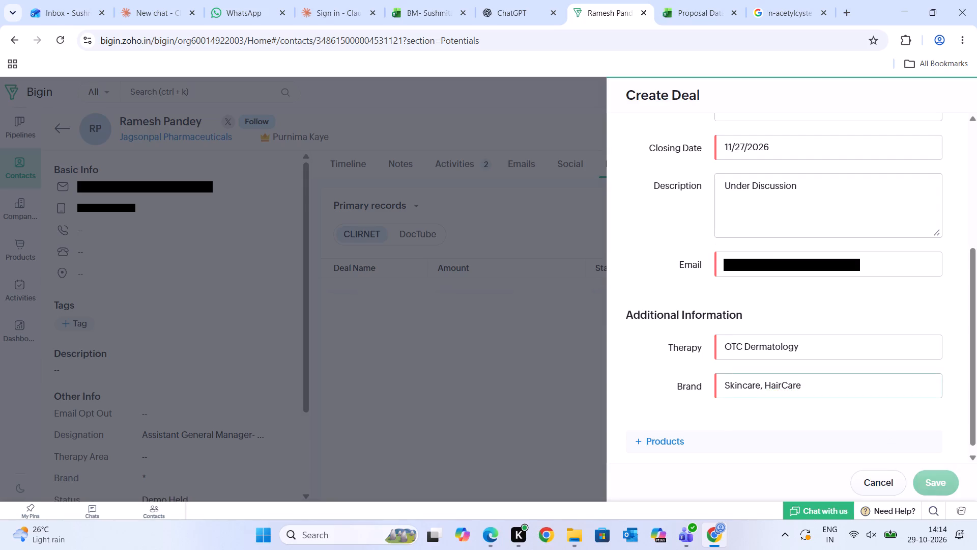
{"action": "scroll", "coordinate": [580, 380], "scroll_direction": "up", "scroll_amount": 2}
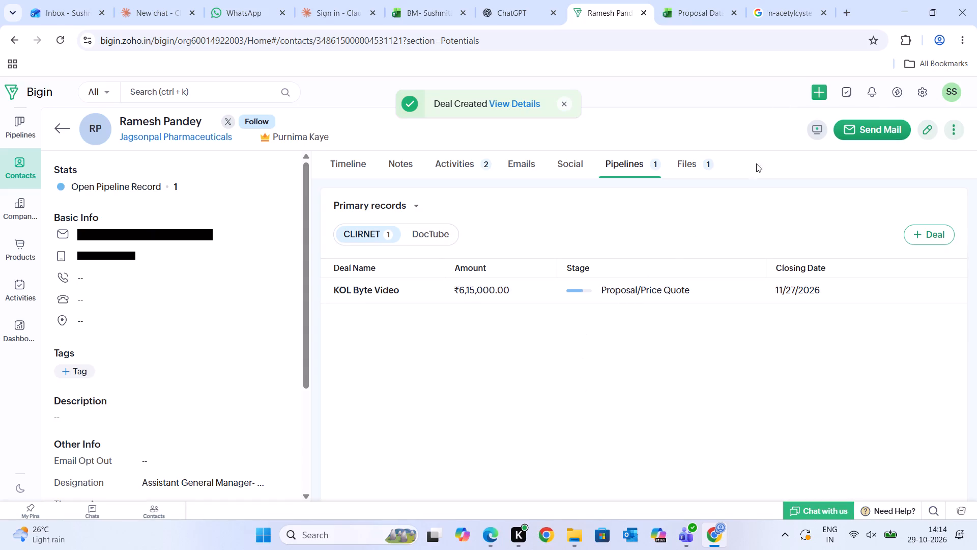
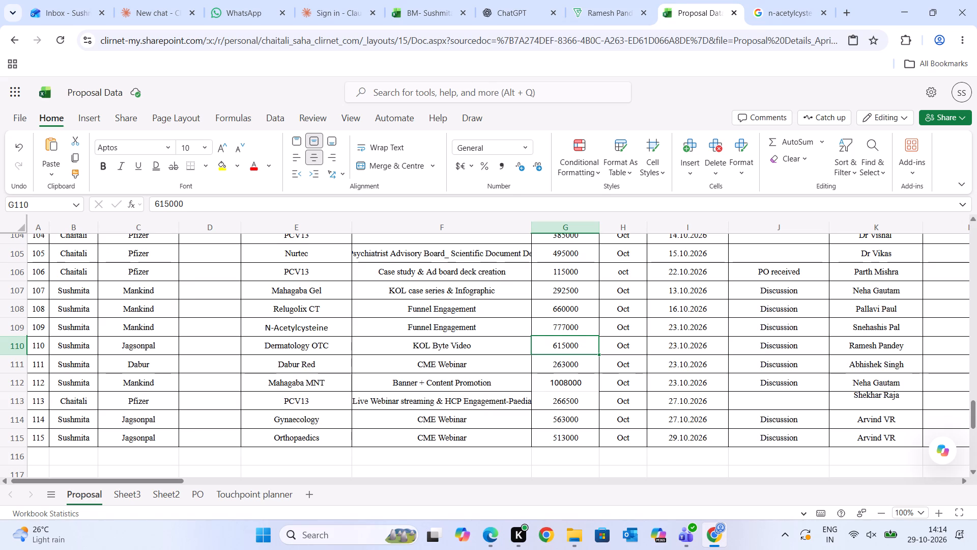
Look up the Dabur contact named in row 111 of the Proposal Data sheet and open that contact's record in Bigin.
{"action": "left_click", "coordinate": [564, 363]}
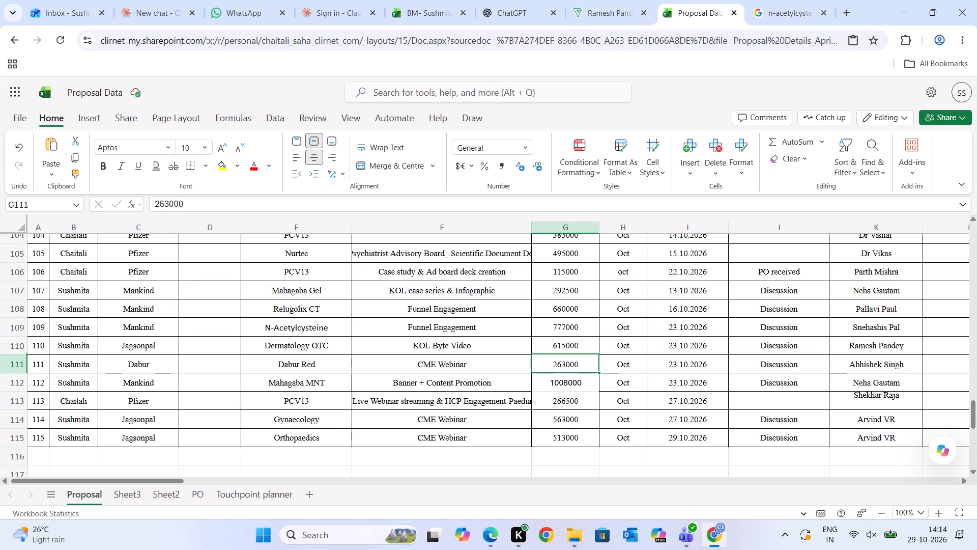
{"action": "key", "text": "Left"}
{"action": "key", "text": "Left"}
{"action": "key", "text": "Right"}
{"action": "key", "text": "Right"}
{"action": "key", "text": "Right"}
{"action": "key", "text": "Right"}
{"action": "key", "text": "Right"}
{"action": "key", "text": "Right"}
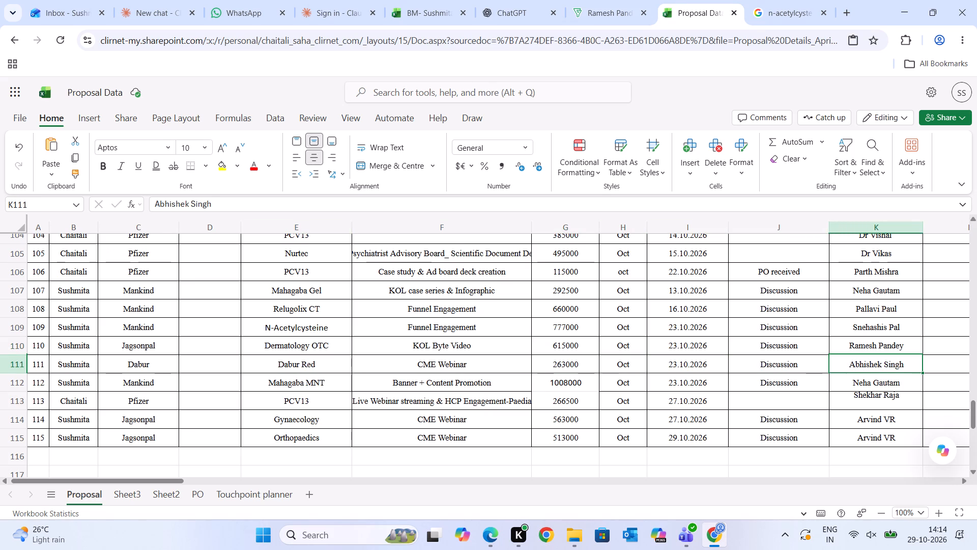
{"action": "left_click", "coordinate": [588, 2]}
{"action": "left_click", "coordinate": [262, 86]}
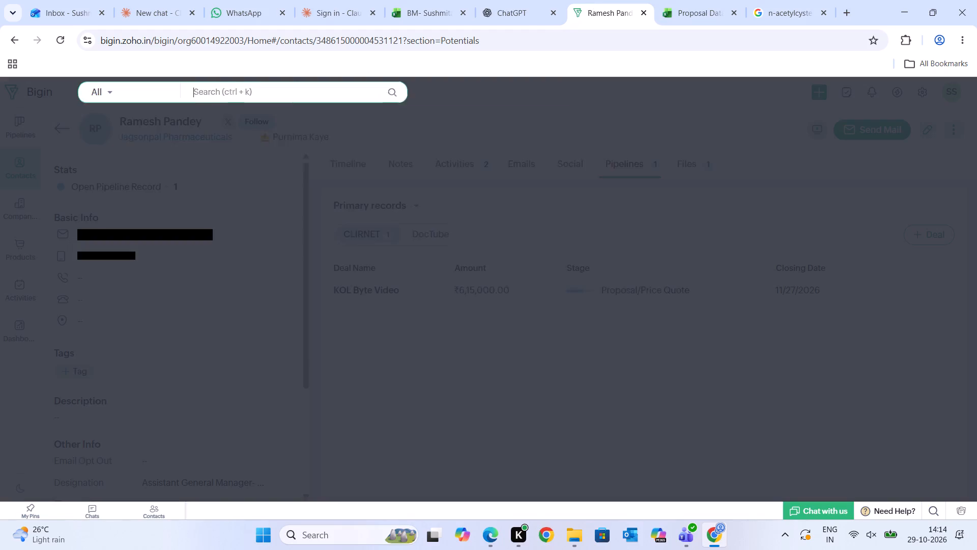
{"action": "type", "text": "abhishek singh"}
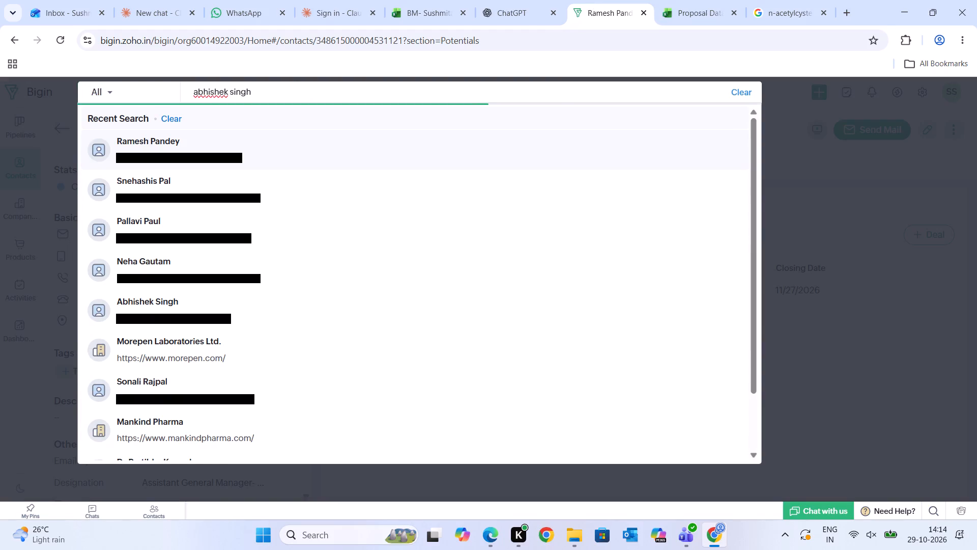
{"action": "left_click", "coordinate": [135, 162]}
{"action": "left_click", "coordinate": [135, 162]}
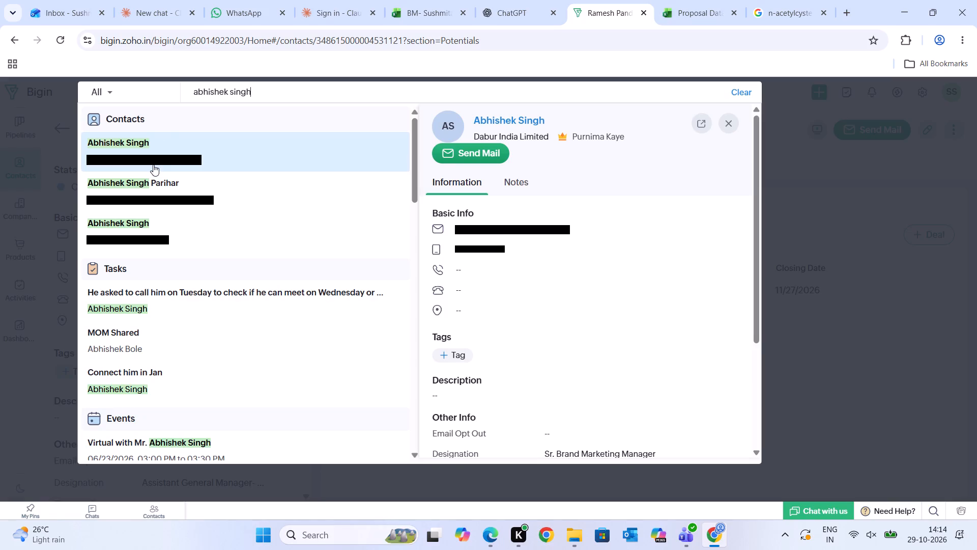
{"action": "double_click", "coordinate": [152, 158]}
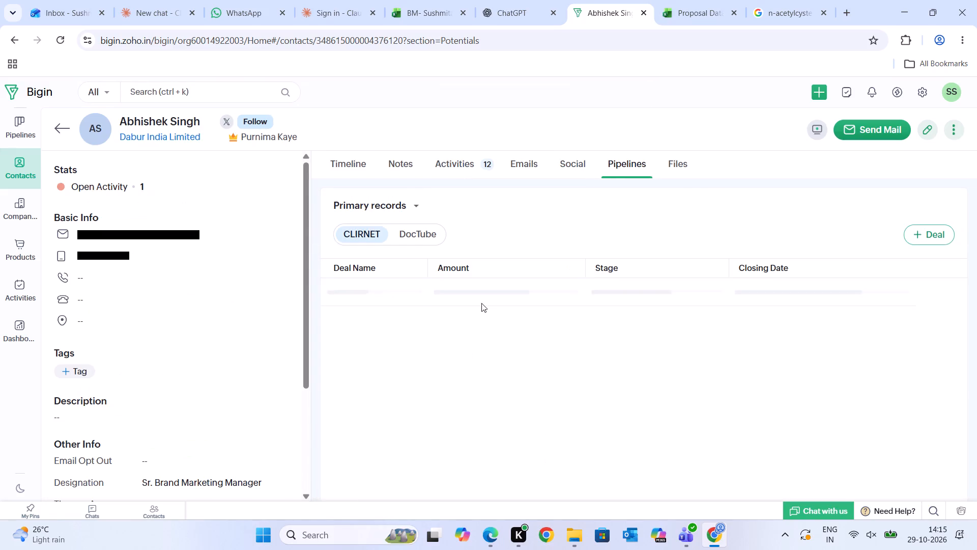
Attach the file "Dental_SOW_CME Webinar_Dabur Red (2)" from the Downloads folder to the Dabur contact's files.
{"action": "left_click", "coordinate": [680, 168]}
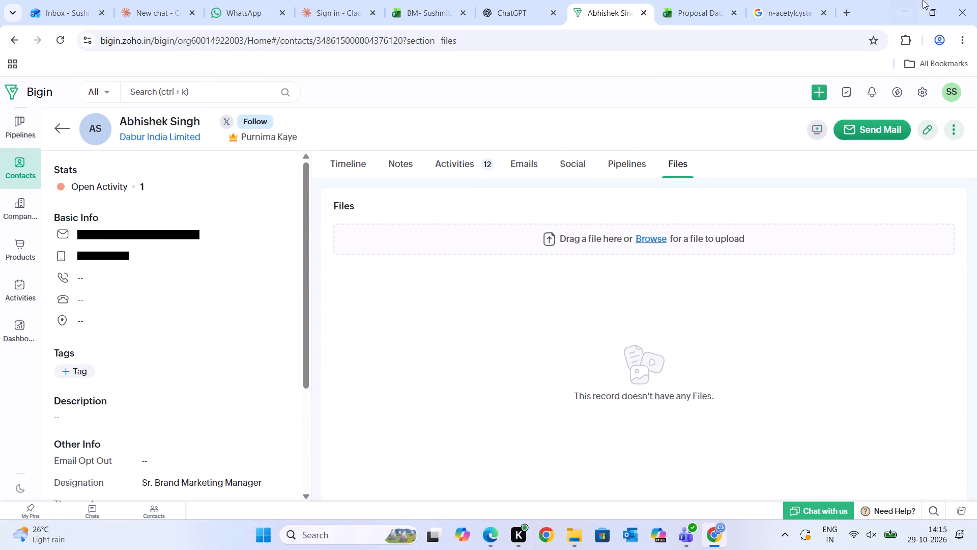
{"action": "left_click", "coordinate": [926, 10]}
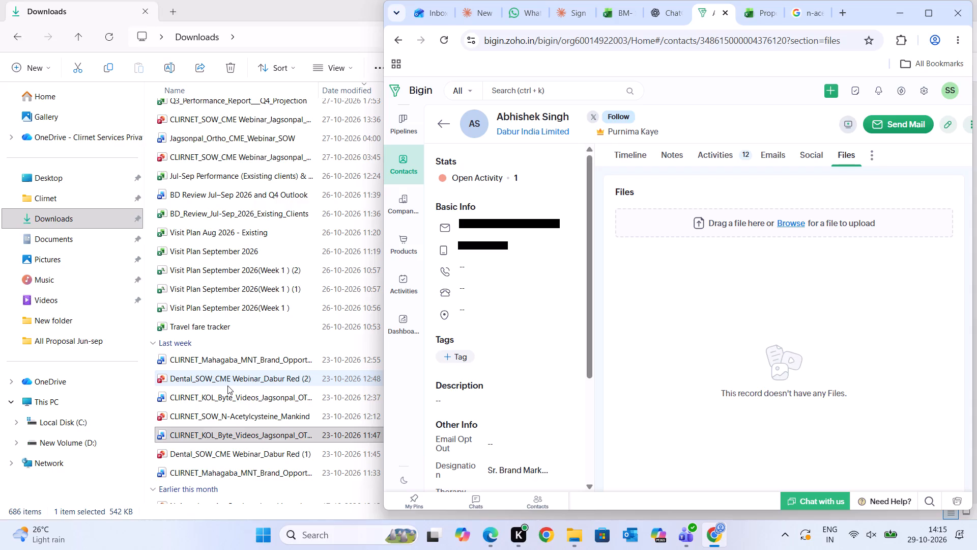
{"action": "left_click_drag", "start_coordinate": [230, 382], "coordinate": [776, 206]}
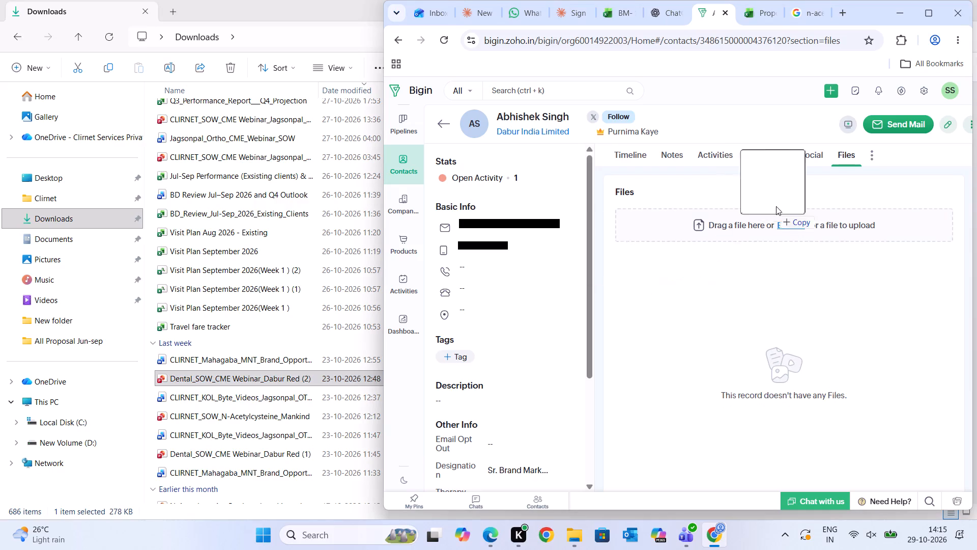
{"action": "left_click_drag", "start_coordinate": [776, 206], "coordinate": [780, 266]}
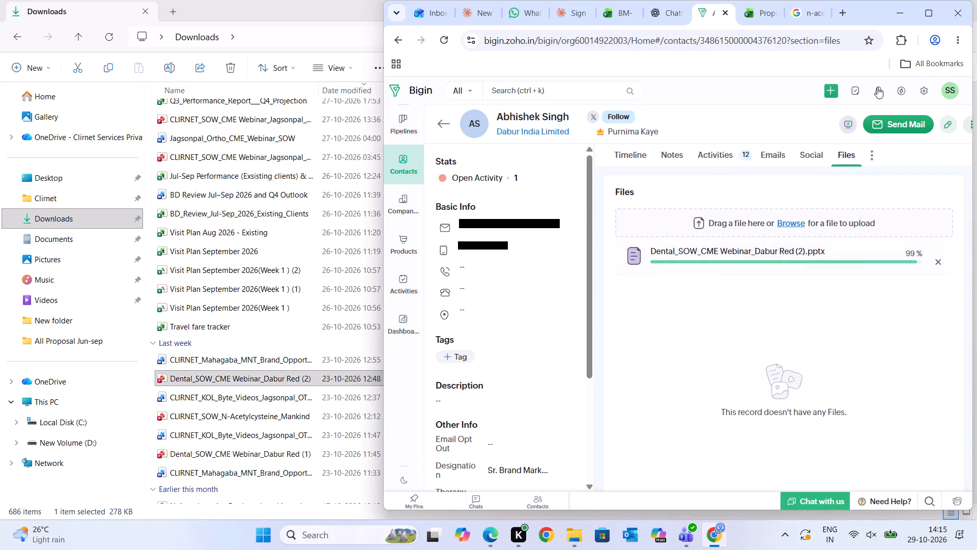
{"action": "left_click", "coordinate": [923, 17]}
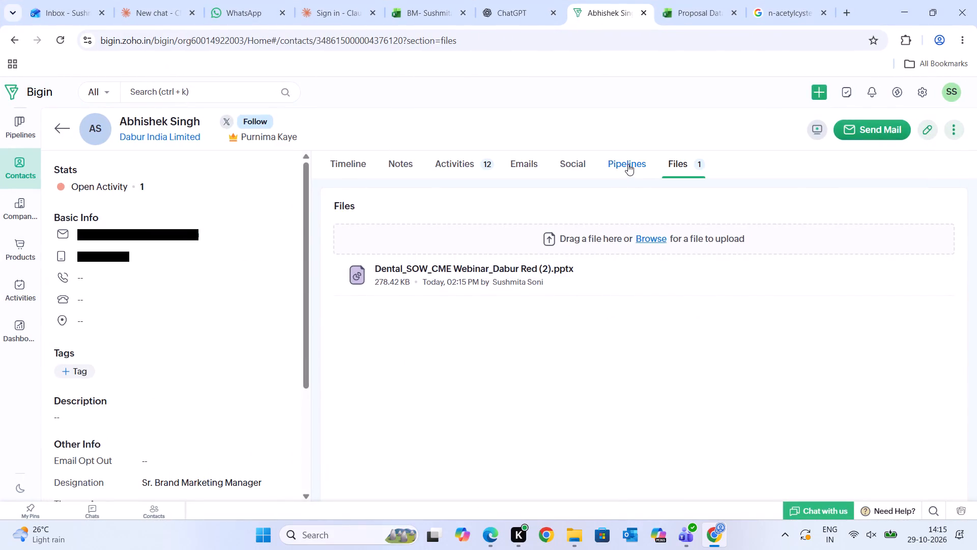
Start a new CLIRNET deal for the Dabur contact and name it "CME Webinar", matching row 111 of the Proposal Data sheet.
{"action": "left_click", "coordinate": [628, 164]}
{"action": "left_click", "coordinate": [921, 227]}
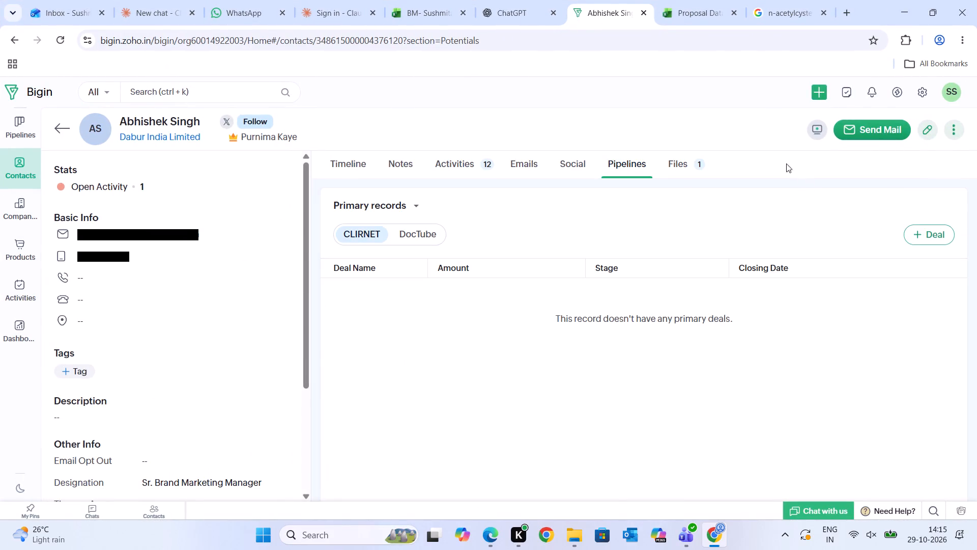
{"action": "left_click", "coordinate": [695, 0]}
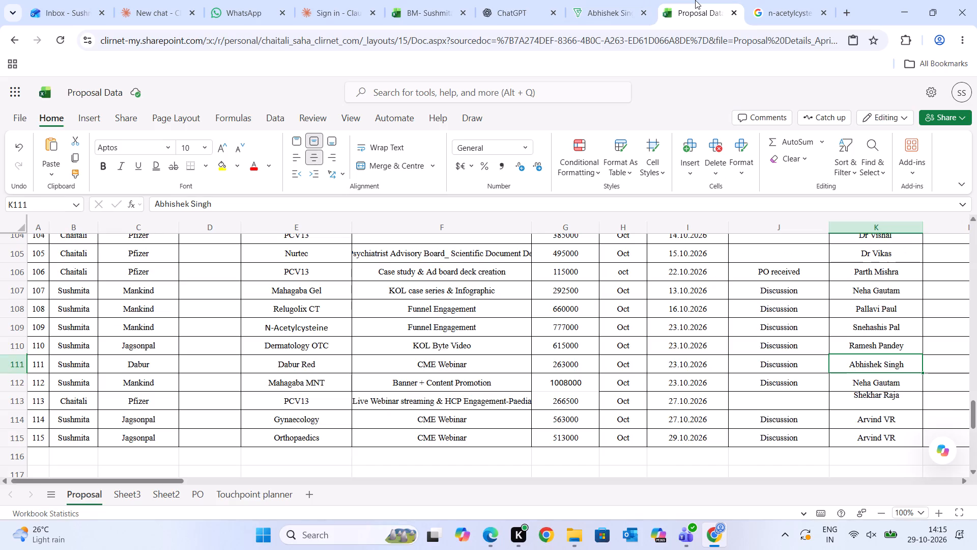
{"action": "left_click", "coordinate": [323, 364]}
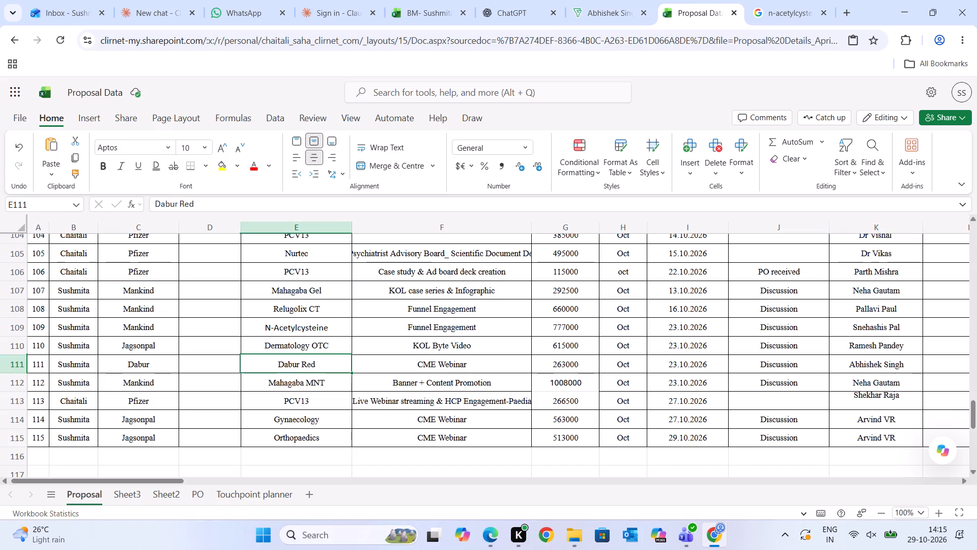
{"action": "key", "text": "Right"}
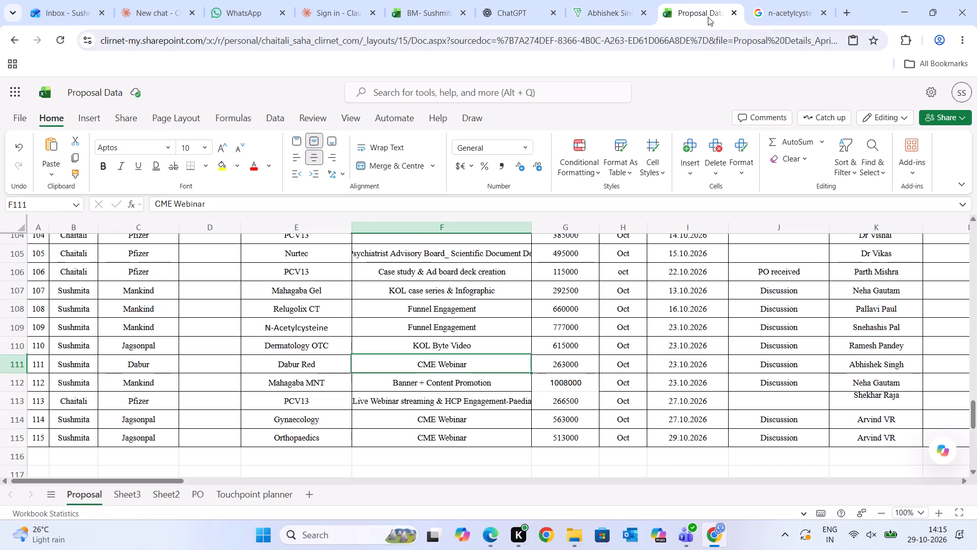
{"action": "left_click", "coordinate": [612, 0]}
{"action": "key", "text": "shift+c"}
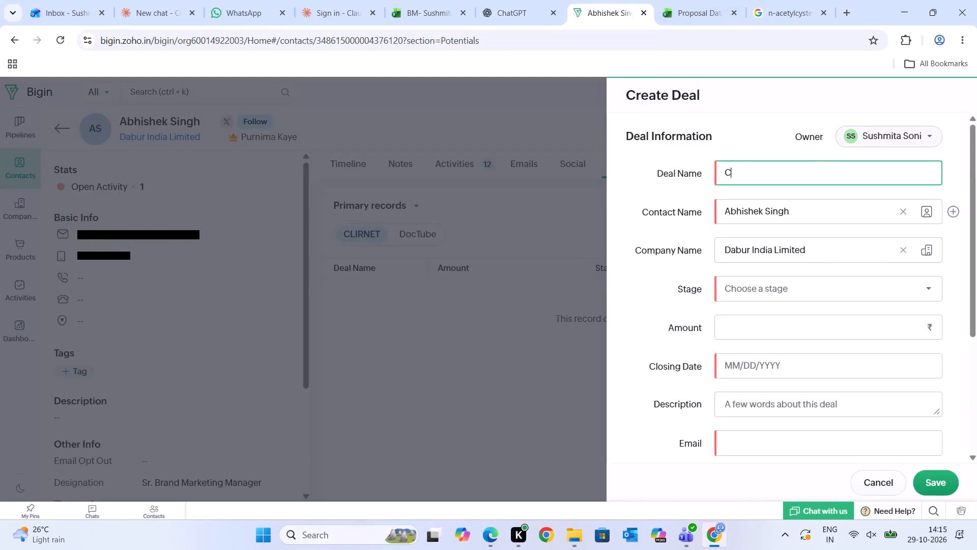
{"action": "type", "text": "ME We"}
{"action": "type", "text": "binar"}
Set the deal's stage to Proposal/Price Quote and its amount to 263000, copied from row 111 of the Proposal Data sheet.
{"action": "left_click", "coordinate": [787, 287]}
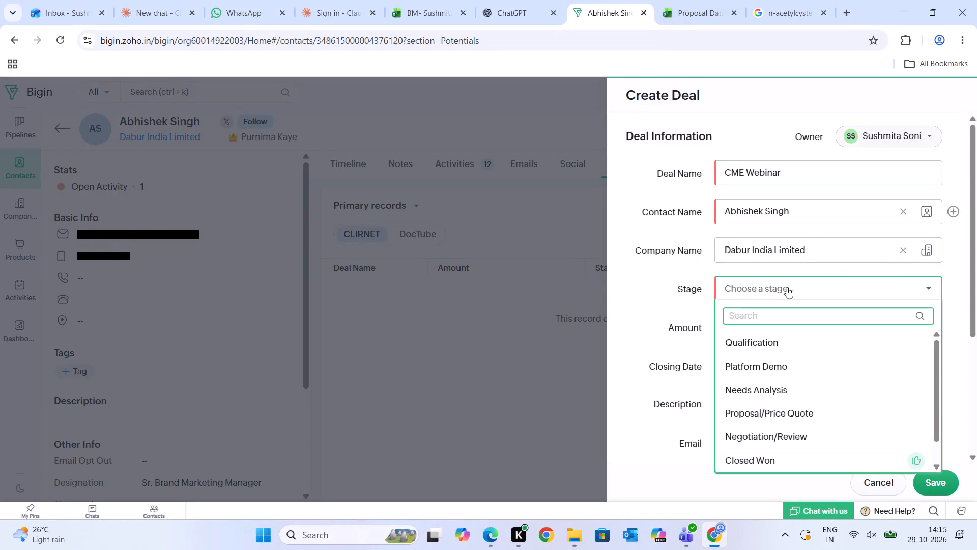
{"action": "left_click", "coordinate": [782, 415]}
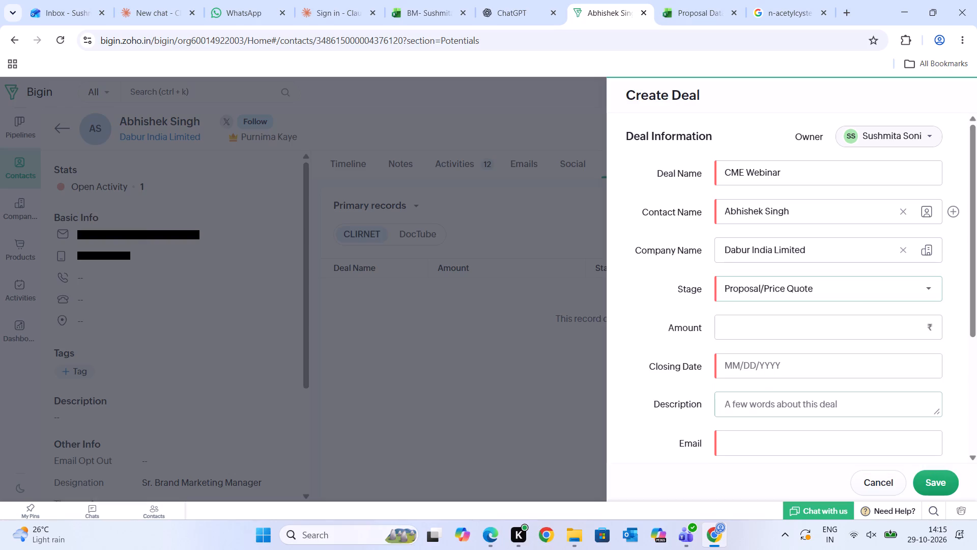
{"action": "left_click", "coordinate": [747, 326]}
{"action": "left_click", "coordinate": [685, 15]}
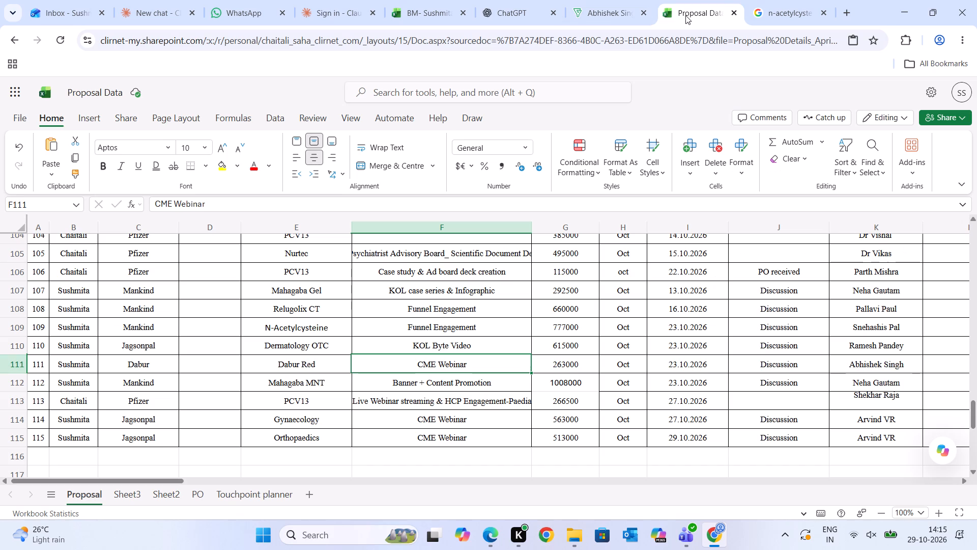
{"action": "key", "text": "Right"}
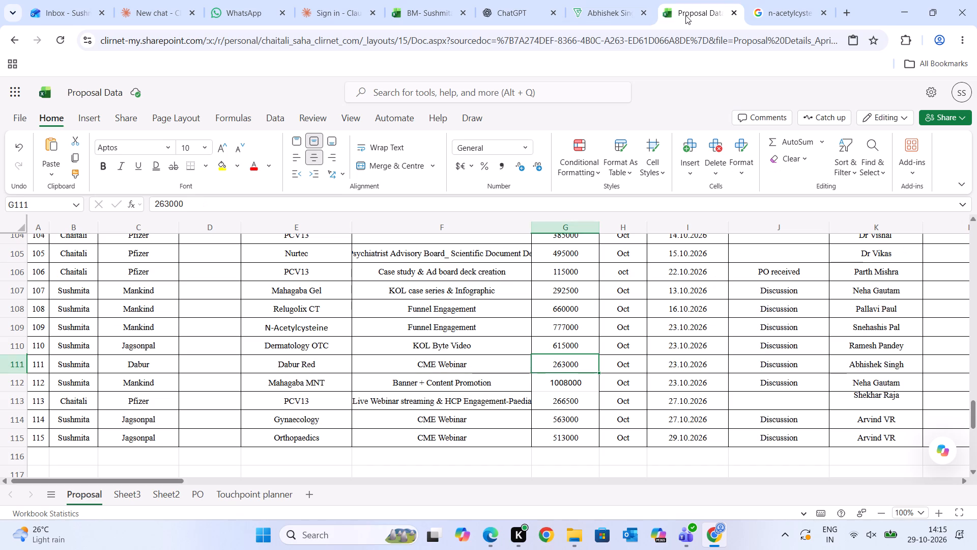
{"action": "left_click_drag", "start_coordinate": [190, 206], "coordinate": [144, 205]}
{"action": "key", "text": "ctrl+c"}
{"action": "left_click", "coordinate": [578, 0]}
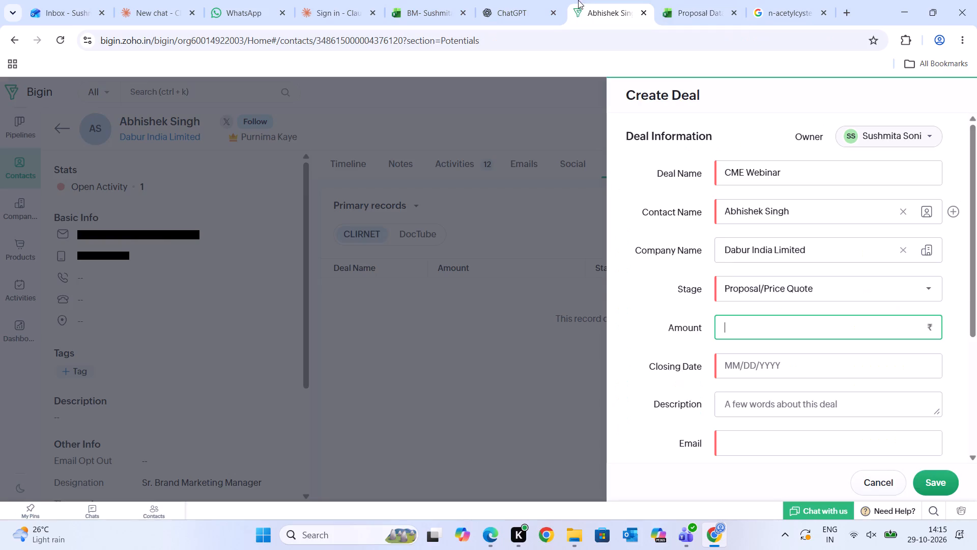
{"action": "key", "text": "ctrl+v"}
Set the CME Webinar deal's closing date to 11/27/2026.
{"action": "left_click", "coordinate": [744, 364]}
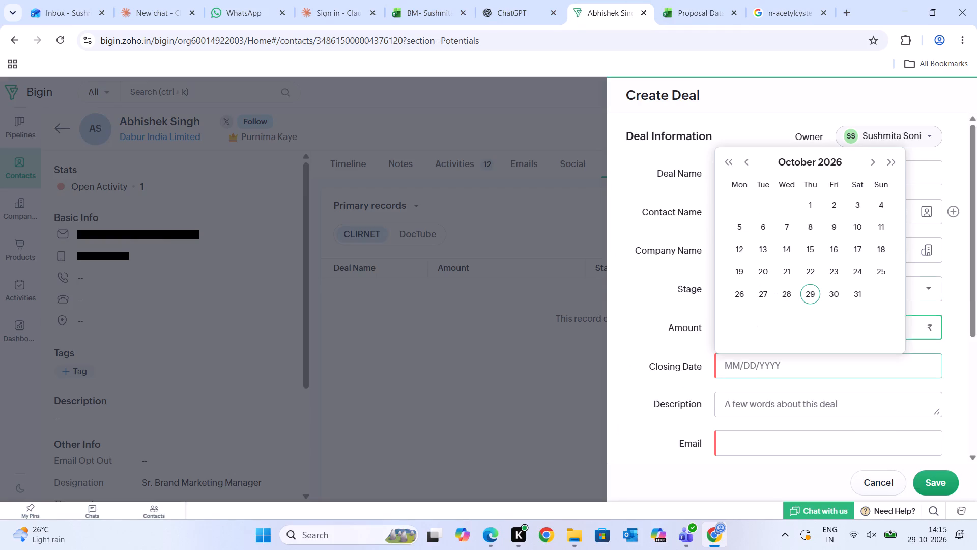
{"action": "left_click", "coordinate": [869, 159]}
{"action": "left_click", "coordinate": [872, 162]}
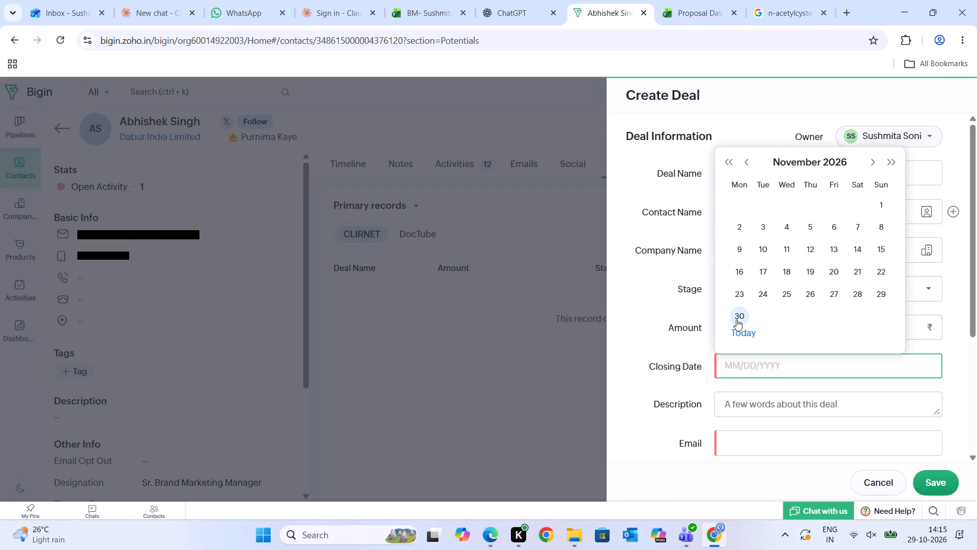
{"action": "left_click", "coordinate": [839, 295]}
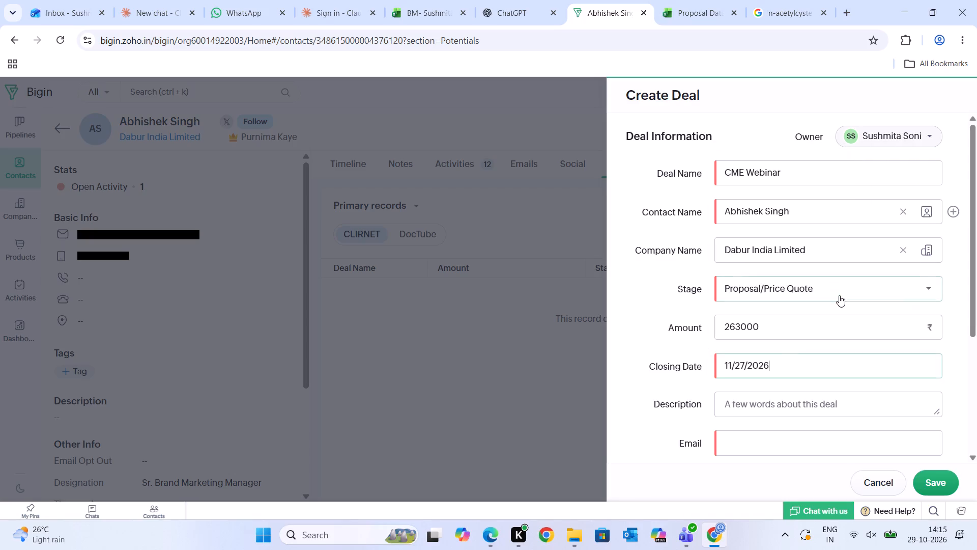
{"action": "left_click", "coordinate": [741, 408]}
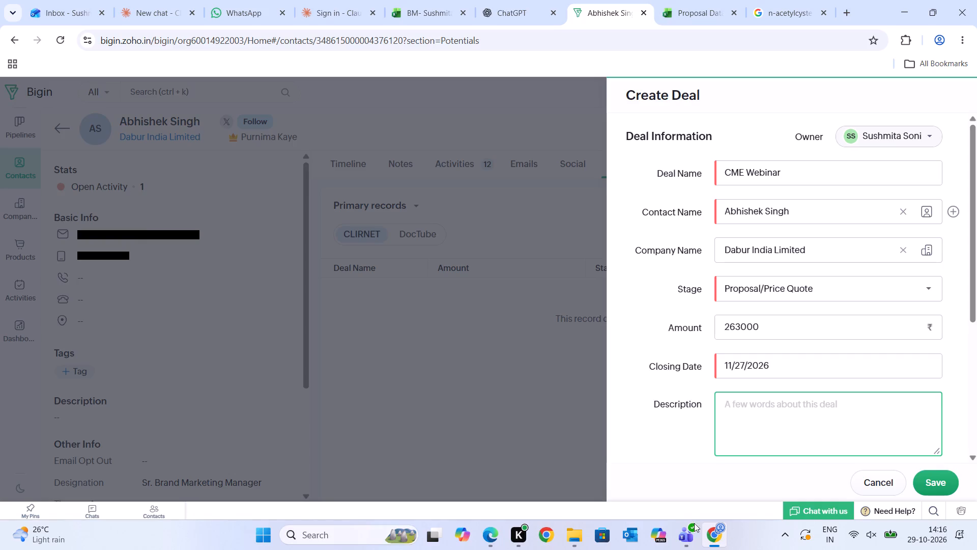
Open the presentation "CLIRNET_SOW_Digital CME_Paedia_Dabur" from the Downloads folder in PowerPoint.
{"action": "left_click", "coordinate": [575, 529]}
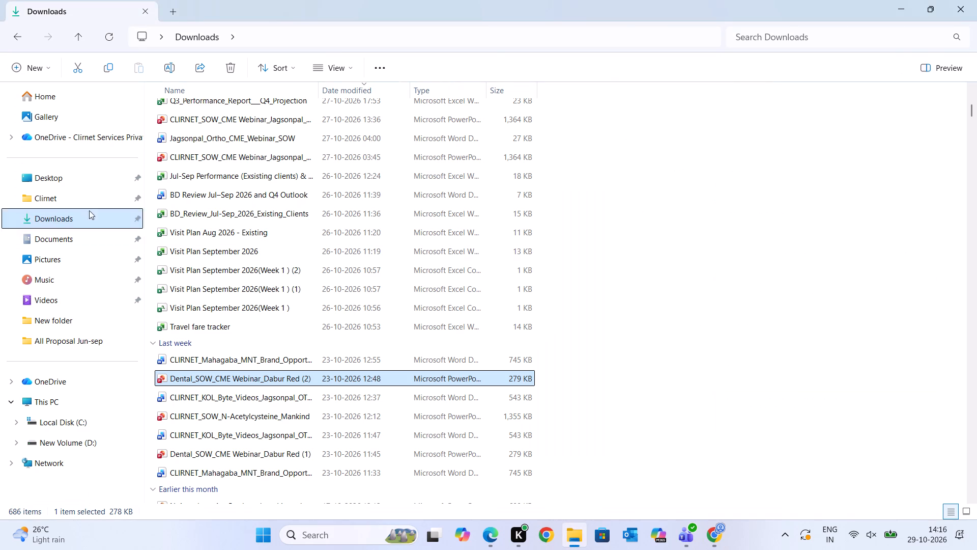
{"action": "left_click", "coordinate": [80, 211]}
{"action": "scroll", "coordinate": [233, 207], "scroll_direction": "up", "scroll_amount": 5}
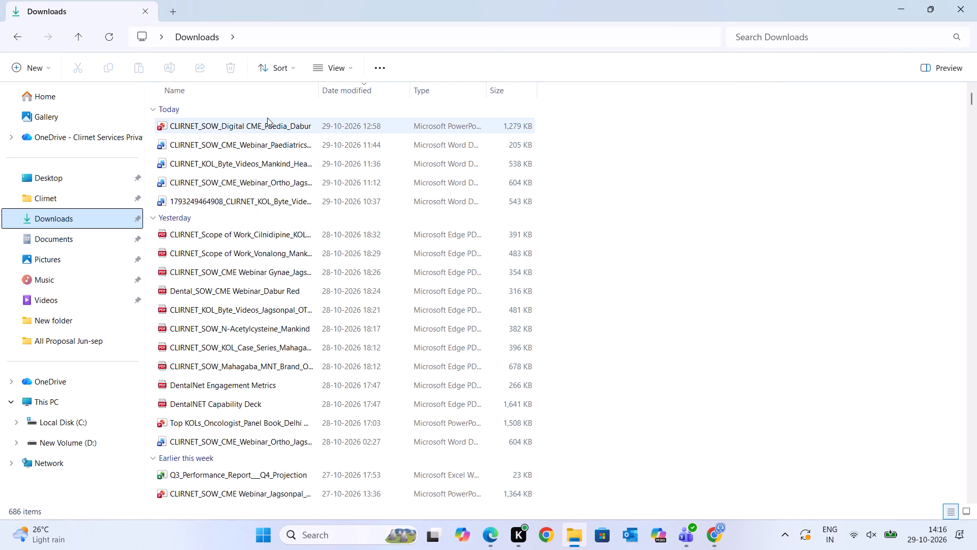
{"action": "double_click", "coordinate": [263, 131]}
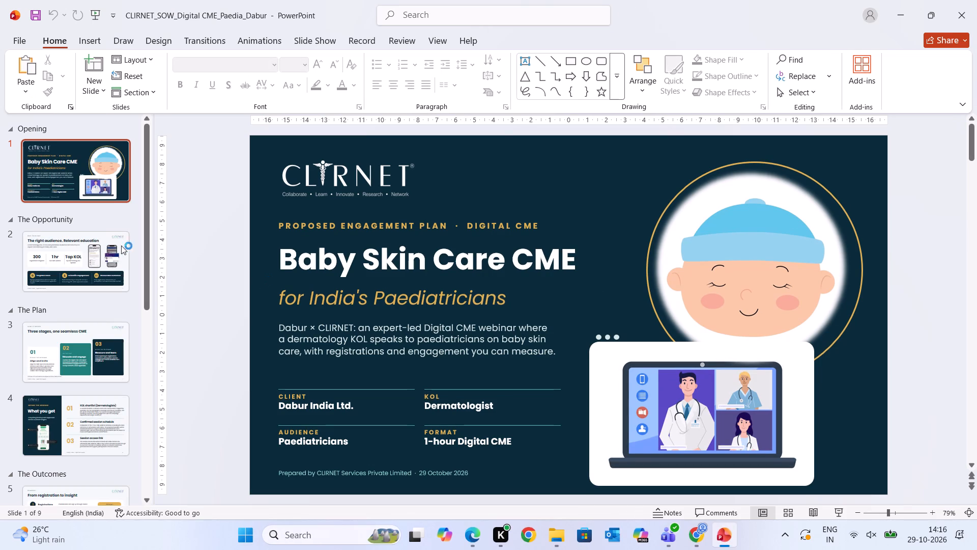
Look through the opening slides of the Dabur Baby Skin Care CME proposal to check their content and layout.
{"action": "left_click", "coordinate": [92, 186]}
{"action": "key", "text": "Down"}
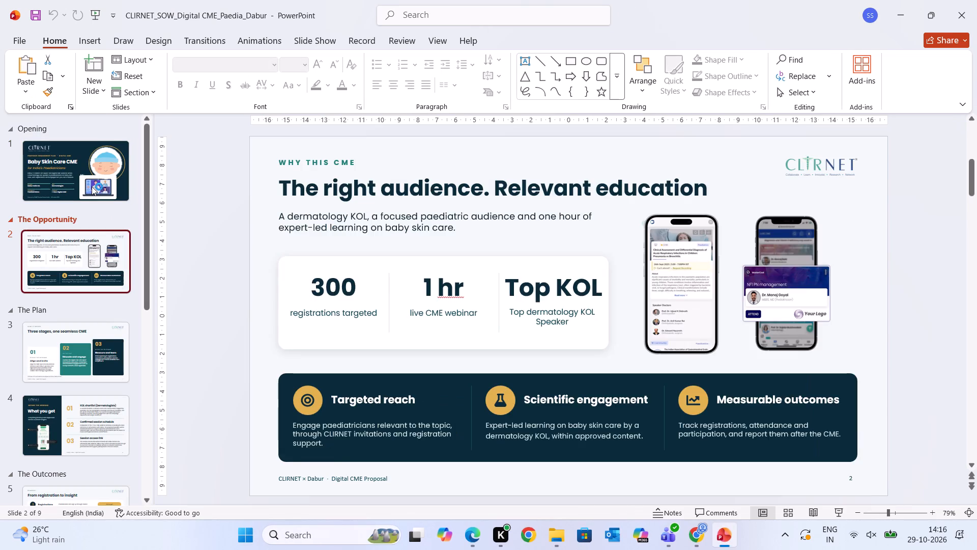
{"action": "key", "text": "Down"}
{"action": "key", "text": "Down"}
{"action": "key", "text": "Down"}
{"action": "key", "text": "Down"}
{"action": "key", "text": "Up"}
{"action": "key", "text": "Up"}
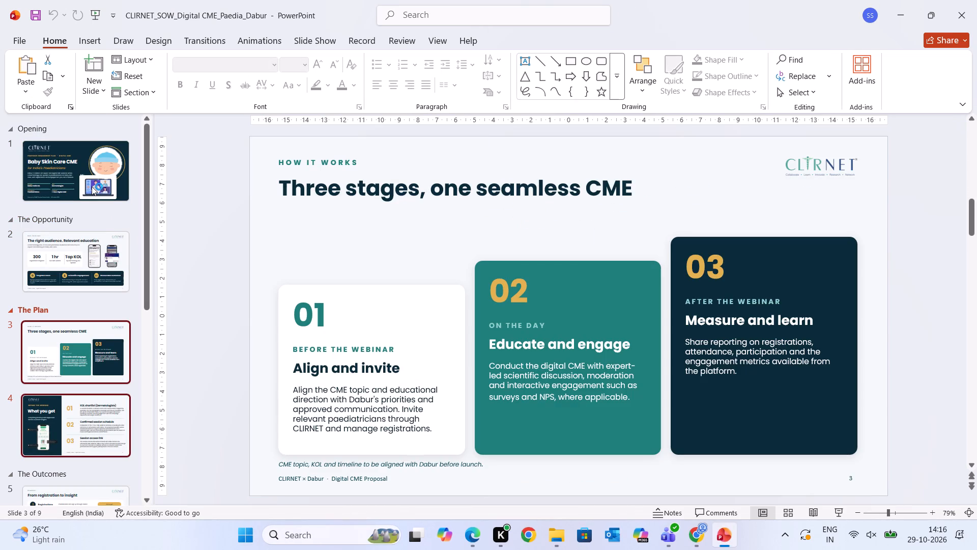
Set the font size of the "Top KOL" text on slide 2 to 32.
{"action": "left_click", "coordinate": [90, 279]}
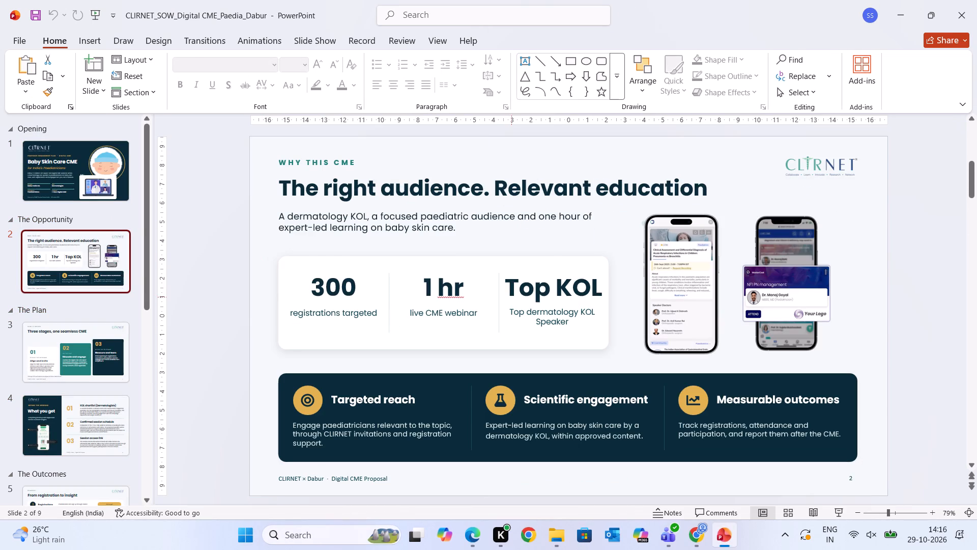
{"action": "left_click", "coordinate": [511, 297]}
{"action": "left_click_drag", "start_coordinate": [508, 294], "coordinate": [585, 297]}
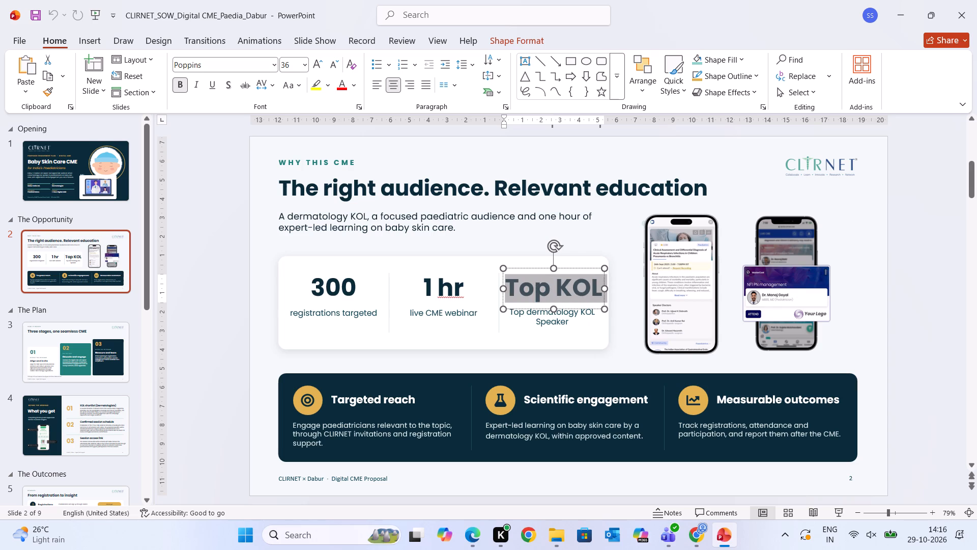
{"action": "left_click_drag", "start_coordinate": [585, 297], "coordinate": [594, 294]}
{"action": "left_click", "coordinate": [305, 65]}
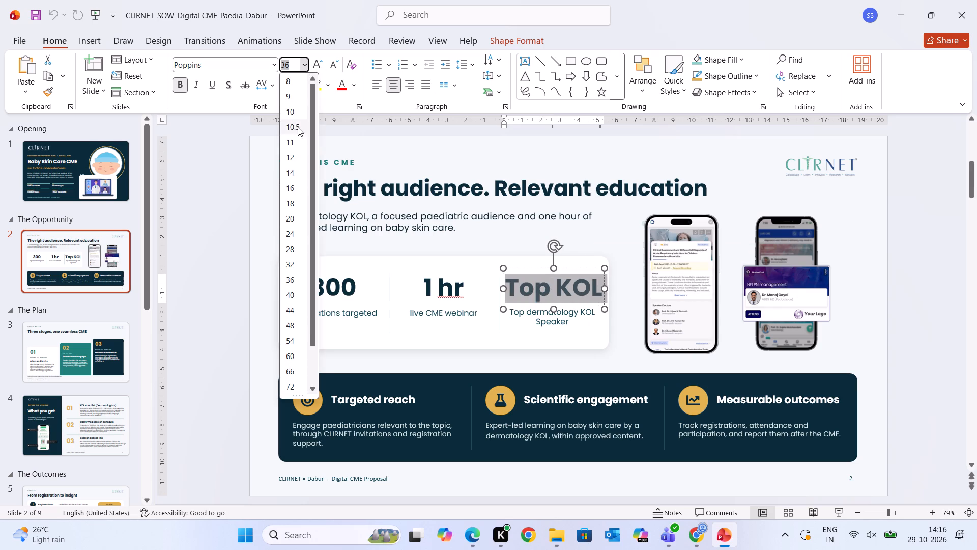
{"action": "left_click", "coordinate": [289, 251]}
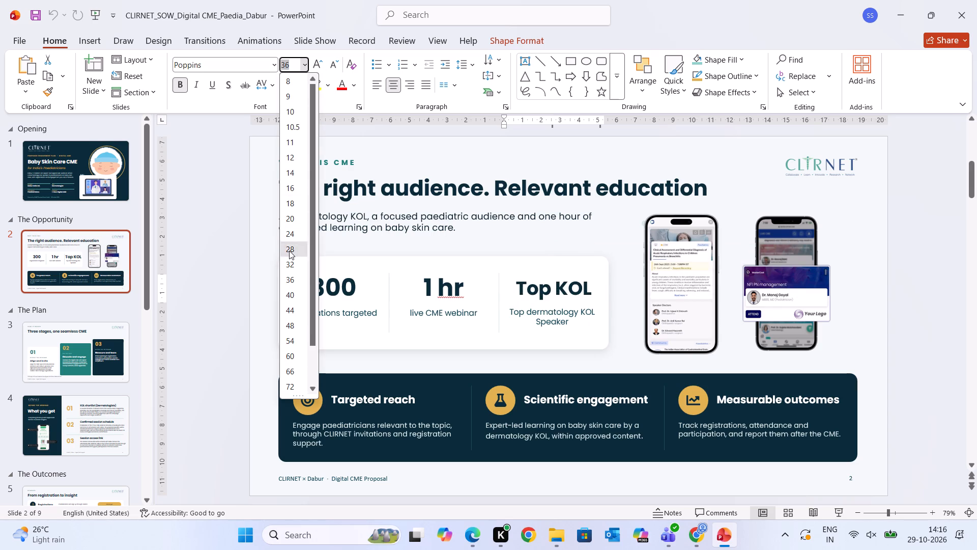
{"action": "left_click", "coordinate": [319, 67]}
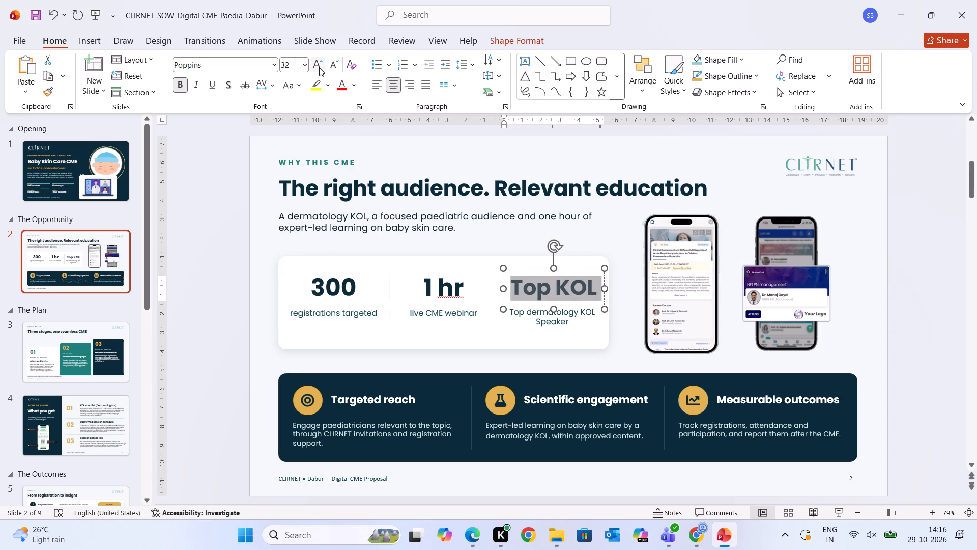
Save the Dabur Digital CME presentation with the slide 2 text change.
{"action": "left_click", "coordinate": [215, 250]}
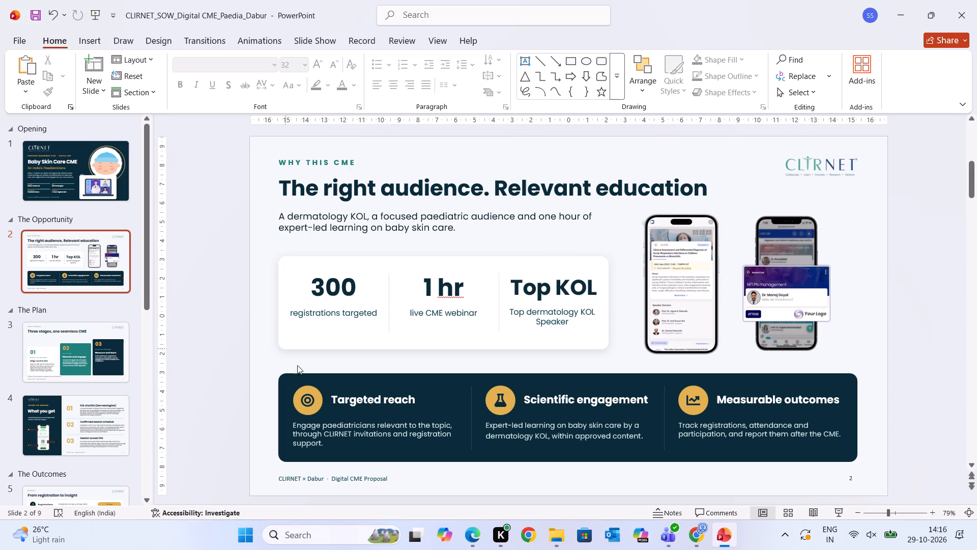
{"action": "left_click", "coordinate": [947, 377]}
{"action": "key", "text": "ctrl+s"}
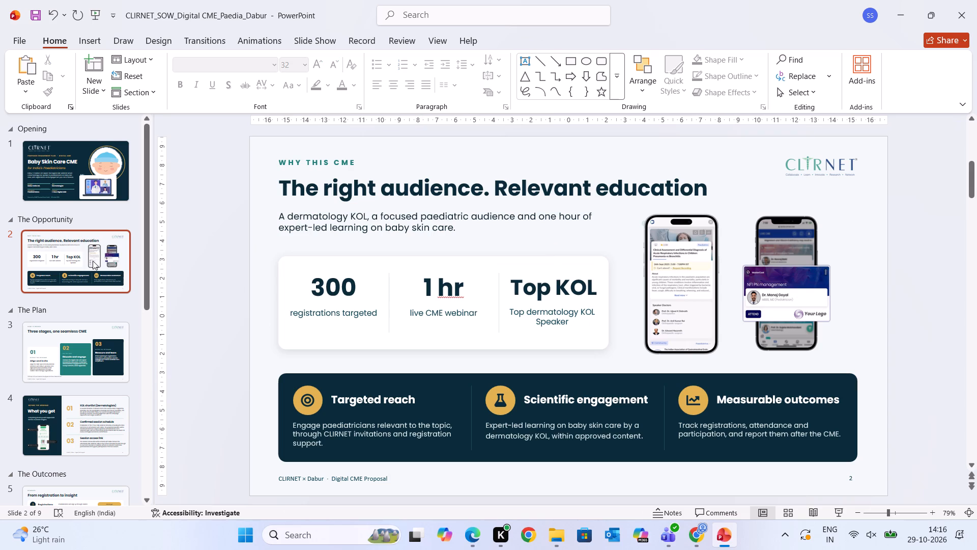
Look through the deck from slide 2 to the closing slide and back to the cover to check content and layout.
{"action": "left_click", "coordinate": [93, 261]}
{"action": "key", "text": "Down"}
{"action": "key", "text": "Down"}
{"action": "key", "text": "Down"}
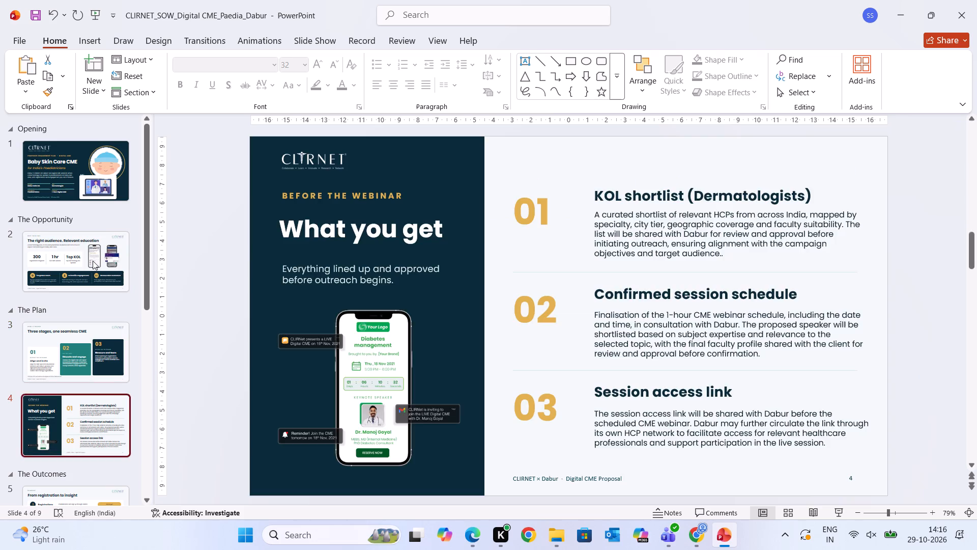
{"action": "key", "text": "Down"}
{"action": "key", "text": "Down"}
{"action": "key", "text": "Down"}
{"action": "key", "text": "Down"}
{"action": "key", "text": "Up"}
{"action": "key", "text": "Down"}
{"action": "key", "text": "Down"}
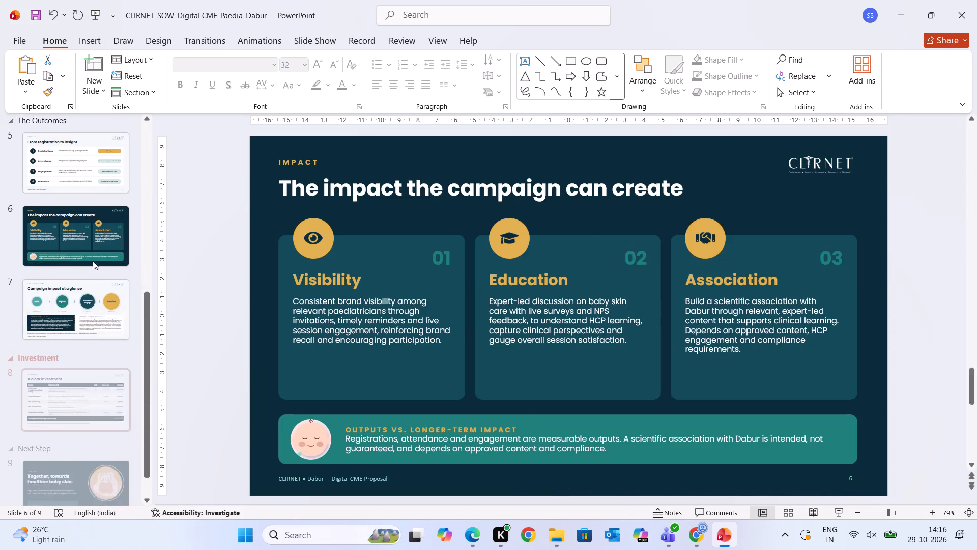
{"action": "key", "text": "Down"}
{"action": "key", "text": "Down"}
{"action": "key", "text": "Up"}
{"action": "key", "text": "Down"}
{"action": "key", "text": "Down"}
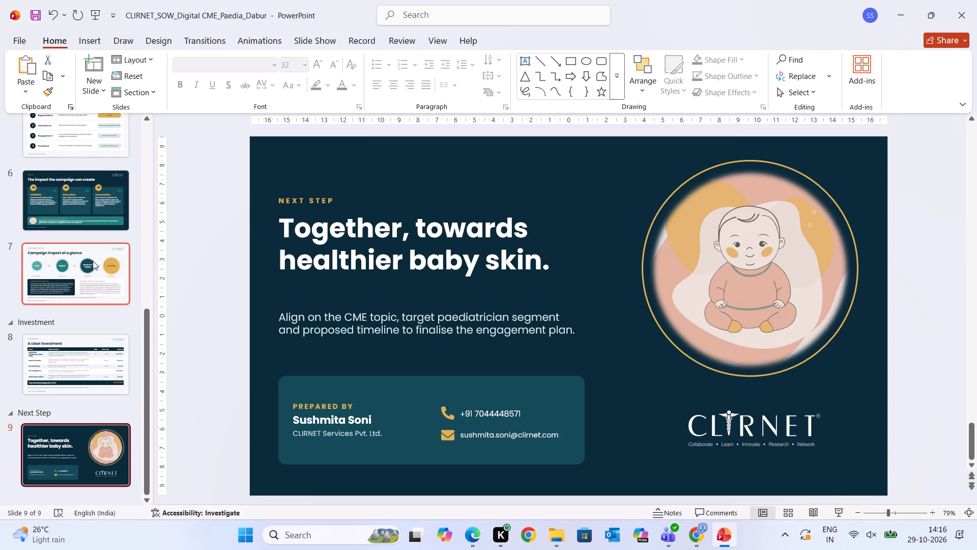
{"action": "key", "text": "Down"}
{"action": "key", "text": "Up"}
{"action": "key", "text": "Up"}
{"action": "key", "text": "Up"}
{"action": "key", "text": "Up"}
{"action": "key", "text": "Up"}
{"action": "key", "text": "Up"}
{"action": "key", "text": "Up"}
{"action": "key", "text": "Up"}
{"action": "key", "text": "Up"}
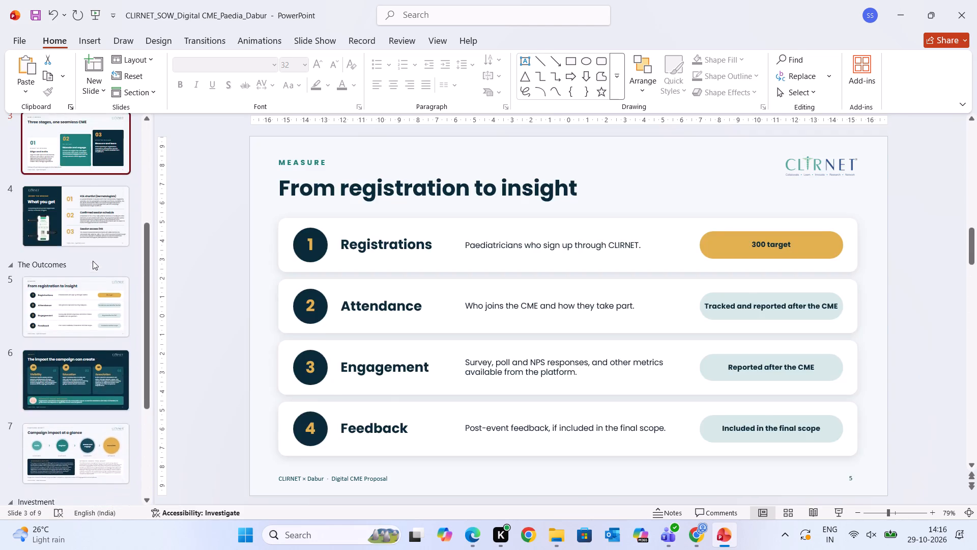
{"action": "key", "text": "Up"}
{"action": "key", "text": "Up"}
{"action": "key", "text": "Up"}
{"action": "key", "text": "Up"}
{"action": "key", "text": "Up"}
{"action": "key", "text": "Up"}
Review the slides once more from the cover to the closing slide, including the campaign impact and investment slides.
{"action": "key", "text": "Down"}
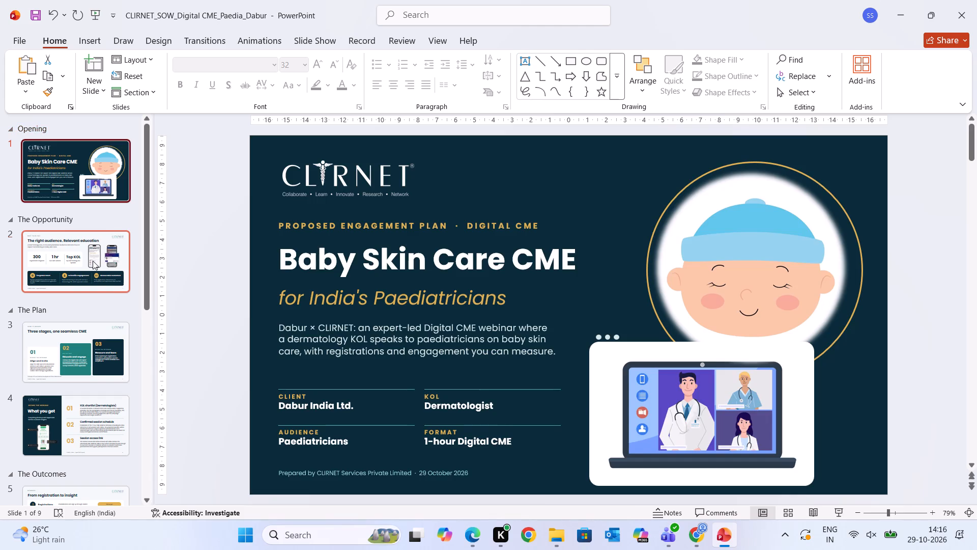
{"action": "key", "text": "Down"}
{"action": "key", "text": "Down"}
{"action": "key", "text": "Down"}
{"action": "key", "text": "Down"}
{"action": "key", "text": "Down"}
{"action": "key", "text": "Down"}
{"action": "key", "text": "Down"}
{"action": "key", "text": "Down"}
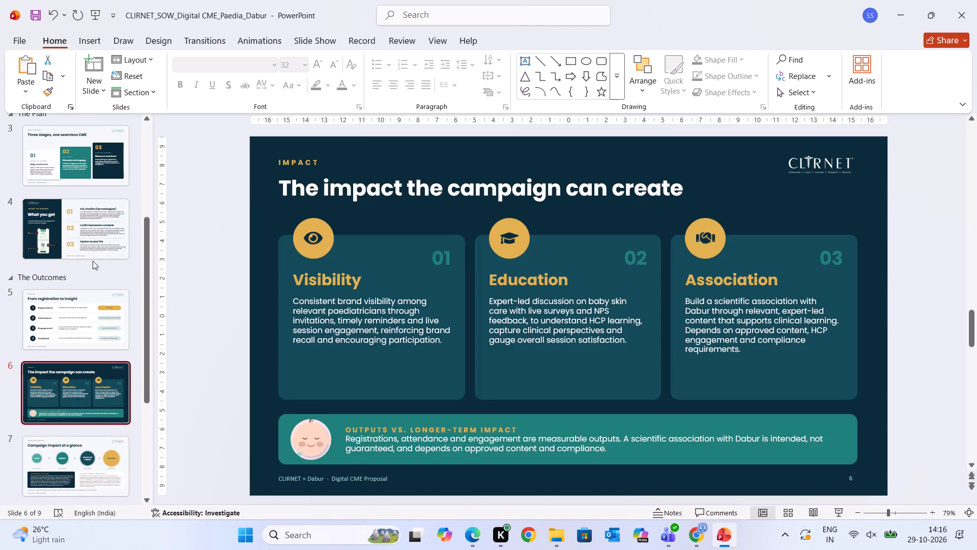
{"action": "key", "text": "Up"}
{"action": "key", "text": "Up"}
{"action": "key", "text": "Down"}
{"action": "key", "text": "Down"}
{"action": "key", "text": "Down"}
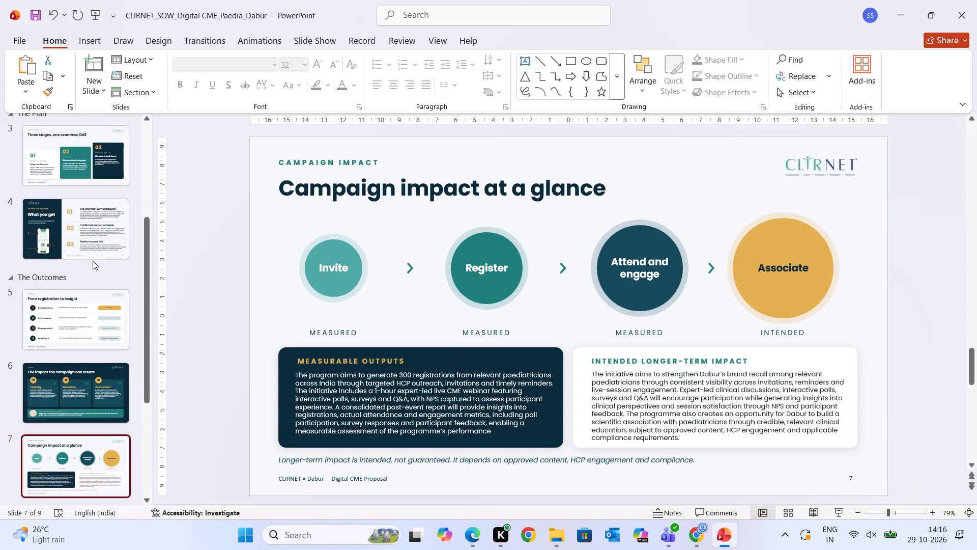
{"action": "key", "text": "Down"}
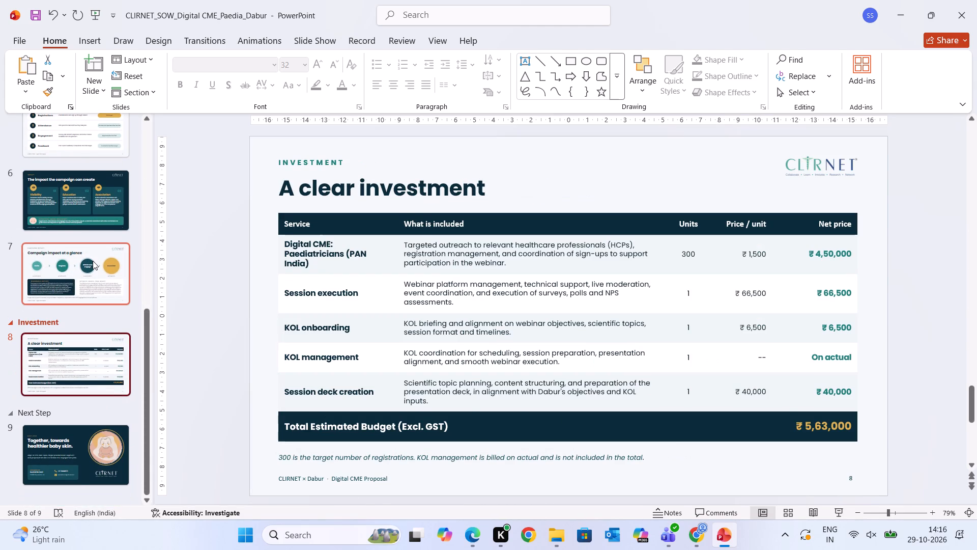
{"action": "key", "text": "Down"}
{"action": "key", "text": "Down"}
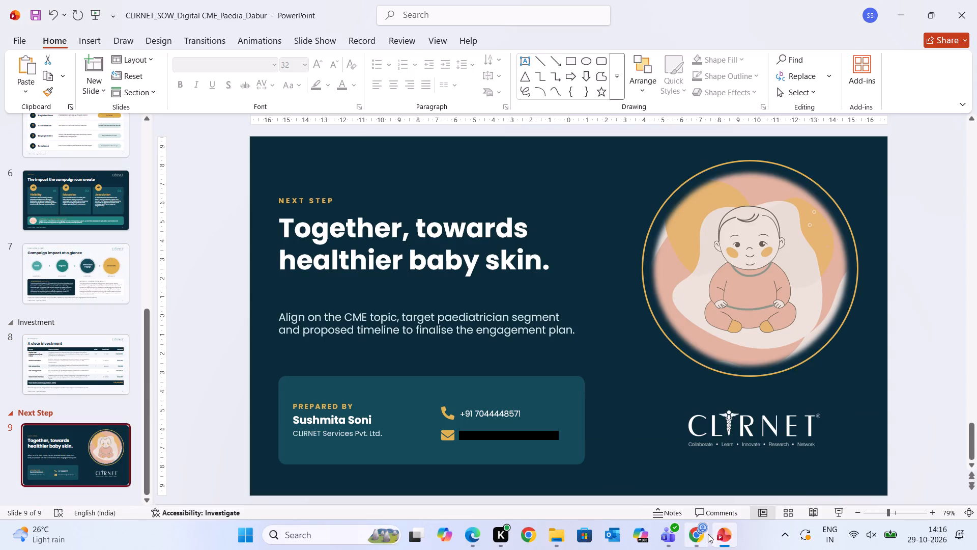
Check the Downloads folder in File Explorer for the saved Dabur CME deck, and return to the presentation in PowerPoint.
{"action": "left_click", "coordinate": [724, 541]}
{"action": "left_click", "coordinate": [724, 541]}
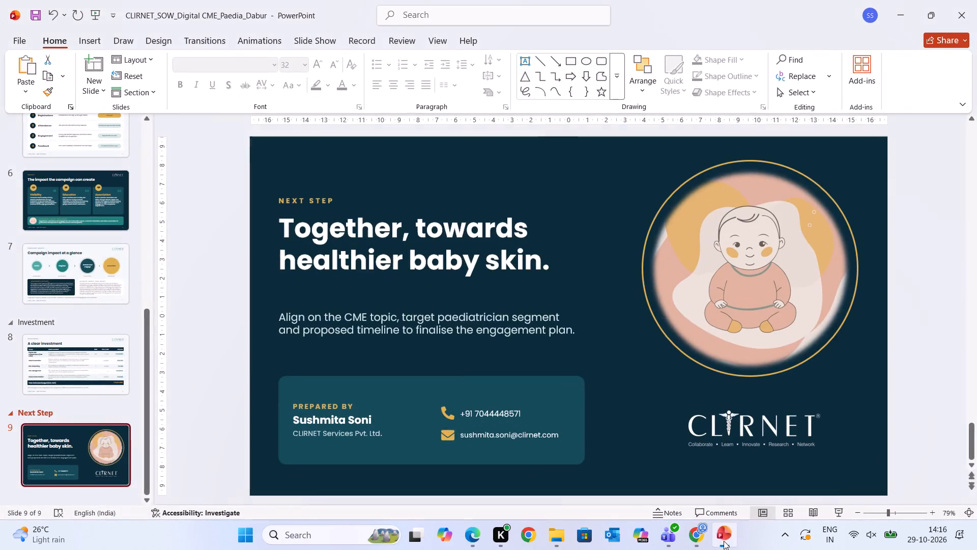
{"action": "left_click", "coordinate": [558, 532]}
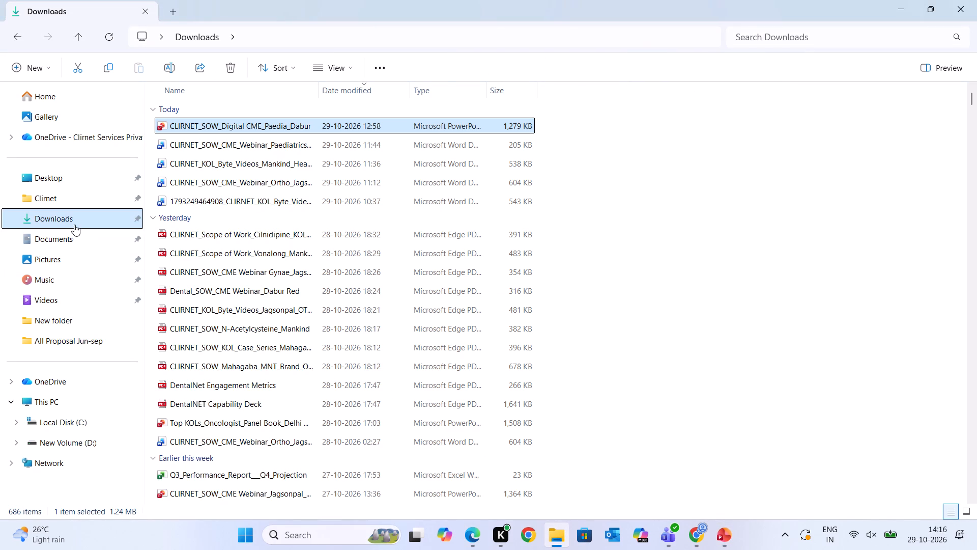
{"action": "left_click", "coordinate": [36, 211]}
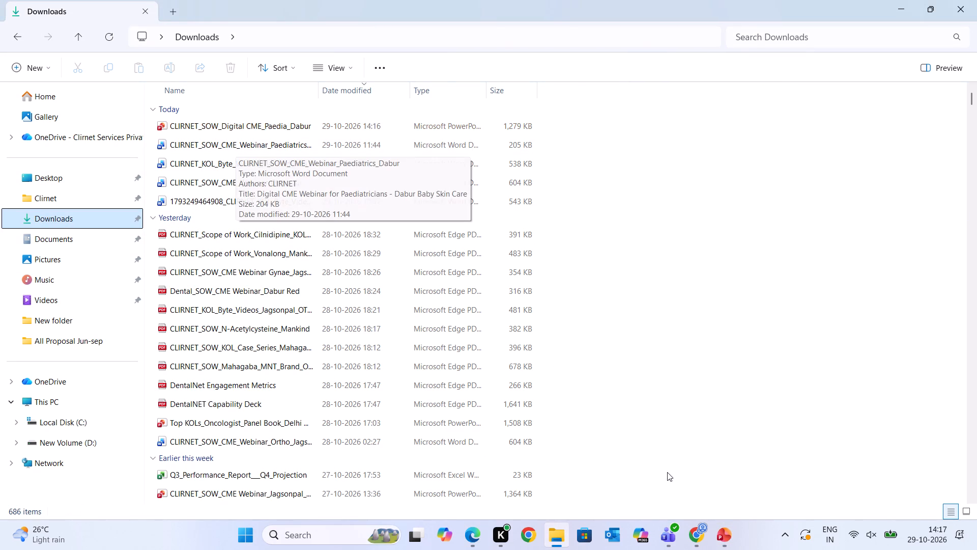
{"action": "left_click", "coordinate": [733, 549]}
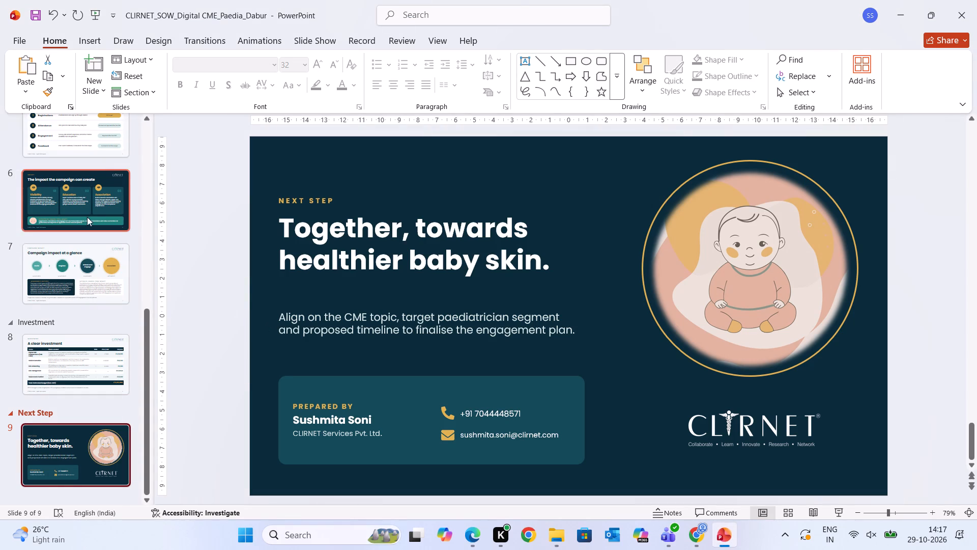
Examine all nine slides of the proposal in order, from the Baby Skin Care CME cover to the Next Step slide.
{"action": "scroll", "coordinate": [87, 217], "scroll_direction": "up", "scroll_amount": 7}
{"action": "left_click", "coordinate": [77, 178]}
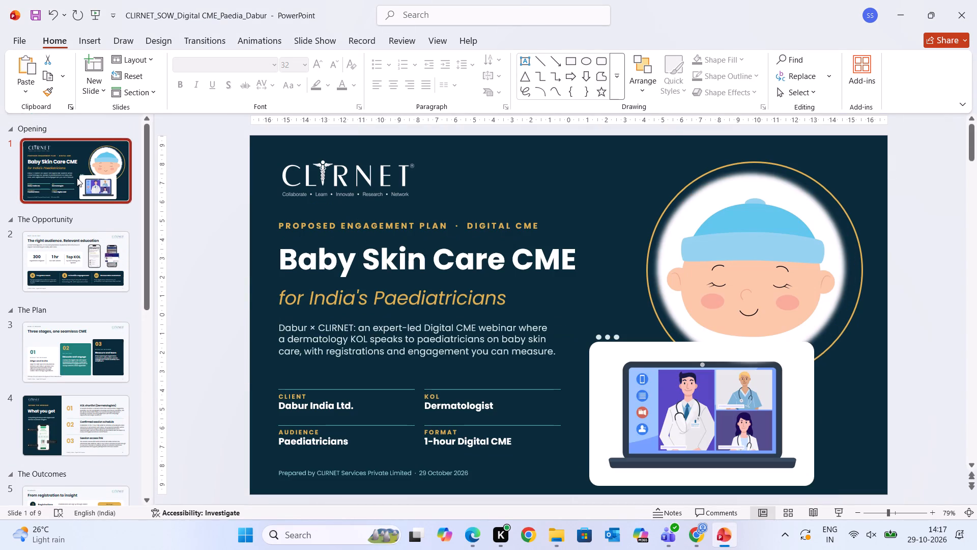
{"action": "key", "text": "Down"}
{"action": "key", "text": "Down"}
{"action": "key", "text": "Down"}
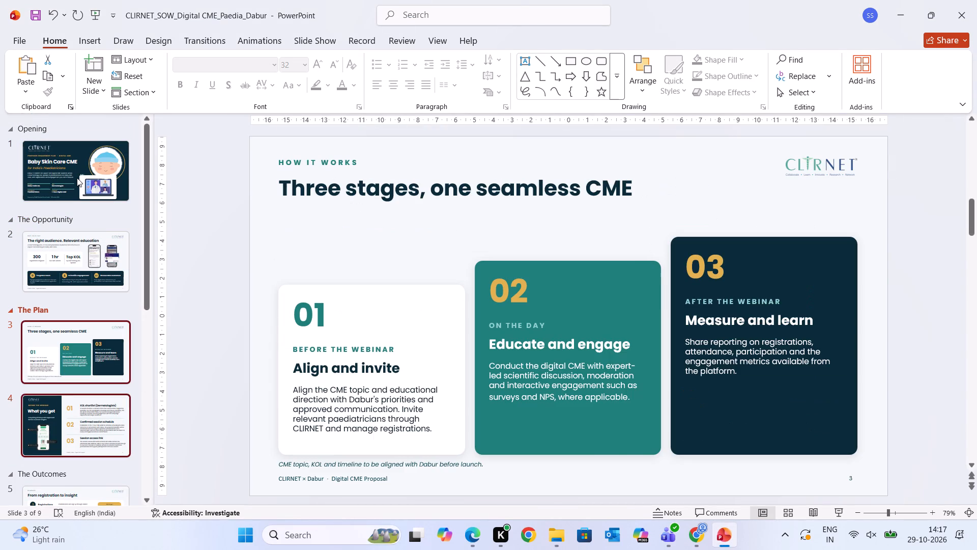
{"action": "key", "text": "Down"}
{"action": "key", "text": "Down"}
{"action": "key", "text": "Down"}
{"action": "key", "text": "Down"}
{"action": "key", "text": "Down"}
{"action": "key", "text": "Down"}
{"action": "key", "text": "Down"}
{"action": "key", "text": "Down"}
{"action": "key", "text": "Down"}
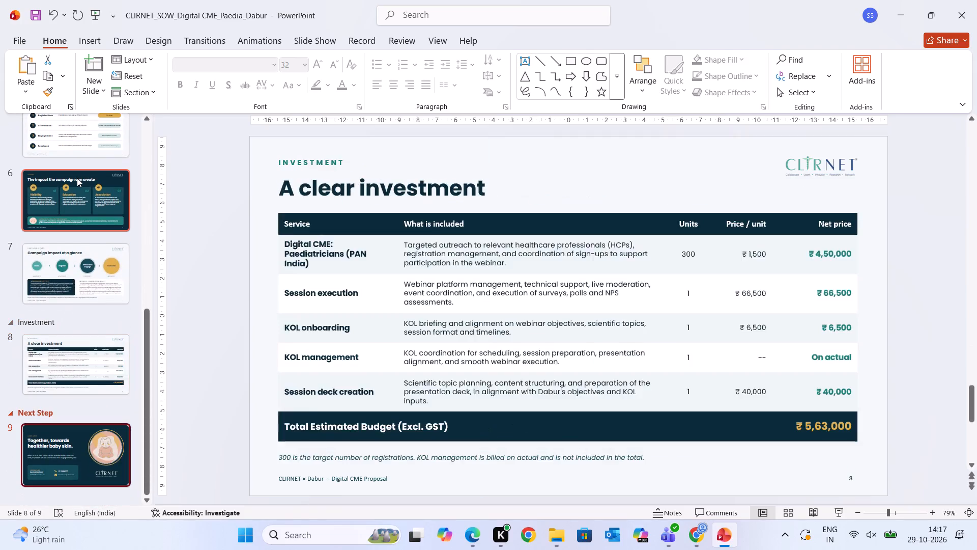
{"action": "key", "text": "Down"}
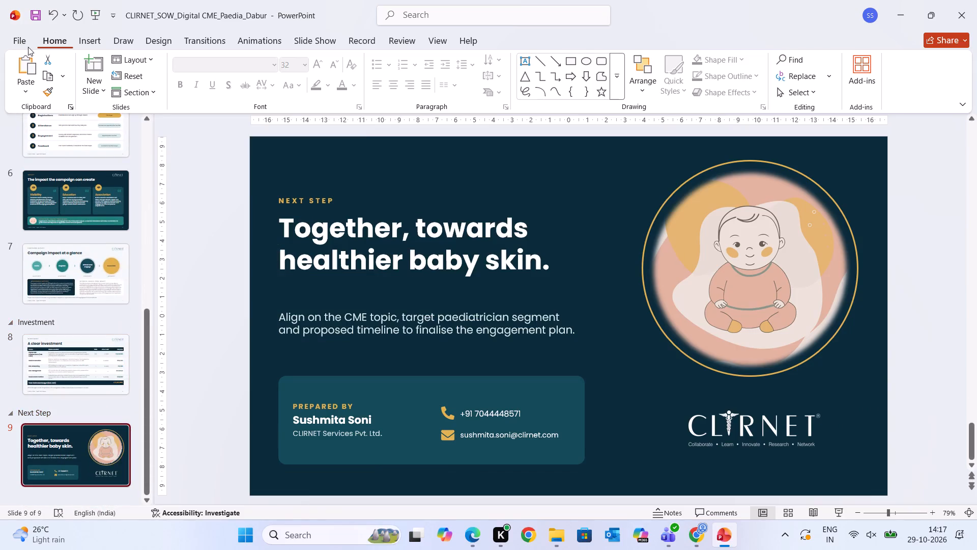
Save a PDF copy of the presentation to the Desktop under the name "CLIRNET_SOW_Digital CME_Paedia_Dabur".
{"action": "left_click", "coordinate": [16, 47]}
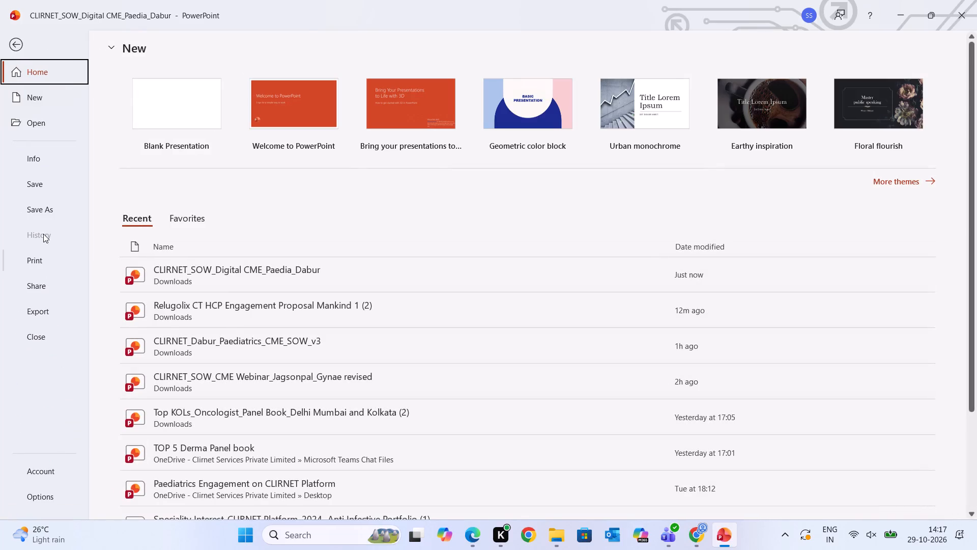
{"action": "left_click", "coordinate": [37, 206]}
{"action": "left_click", "coordinate": [148, 388]}
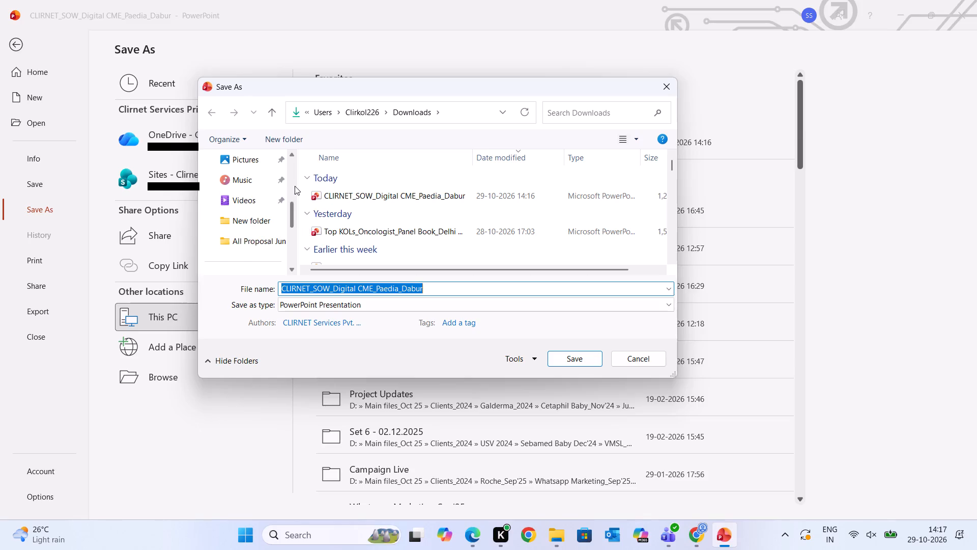
{"action": "triple_click", "coordinate": [295, 186]}
{"action": "left_click", "coordinate": [295, 186]}
{"action": "double_click", "coordinate": [289, 166]}
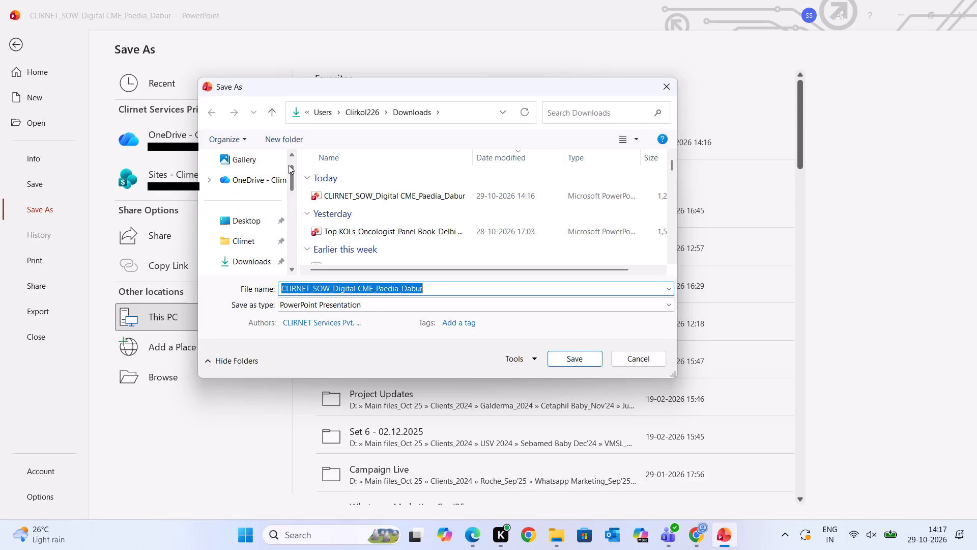
{"action": "left_click", "coordinate": [257, 215]}
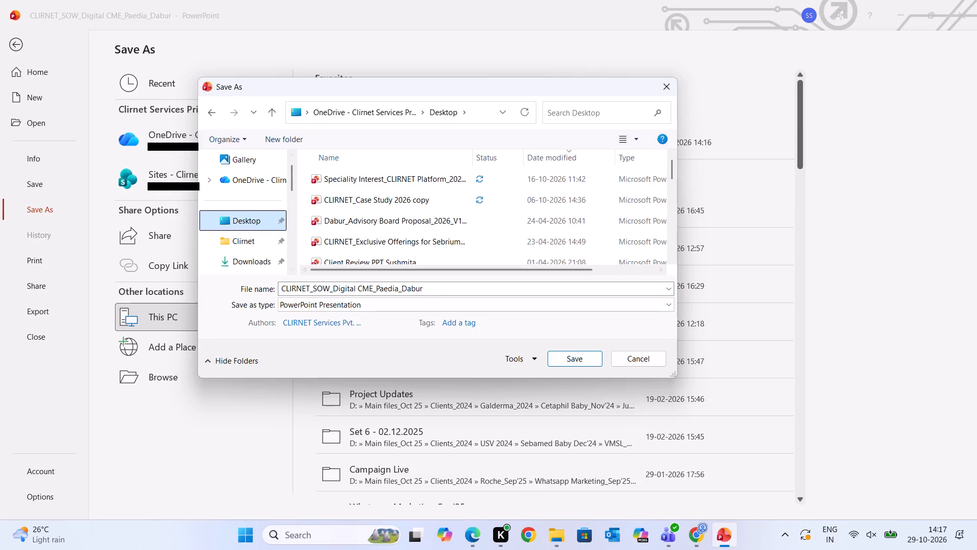
{"action": "left_click", "coordinate": [360, 300]}
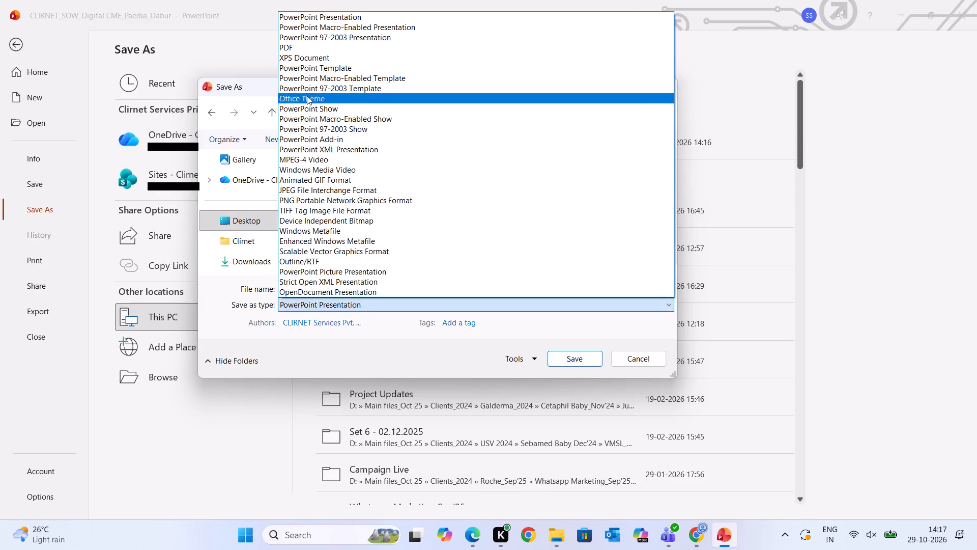
{"action": "left_click", "coordinate": [295, 49]}
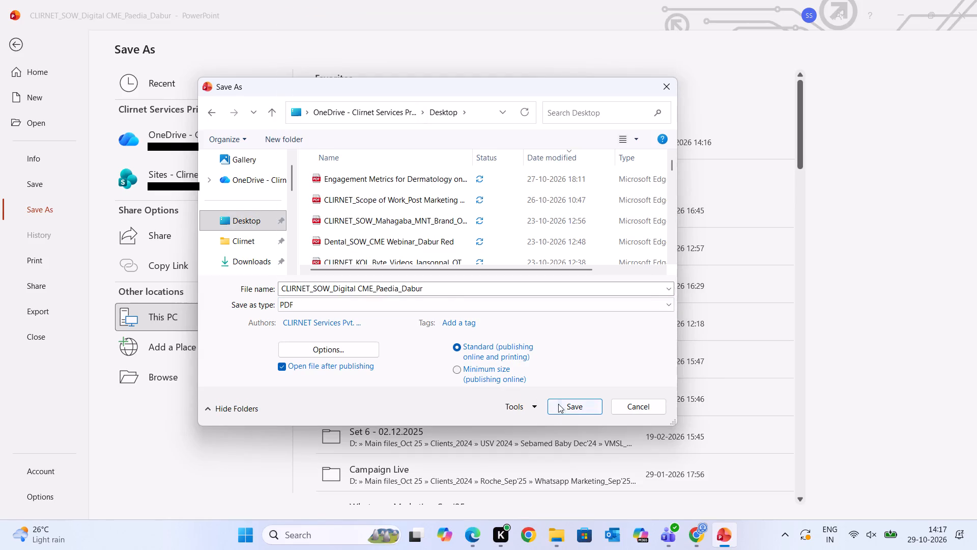
{"action": "left_click", "coordinate": [558, 404]}
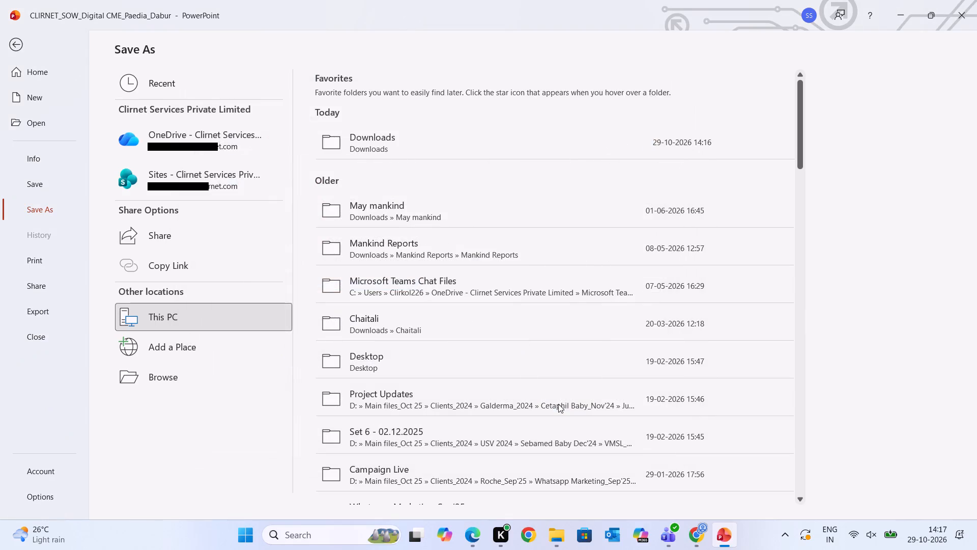
Examine the exported Dabur Digital CME PDF from the cover to the Next Step page and back up to the cover.
{"action": "scroll", "coordinate": [558, 404], "scroll_direction": "down", "scroll_amount": 3}
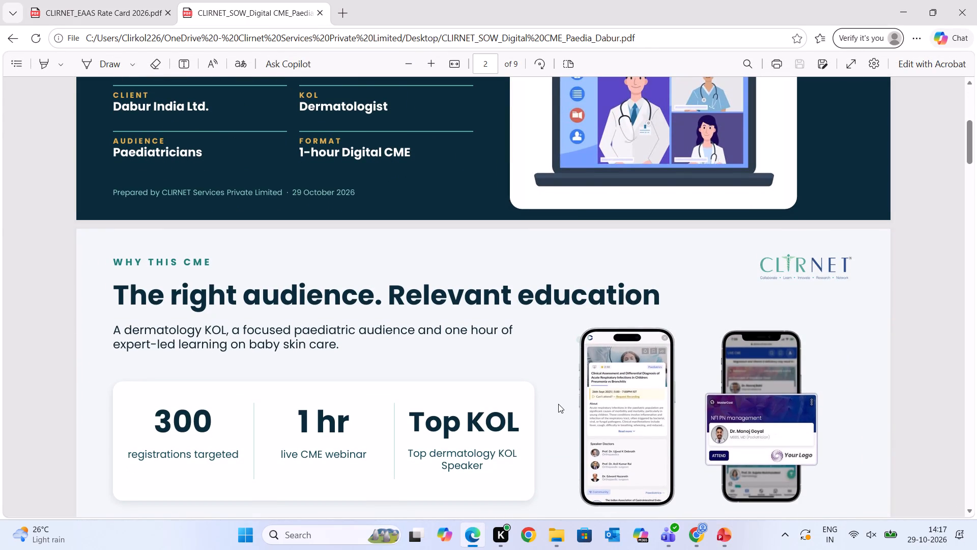
{"action": "scroll", "coordinate": [558, 404], "scroll_direction": "down", "scroll_amount": 9}
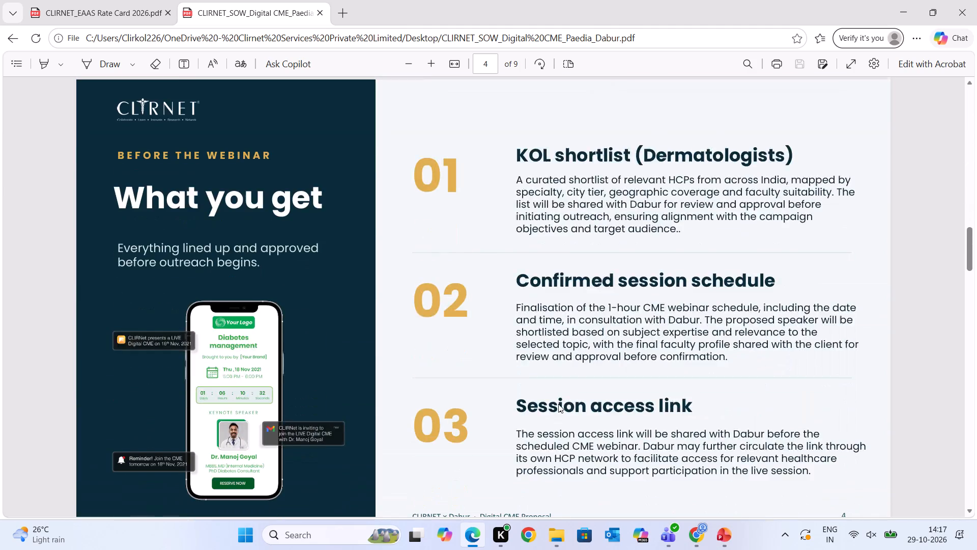
{"action": "scroll", "coordinate": [558, 404], "scroll_direction": "down", "scroll_amount": 12}
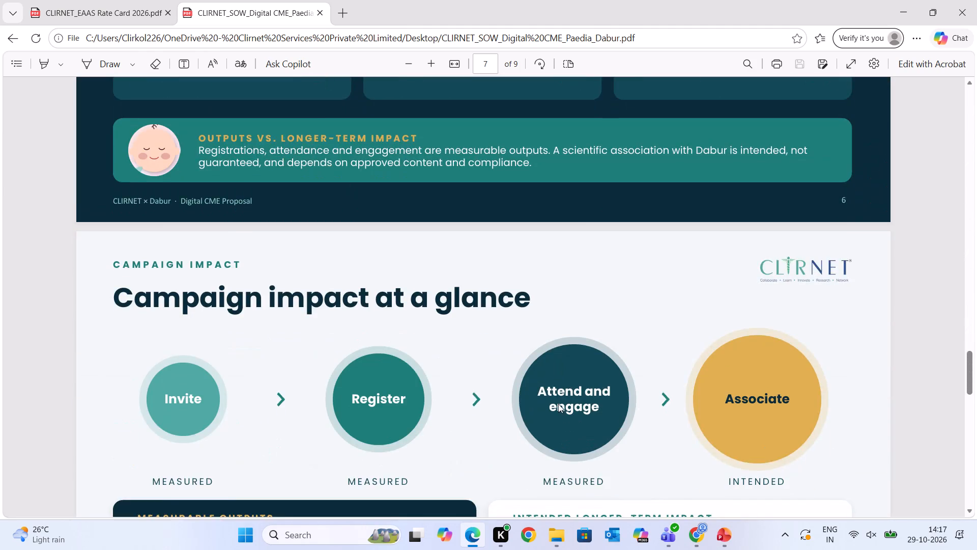
{"action": "scroll", "coordinate": [558, 404], "scroll_direction": "down", "scroll_amount": 13}
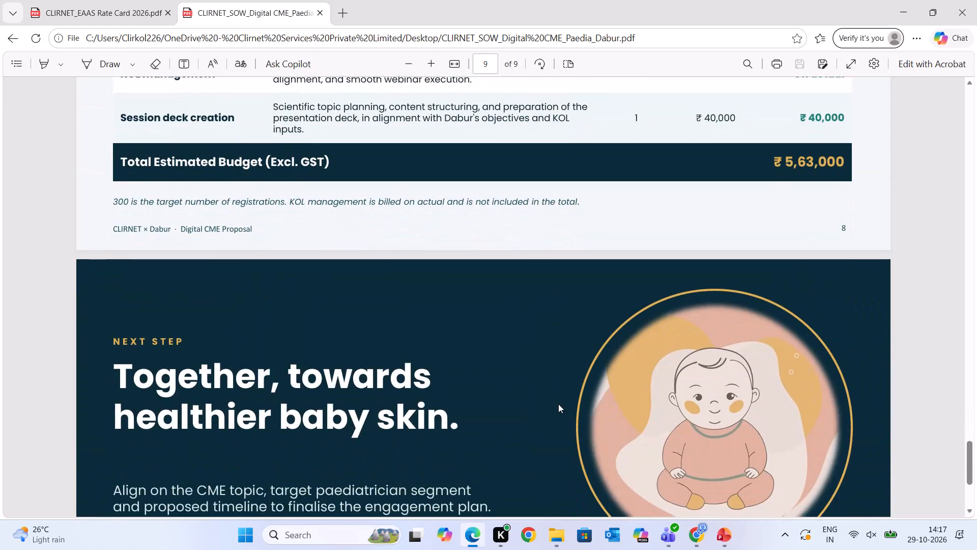
{"action": "scroll", "coordinate": [558, 404], "scroll_direction": "down", "scroll_amount": 6}
{"action": "scroll", "coordinate": [558, 404], "scroll_direction": "up", "scroll_amount": 14}
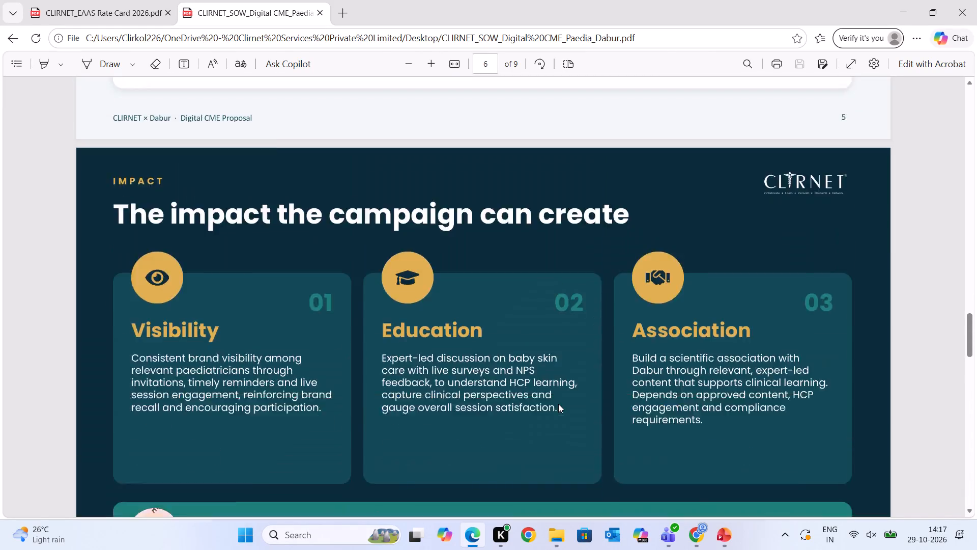
{"action": "scroll", "coordinate": [558, 404], "scroll_direction": "up", "scroll_amount": 11}
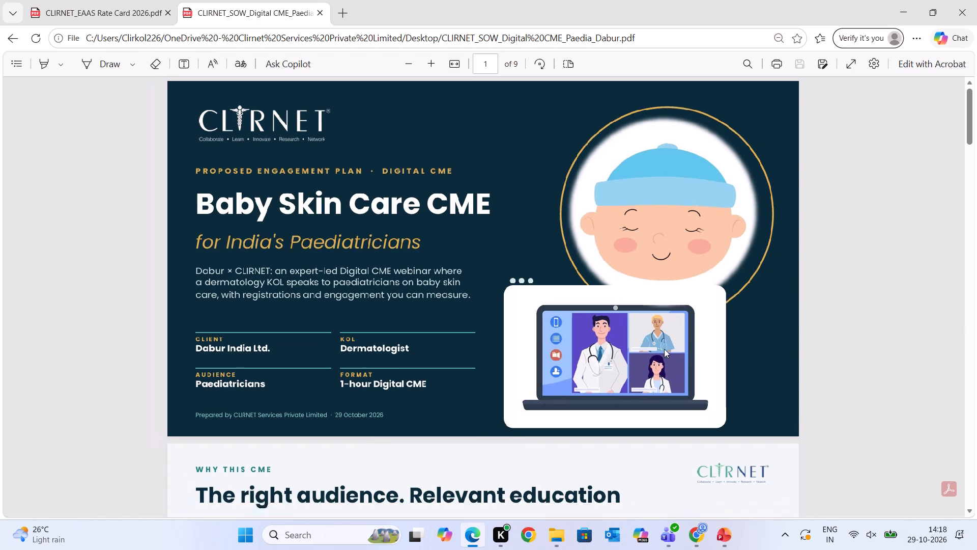
Check all nine pages of the Dabur PDF again at a smaller zoom, including the campaign impact and investment pages.
{"action": "scroll", "coordinate": [664, 349], "scroll_direction": "down", "scroll_amount": 3}
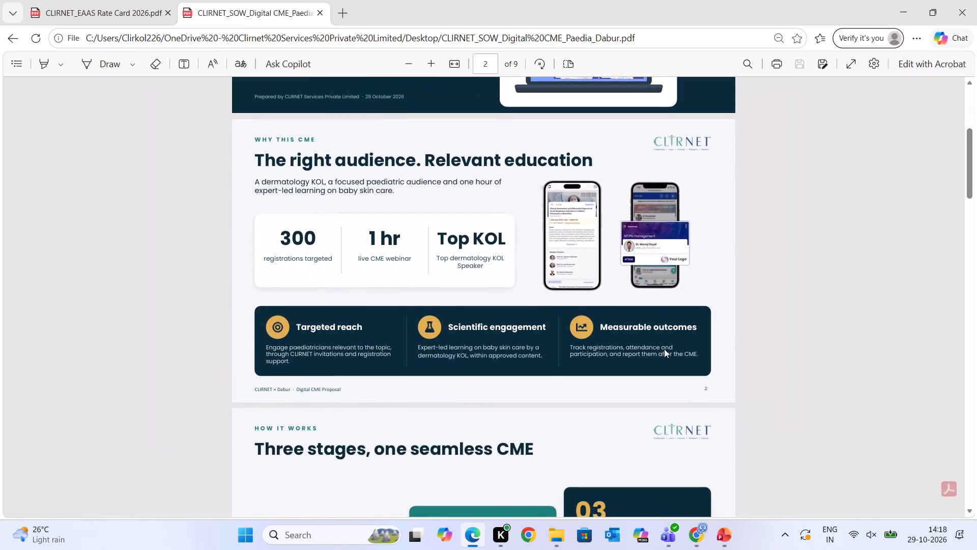
{"action": "scroll", "coordinate": [664, 349], "scroll_direction": "down", "scroll_amount": 2}
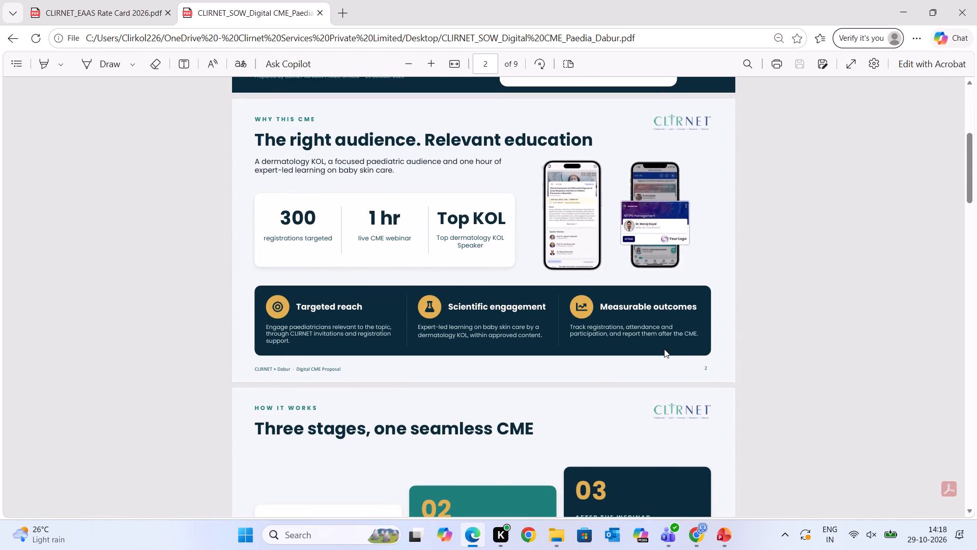
{"action": "scroll", "coordinate": [664, 349], "scroll_direction": "down", "scroll_amount": 5}
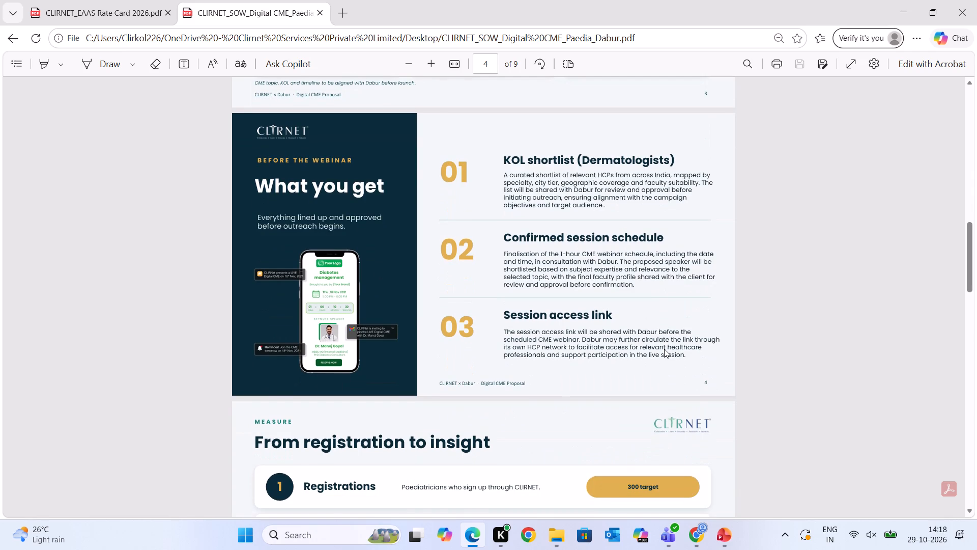
{"action": "scroll", "coordinate": [664, 349], "scroll_direction": "down", "scroll_amount": 4}
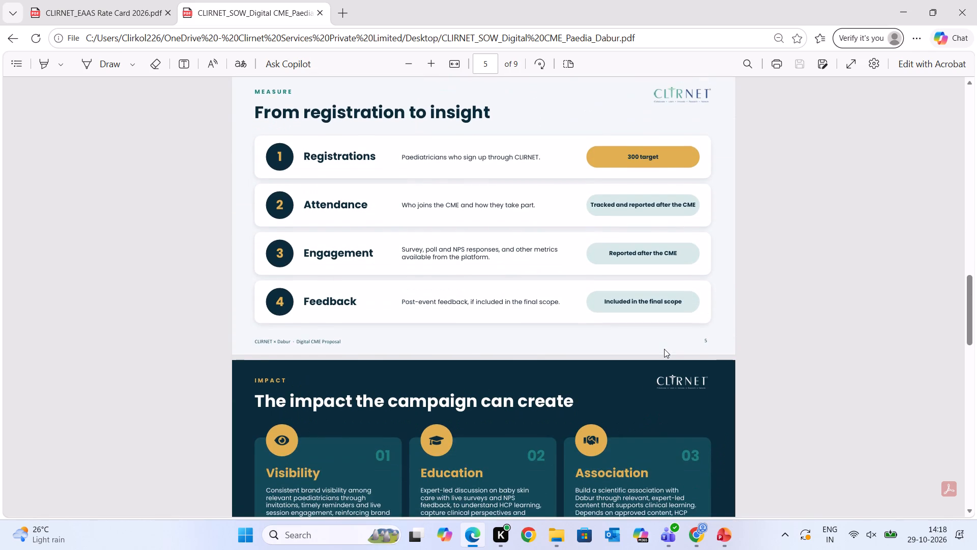
{"action": "scroll", "coordinate": [664, 349], "scroll_direction": "down", "scroll_amount": 5}
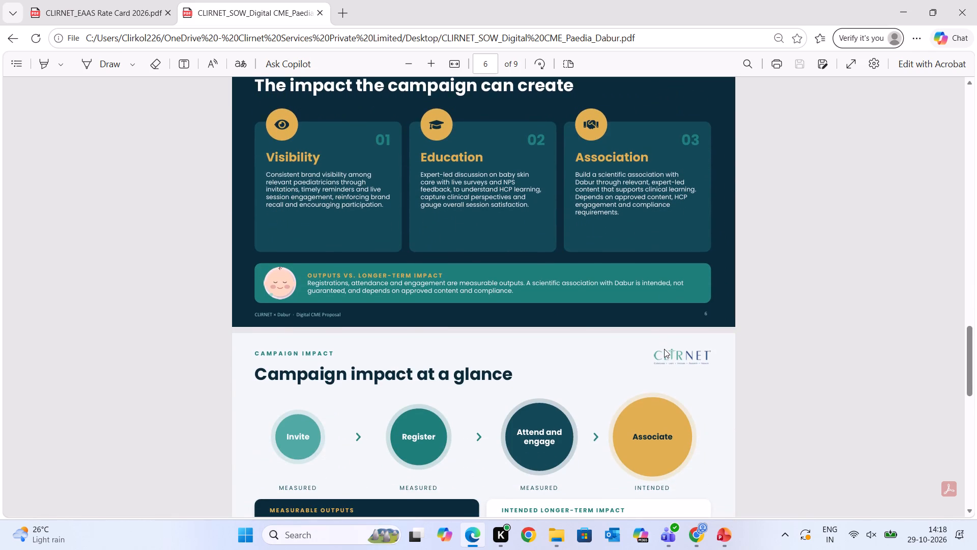
{"action": "scroll", "coordinate": [664, 349], "scroll_direction": "down", "scroll_amount": 3}
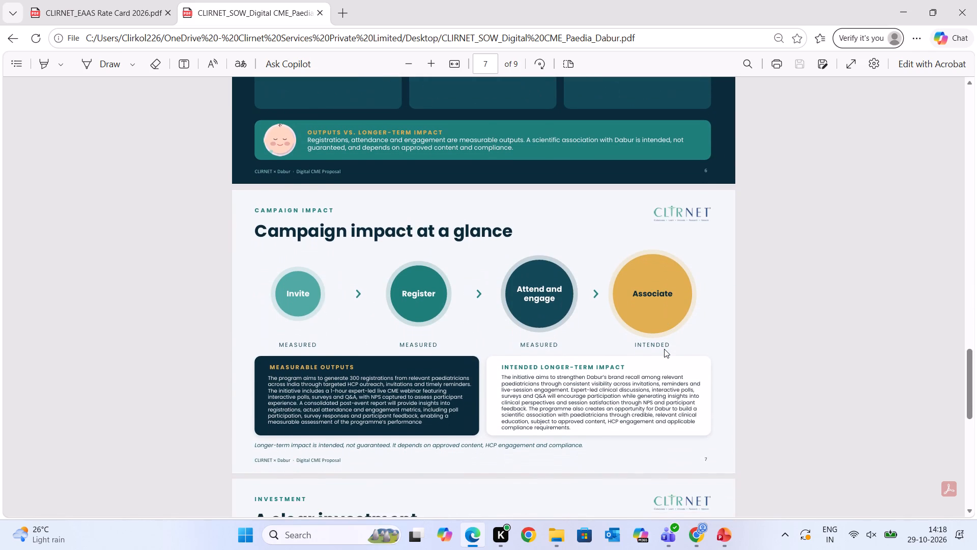
{"action": "scroll", "coordinate": [664, 349], "scroll_direction": "down", "scroll_amount": 11}
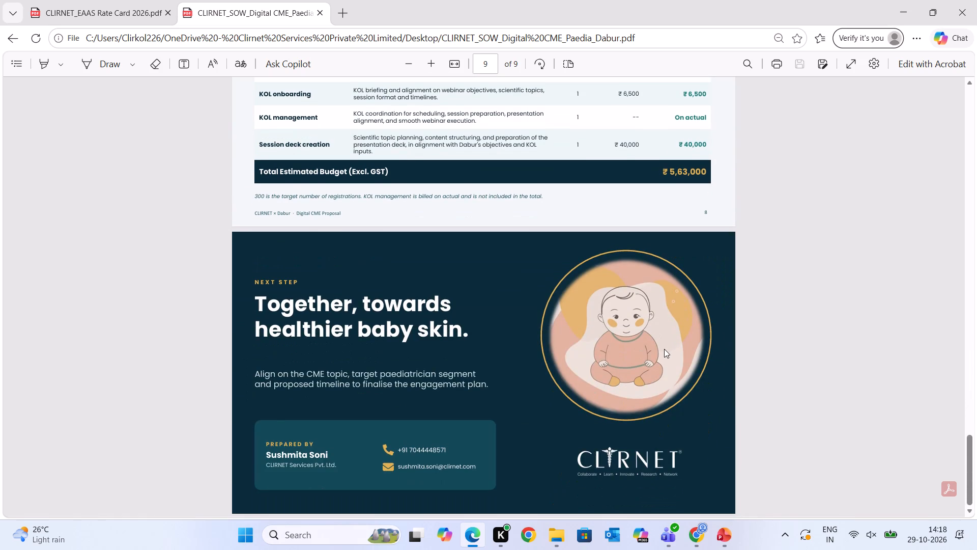
{"action": "scroll", "coordinate": [664, 349], "scroll_direction": "down", "scroll_amount": 1}
Close the Dabur PDF preview and the Dabur presentation in PowerPoint.
{"action": "left_click", "coordinate": [968, 0]}
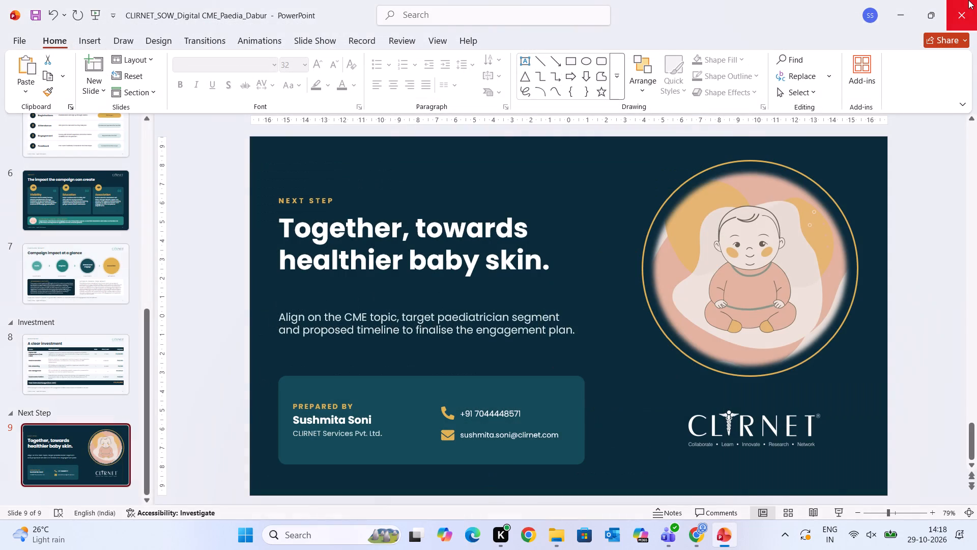
{"action": "left_click", "coordinate": [964, 9]}
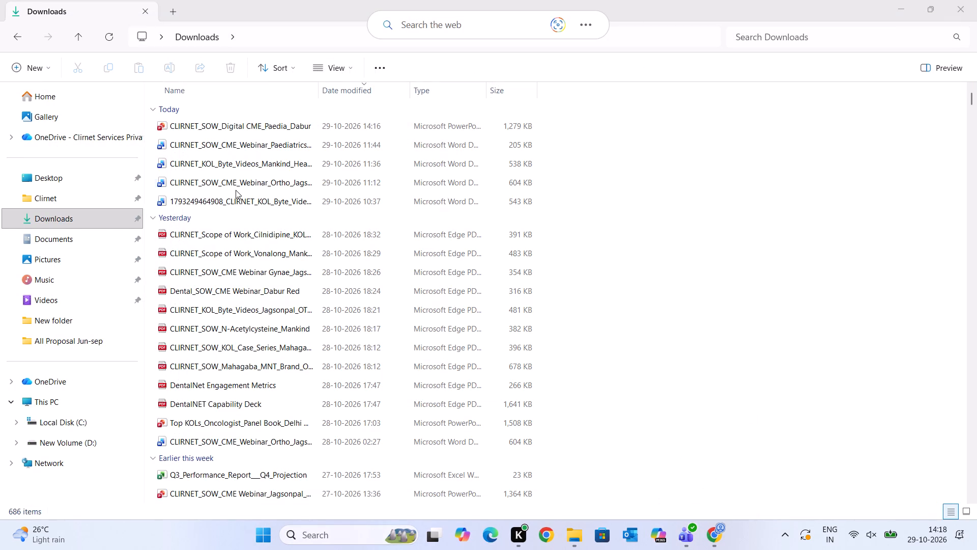
Open the document CLIRNET_KOL_Byte_Videos_Mankind_HealthOK from the Downloads folder in Word.
{"action": "left_click", "coordinate": [265, 164]}
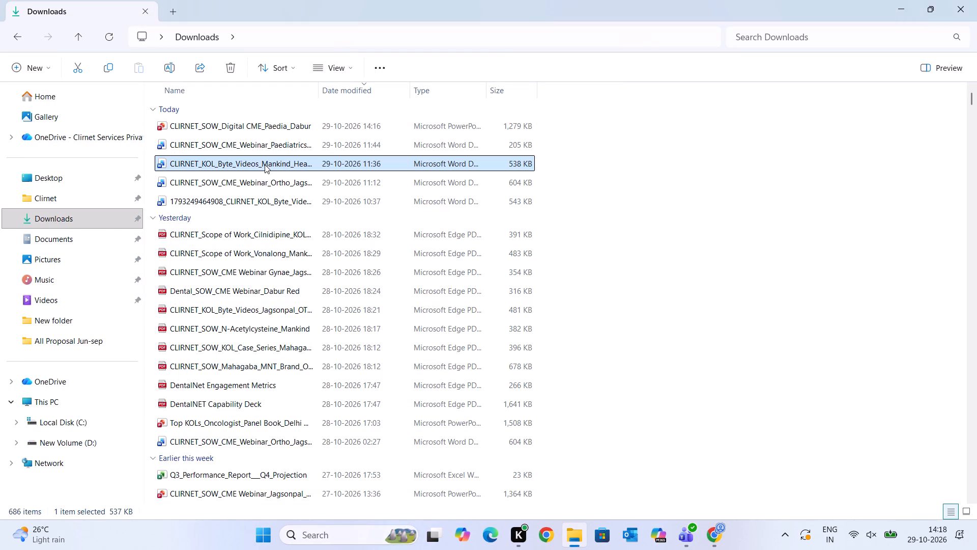
{"action": "double_click", "coordinate": [265, 164]}
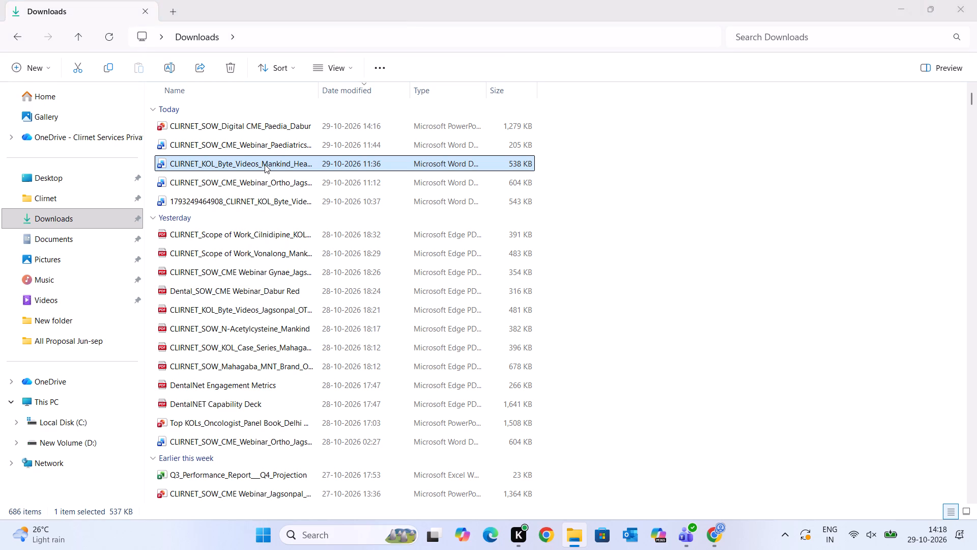
{"action": "left_click", "coordinate": [868, 197]}
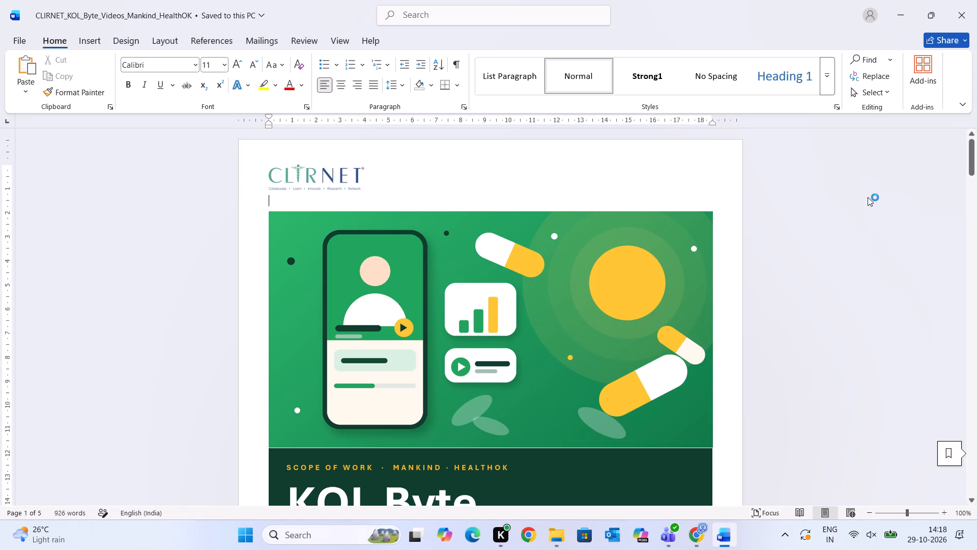
Read through the Mankind HealthOK proposal from the cover to the Investment section, checking the pricing figures.
{"action": "scroll", "coordinate": [868, 197], "scroll_direction": "down", "scroll_amount": 9}
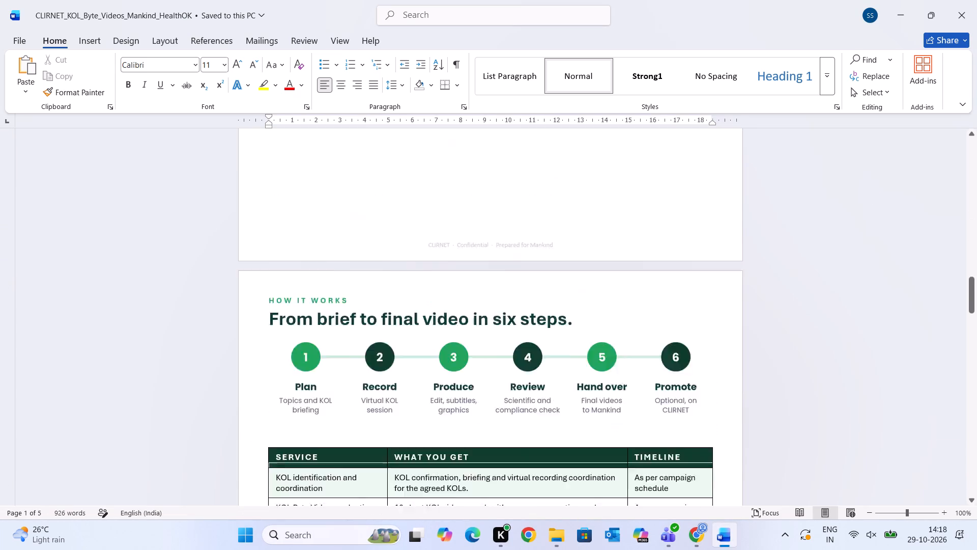
{"action": "scroll", "coordinate": [868, 197], "scroll_direction": "down", "scroll_amount": 1}
{"action": "scroll", "coordinate": [868, 197], "scroll_direction": "up", "scroll_amount": 3}
{"action": "scroll", "coordinate": [868, 197], "scroll_direction": "down", "scroll_amount": 3}
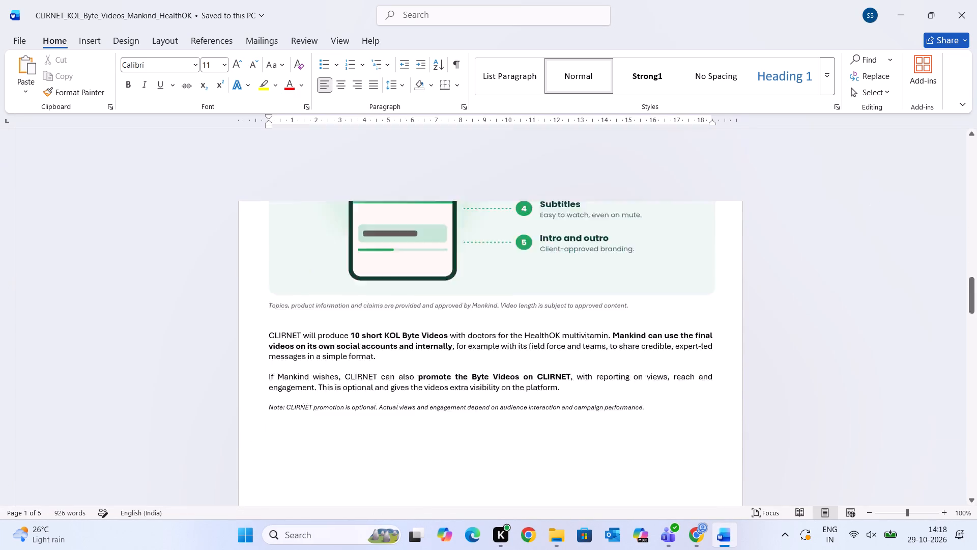
{"action": "scroll", "coordinate": [868, 197], "scroll_direction": "down", "scroll_amount": 4}
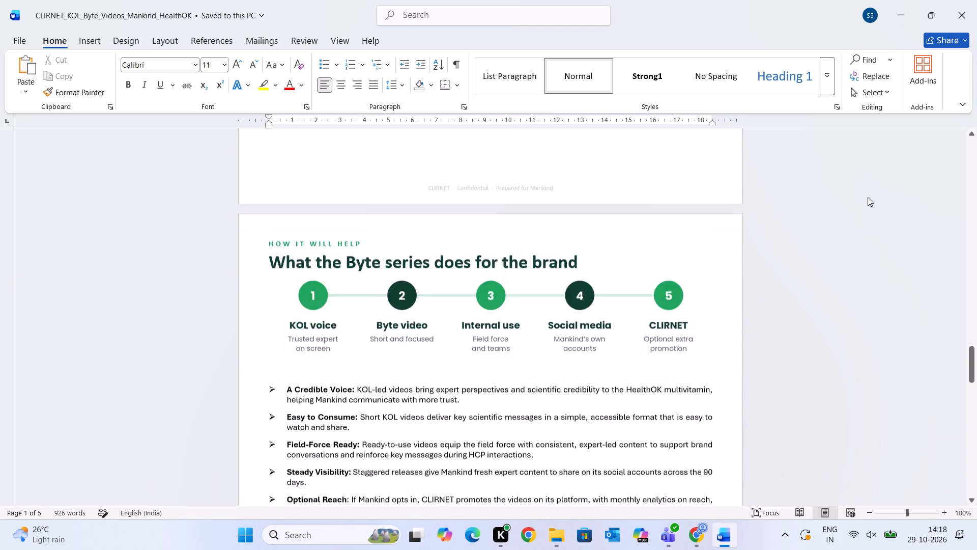
{"action": "scroll", "coordinate": [868, 197], "scroll_direction": "down", "scroll_amount": 8}
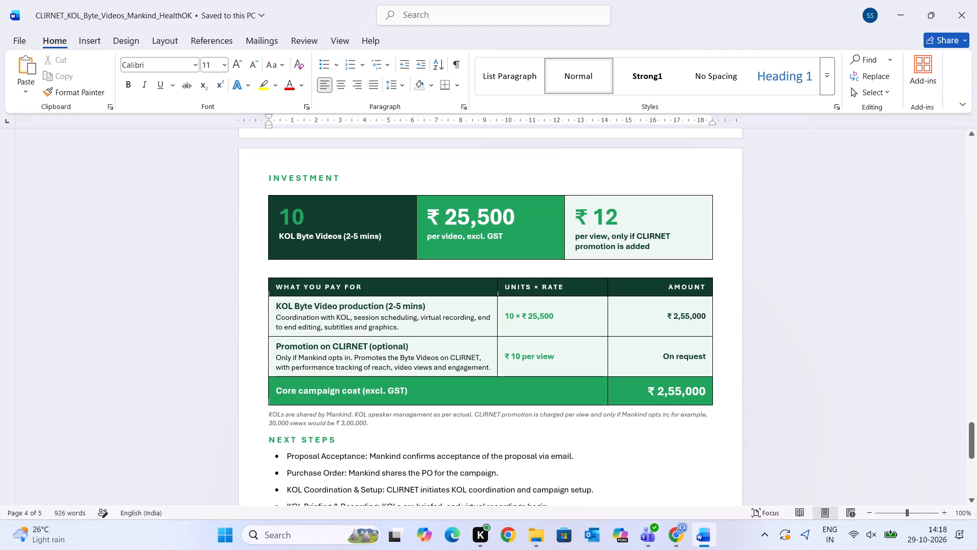
{"action": "scroll", "coordinate": [868, 197], "scroll_direction": "down", "scroll_amount": 2}
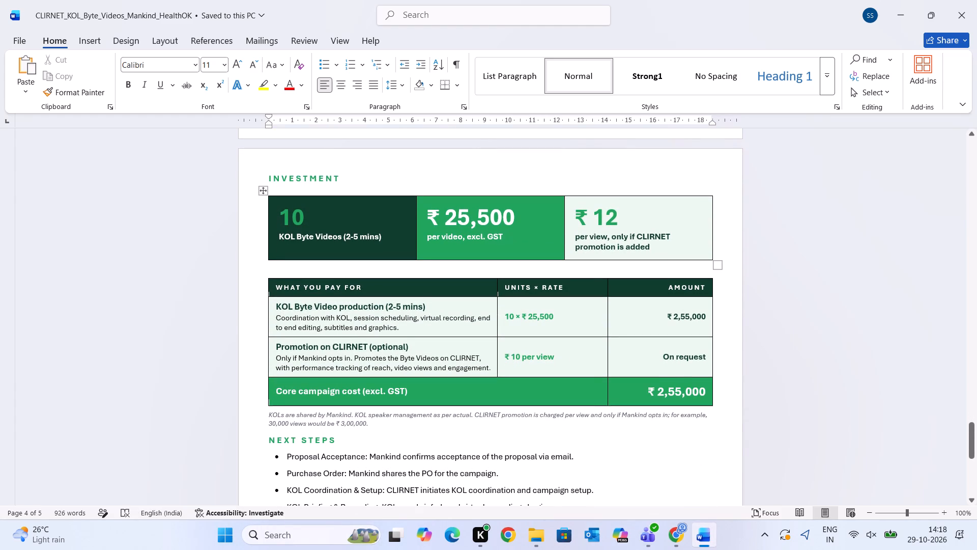
Set the per-view CLIRNET promotion rate in the Investment summary box to ₹ 10 and save the document.
{"action": "left_click", "coordinate": [625, 216]}
{"action": "key", "text": "BackSpace"}
{"action": "key", "text": "BackSpace"}
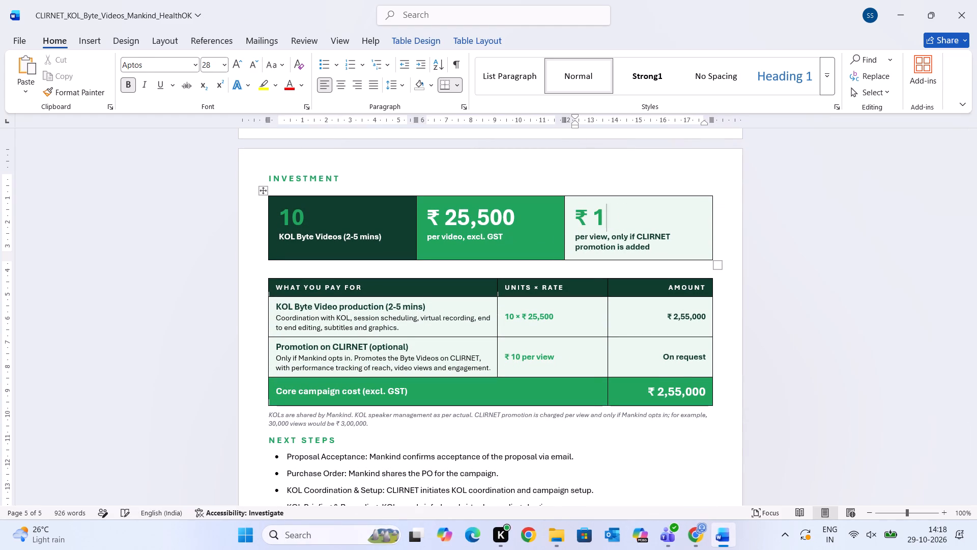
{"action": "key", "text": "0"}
{"action": "left_click", "coordinate": [837, 307]}
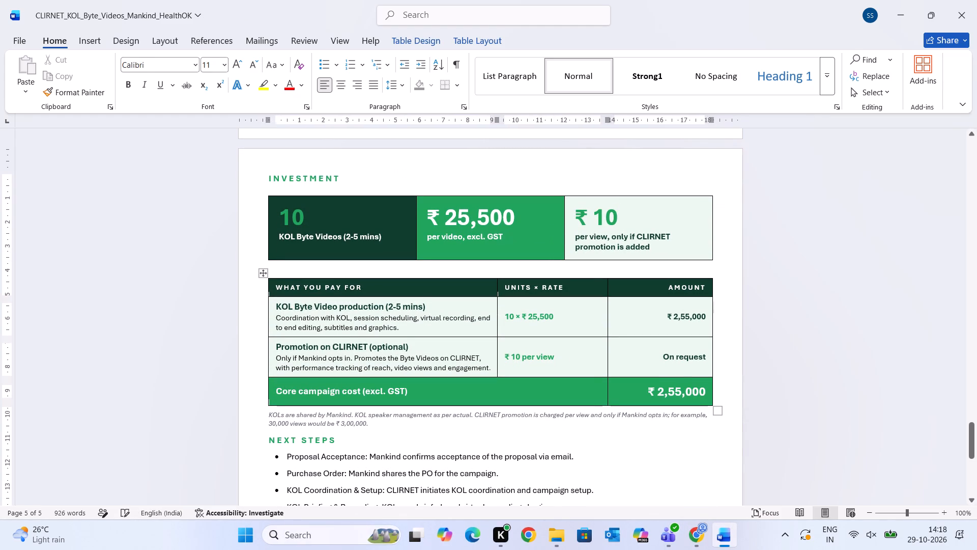
{"action": "key", "text": "ctrl+s"}
Examine the rest of the last page, covering the cost table, Next Steps, Terms and the Prepared By line.
{"action": "scroll", "coordinate": [837, 307], "scroll_direction": "down", "scroll_amount": 1}
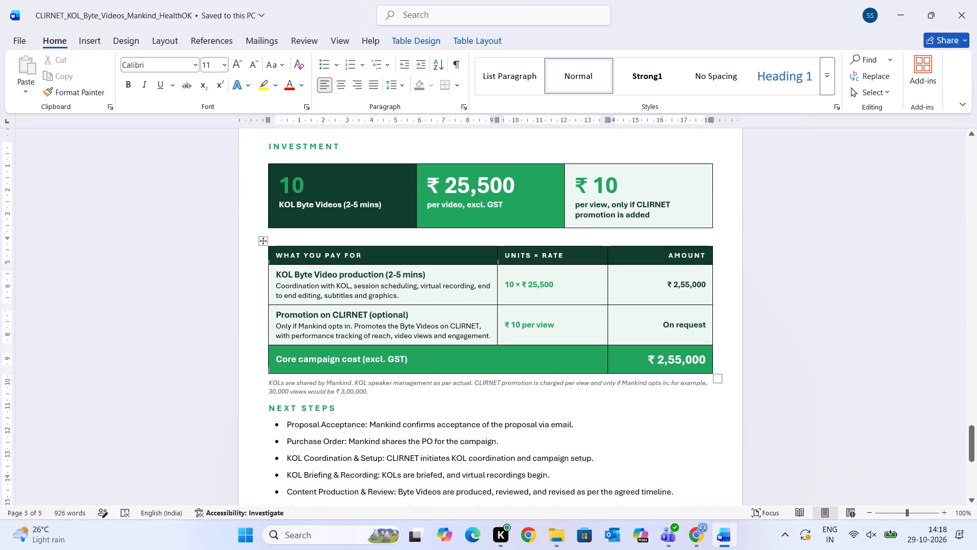
{"action": "scroll", "coordinate": [837, 307], "scroll_direction": "down", "scroll_amount": 8}
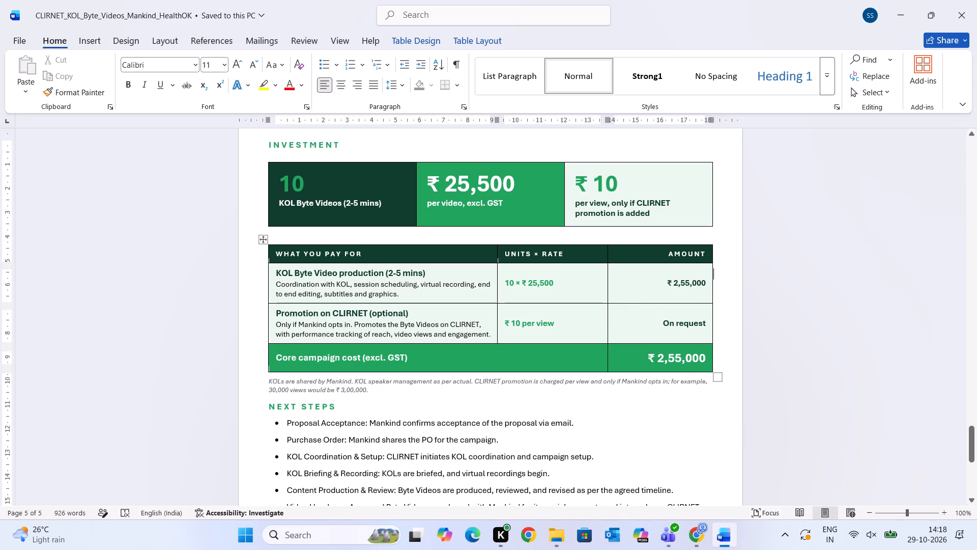
{"action": "scroll", "coordinate": [837, 307], "scroll_direction": "down", "scroll_amount": 1}
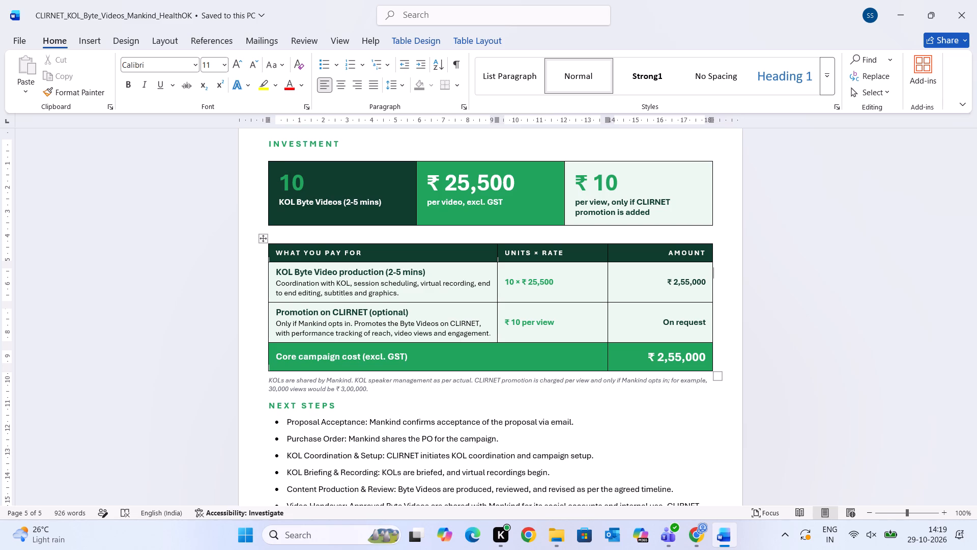
{"action": "scroll", "coordinate": [837, 307], "scroll_direction": "down", "scroll_amount": 1}
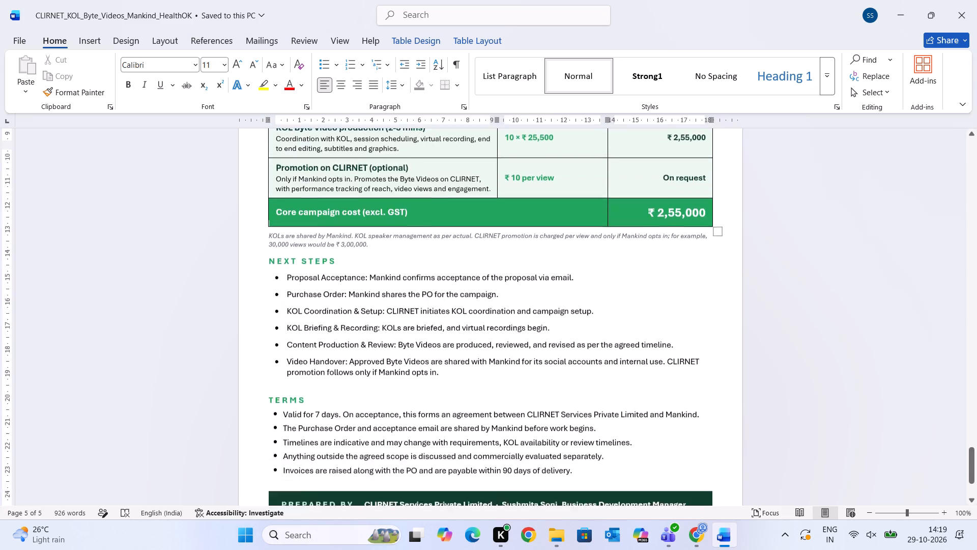
{"action": "scroll", "coordinate": [837, 307], "scroll_direction": "down", "scroll_amount": 3}
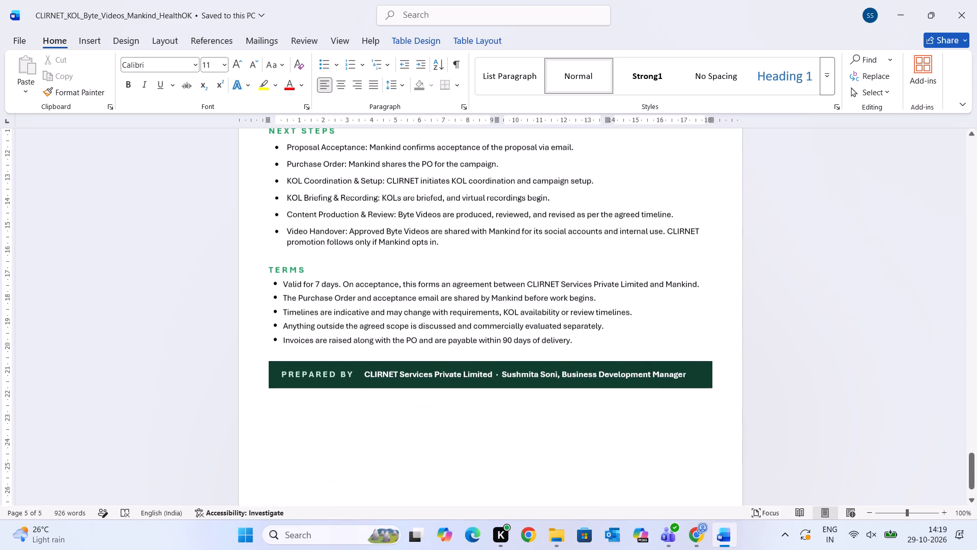
{"action": "scroll", "coordinate": [837, 307], "scroll_direction": "down", "scroll_amount": 1}
Review the Mankind HealthOK proposal backwards from the Terms section to the cover page.
{"action": "scroll", "coordinate": [837, 307], "scroll_direction": "up", "scroll_amount": 2}
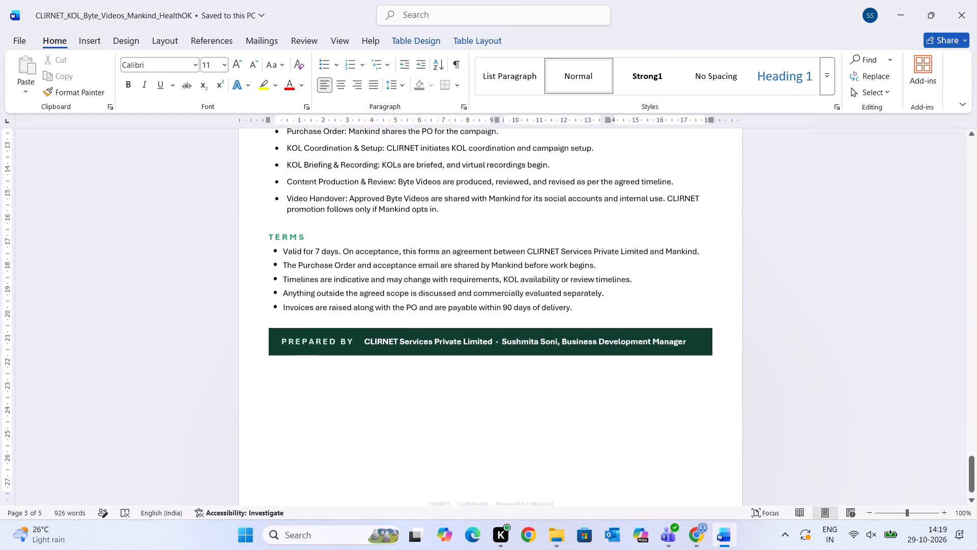
{"action": "scroll", "coordinate": [837, 307], "scroll_direction": "up", "scroll_amount": 6}
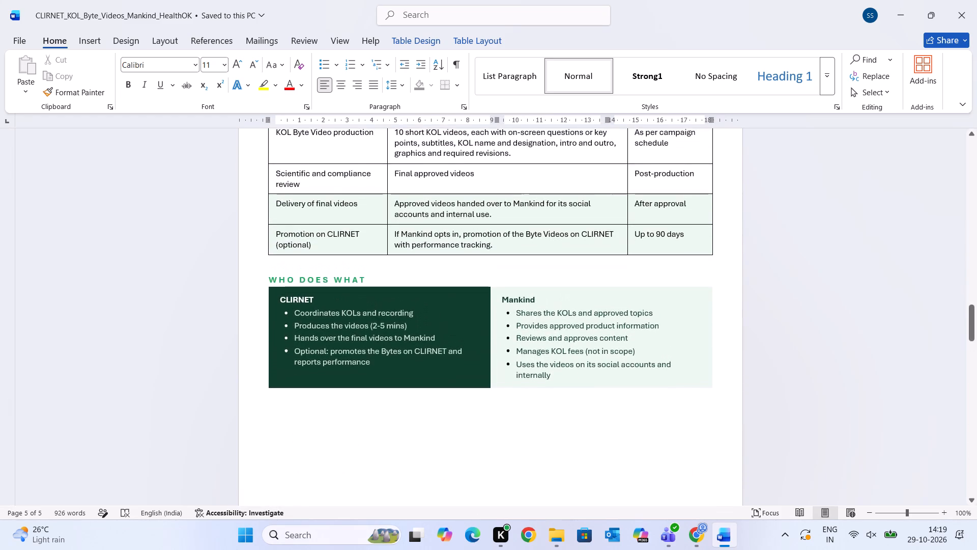
{"action": "scroll", "coordinate": [837, 307], "scroll_direction": "up", "scroll_amount": 5}
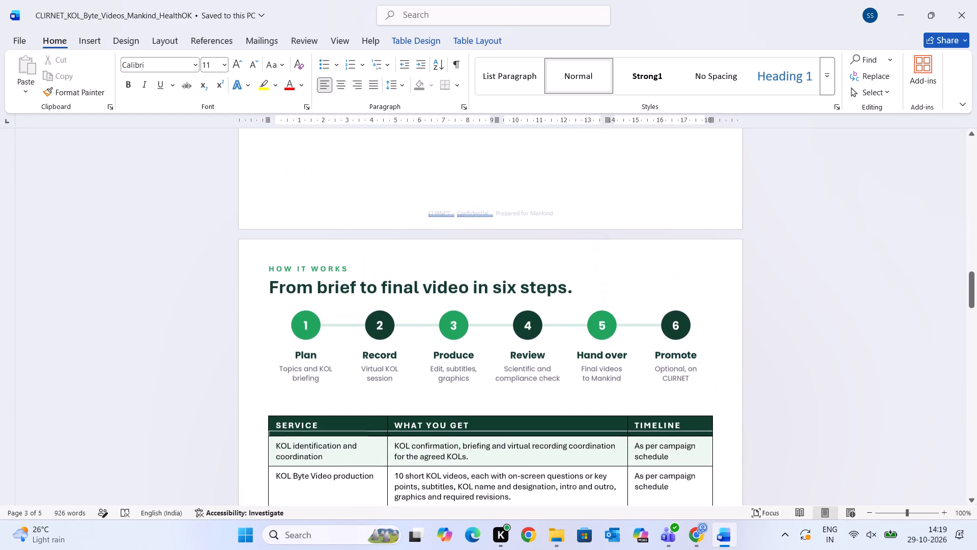
{"action": "scroll", "coordinate": [837, 307], "scroll_direction": "up", "scroll_amount": 2}
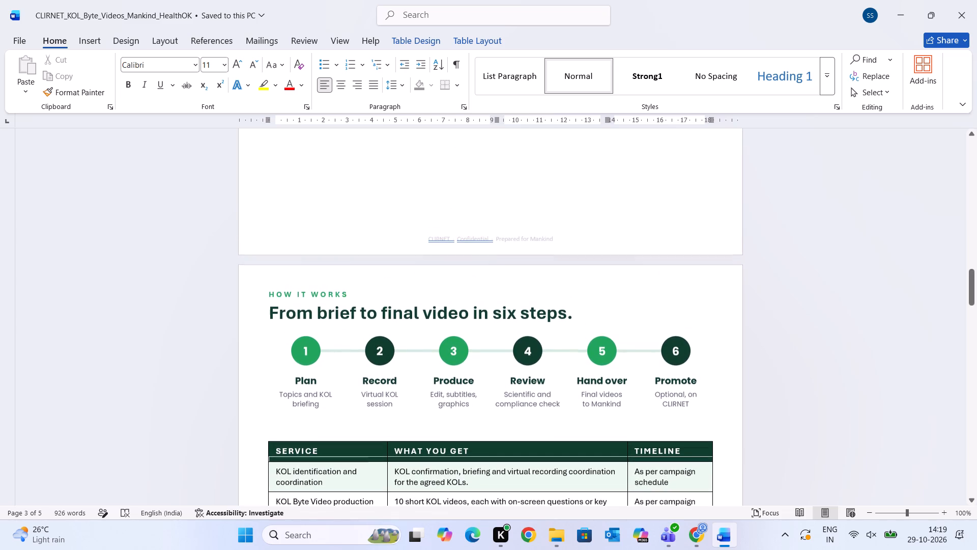
{"action": "scroll", "coordinate": [837, 307], "scroll_direction": "up", "scroll_amount": 2}
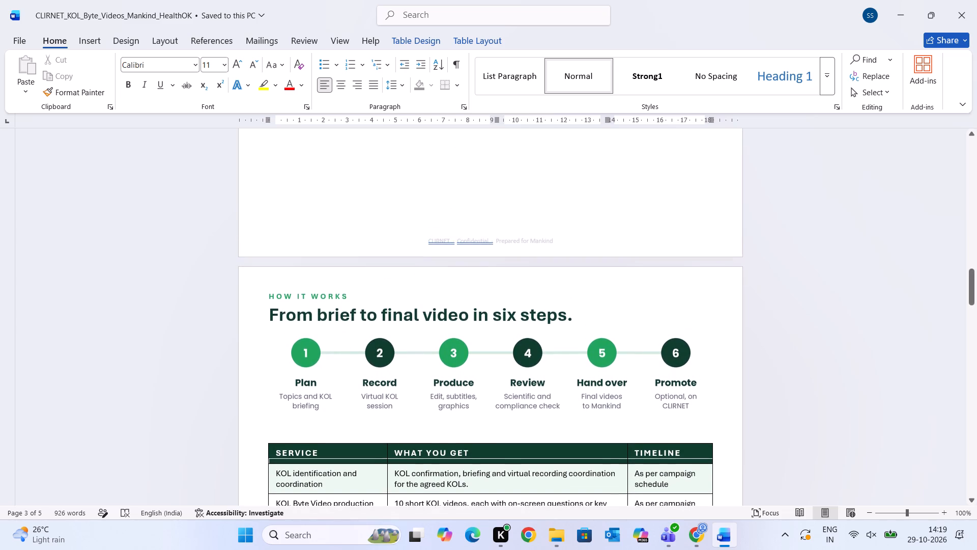
{"action": "scroll", "coordinate": [837, 307], "scroll_direction": "up", "scroll_amount": 3}
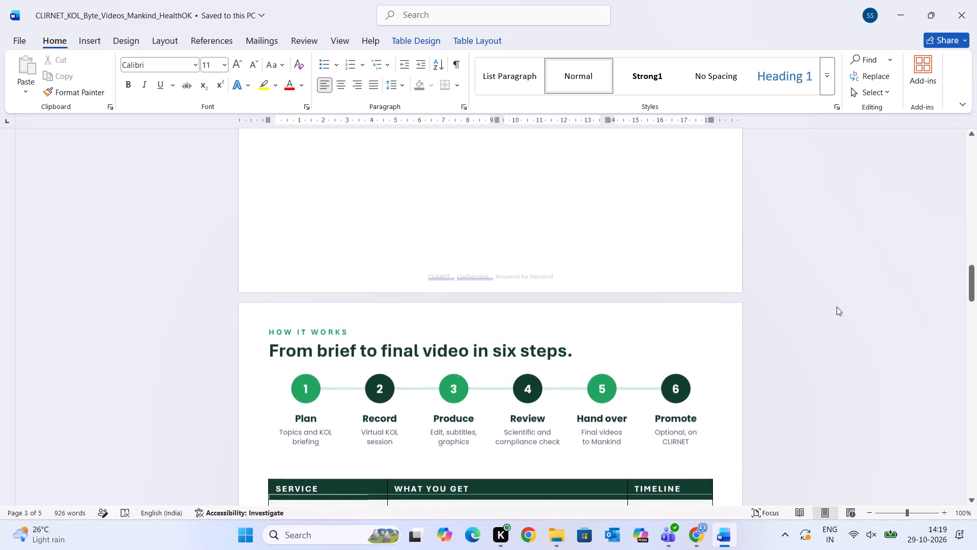
{"action": "scroll", "coordinate": [837, 307], "scroll_direction": "up", "scroll_amount": 3}
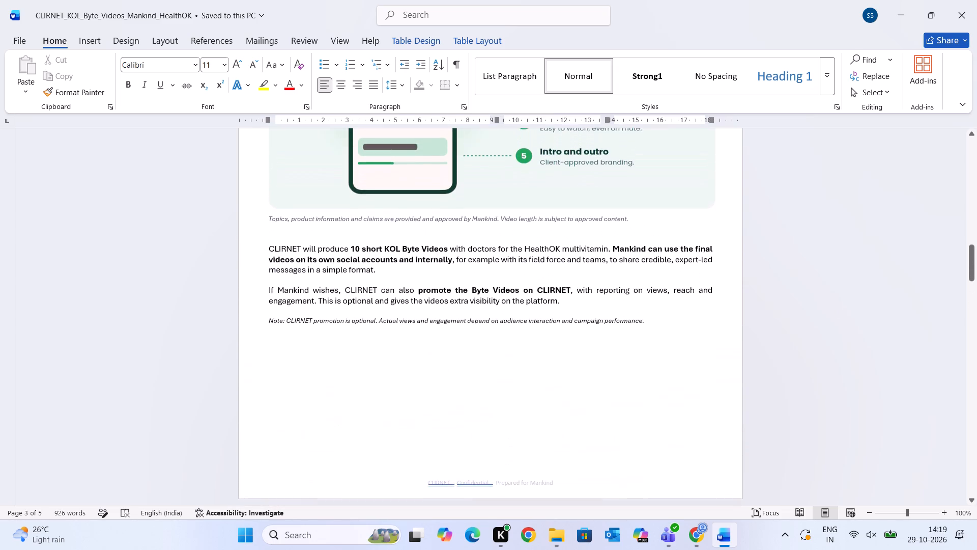
{"action": "scroll", "coordinate": [837, 307], "scroll_direction": "up", "scroll_amount": 3}
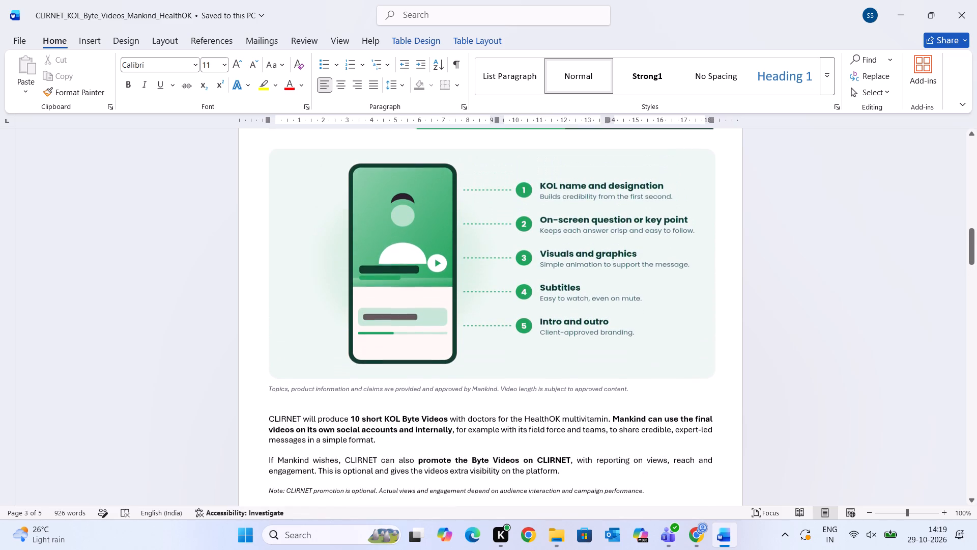
{"action": "scroll", "coordinate": [837, 307], "scroll_direction": "up", "scroll_amount": 5}
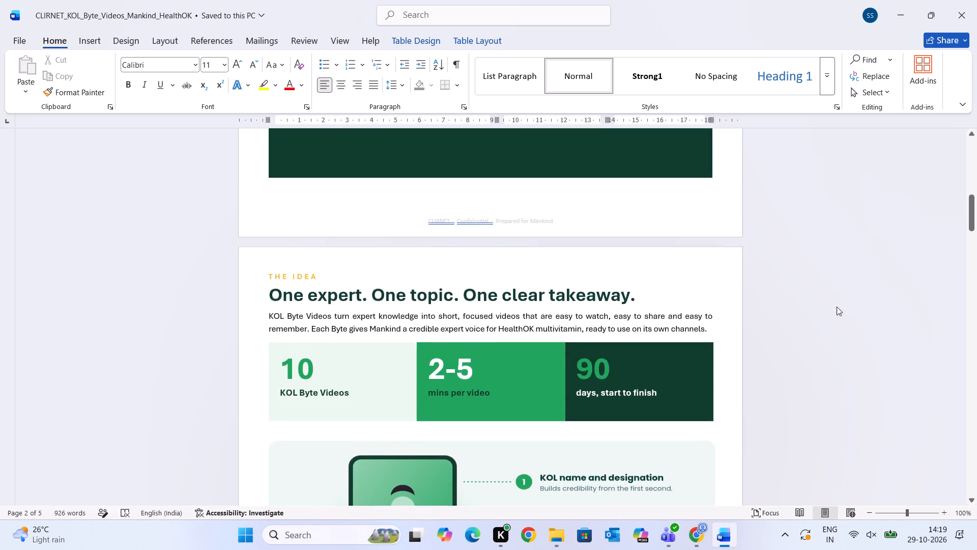
{"action": "scroll", "coordinate": [837, 307], "scroll_direction": "up", "scroll_amount": 7}
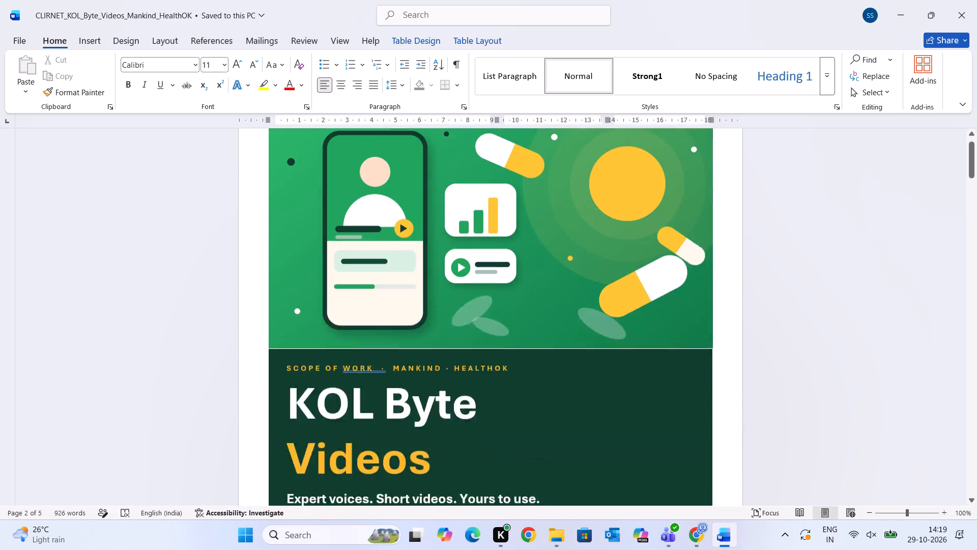
{"action": "scroll", "coordinate": [837, 307], "scroll_direction": "up", "scroll_amount": 3}
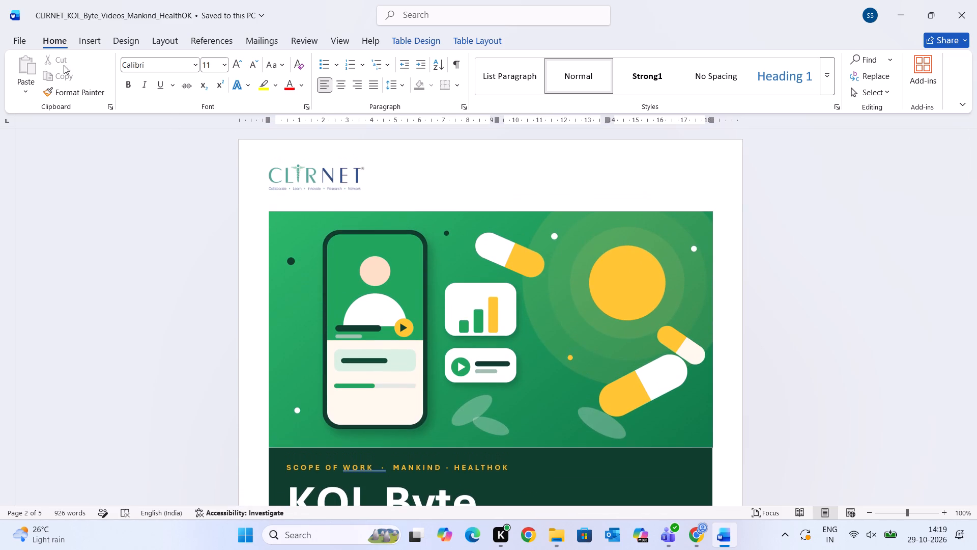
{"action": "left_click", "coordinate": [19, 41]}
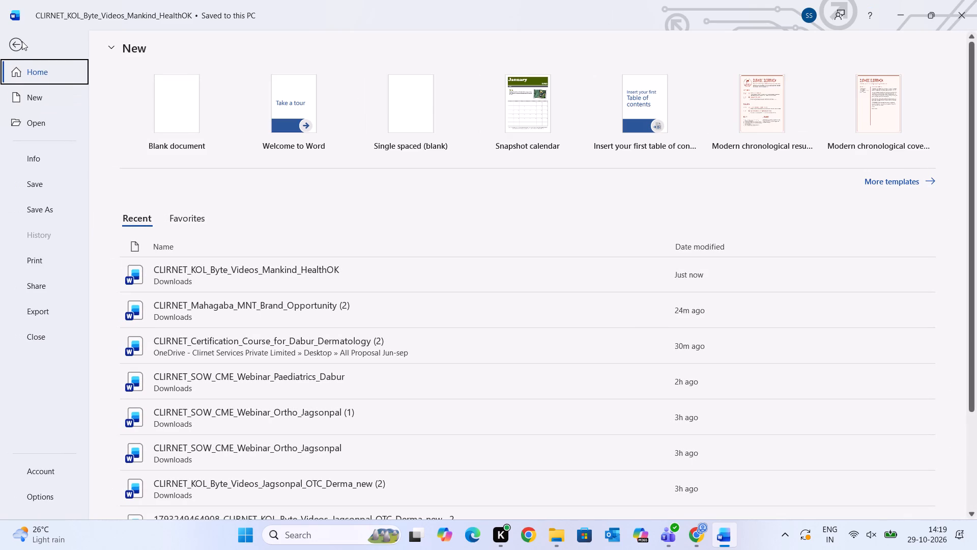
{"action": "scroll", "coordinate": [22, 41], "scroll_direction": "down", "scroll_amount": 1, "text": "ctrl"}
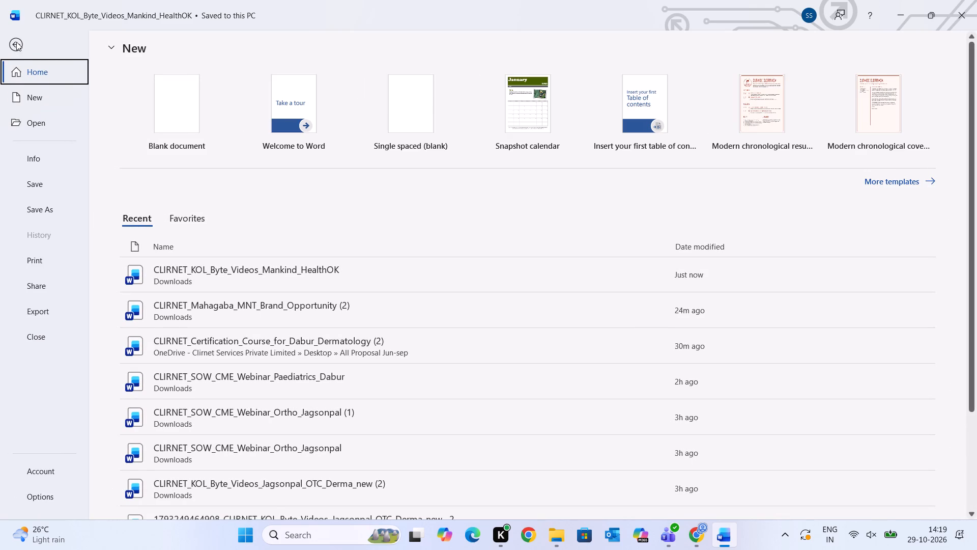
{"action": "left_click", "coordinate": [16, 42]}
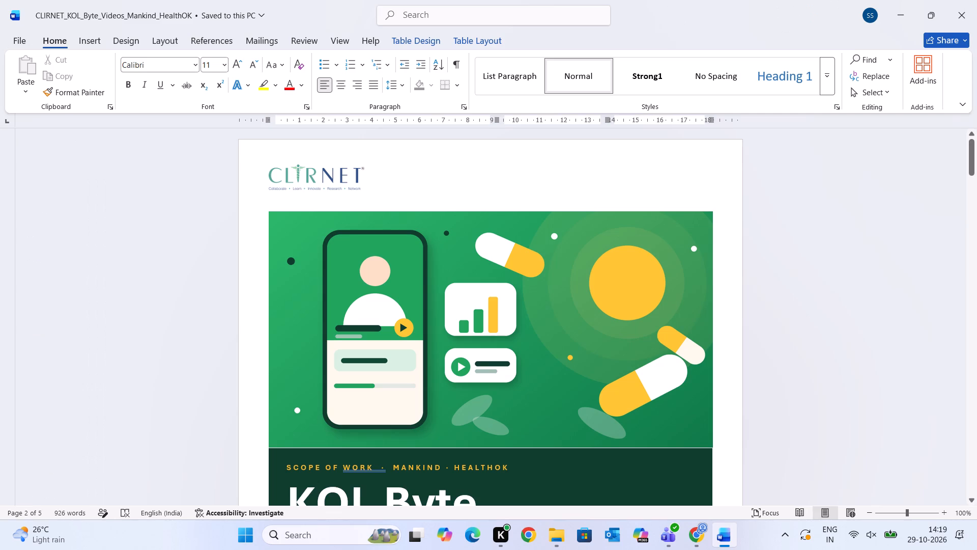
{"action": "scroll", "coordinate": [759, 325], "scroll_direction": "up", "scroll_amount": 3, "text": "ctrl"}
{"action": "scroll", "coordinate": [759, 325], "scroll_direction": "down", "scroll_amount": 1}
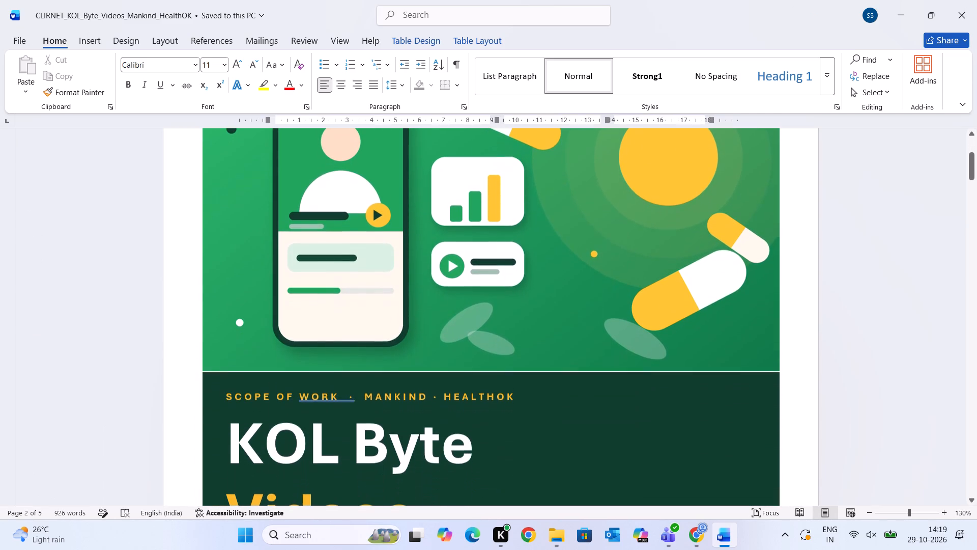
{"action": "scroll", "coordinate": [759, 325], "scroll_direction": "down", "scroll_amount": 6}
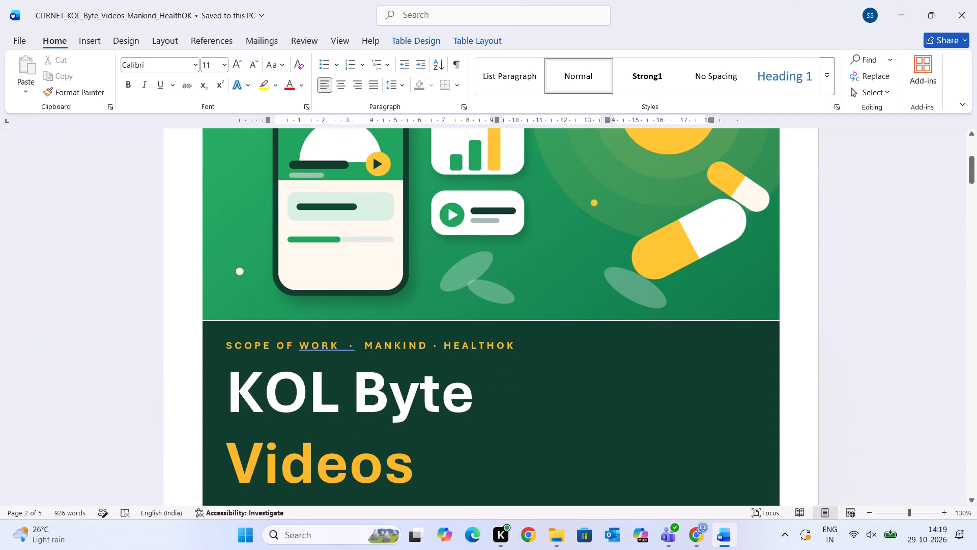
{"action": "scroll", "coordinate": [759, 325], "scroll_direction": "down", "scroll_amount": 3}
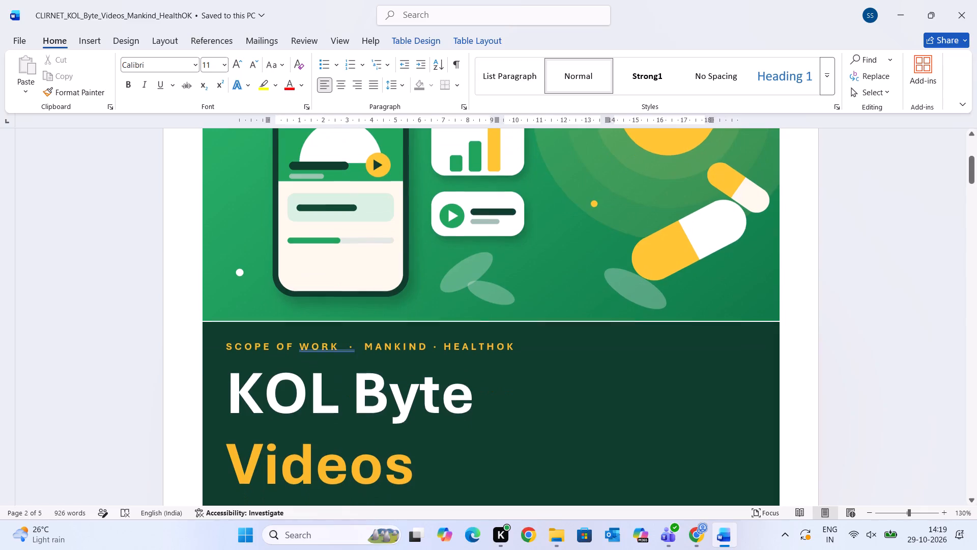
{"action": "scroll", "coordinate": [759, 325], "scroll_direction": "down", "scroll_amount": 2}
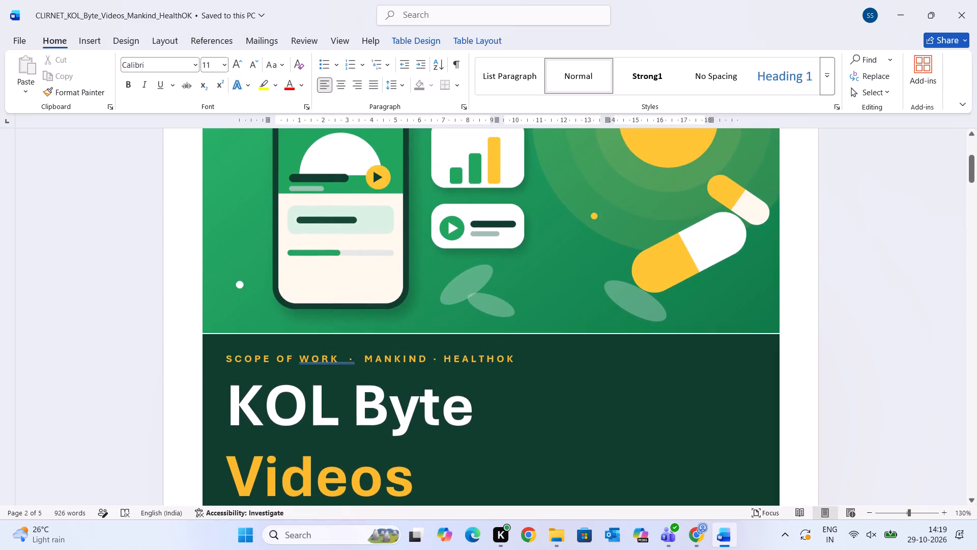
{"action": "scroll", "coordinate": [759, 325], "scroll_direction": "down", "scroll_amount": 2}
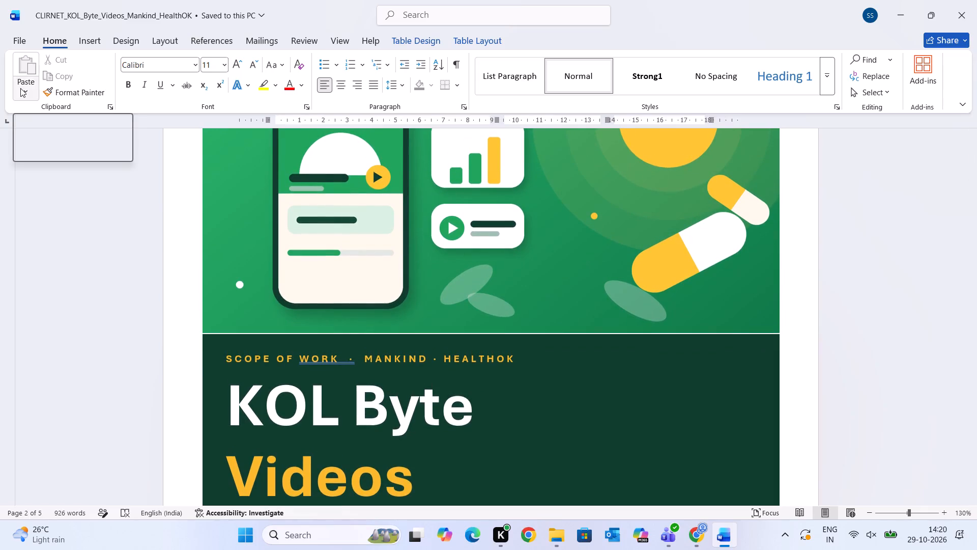
Save the proposal as a PDF copy in the OneDrive Desktop folder, named CLIRNET_SOW_KOL_Byte_Videos_Mankind_HealthOK.
{"action": "left_click", "coordinate": [24, 36]}
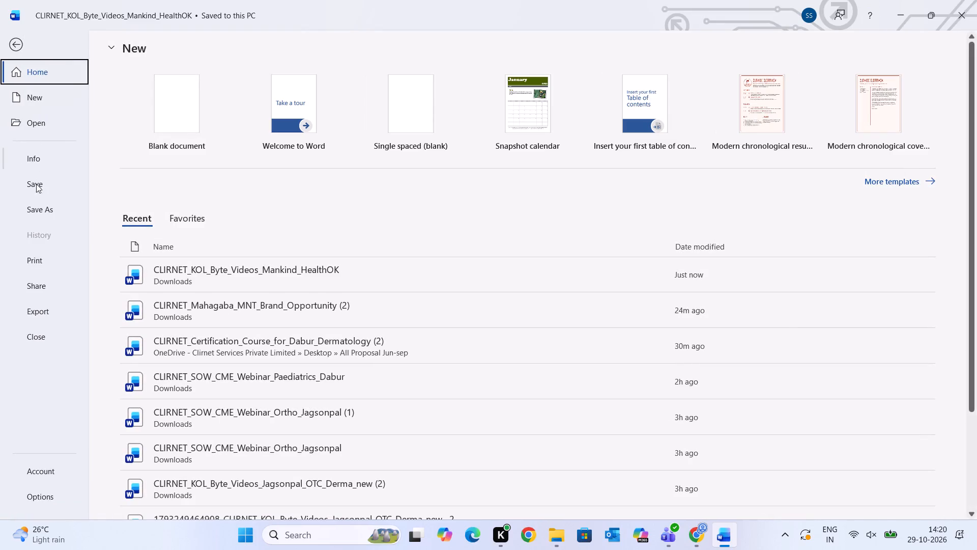
{"action": "left_click", "coordinate": [36, 211]}
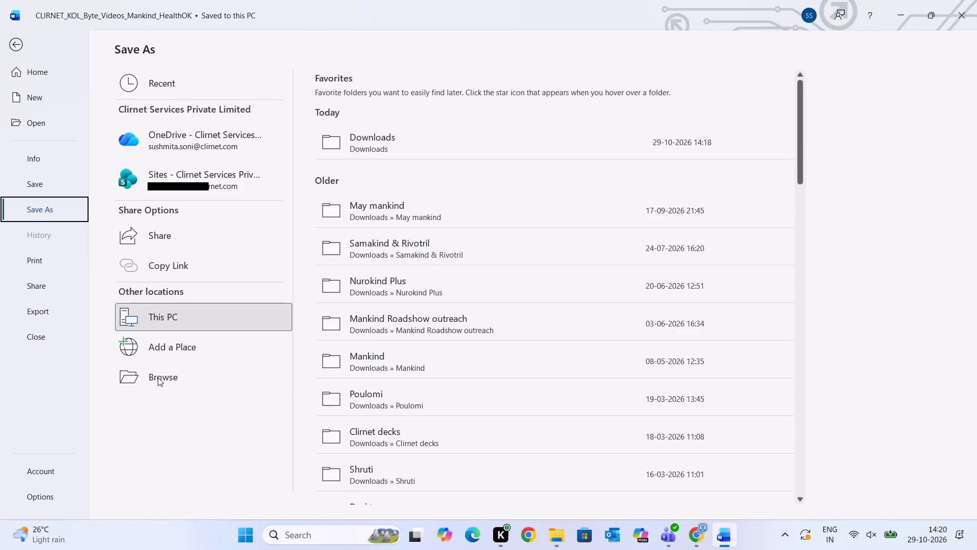
{"action": "double_click", "coordinate": [158, 377]}
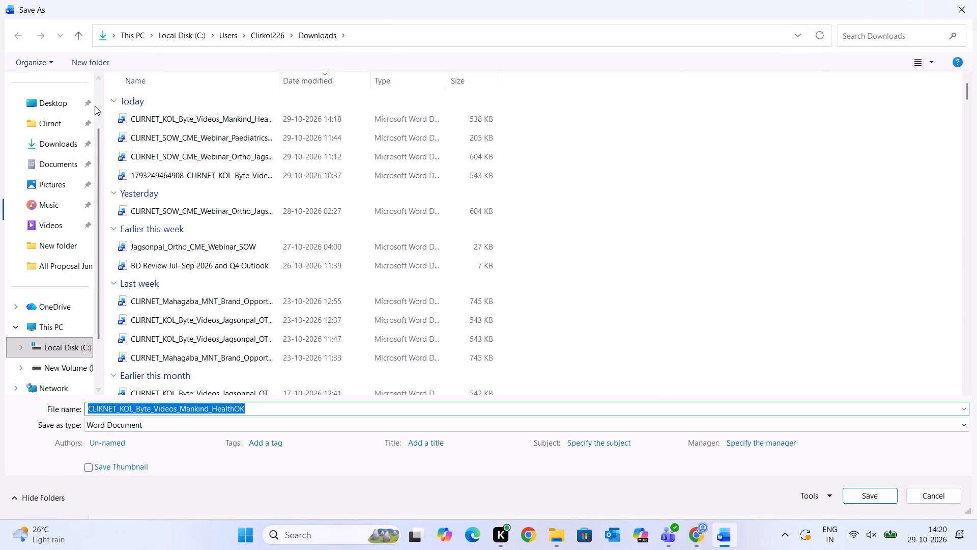
{"action": "triple_click", "coordinate": [97, 106]}
{"action": "left_click", "coordinate": [66, 169]}
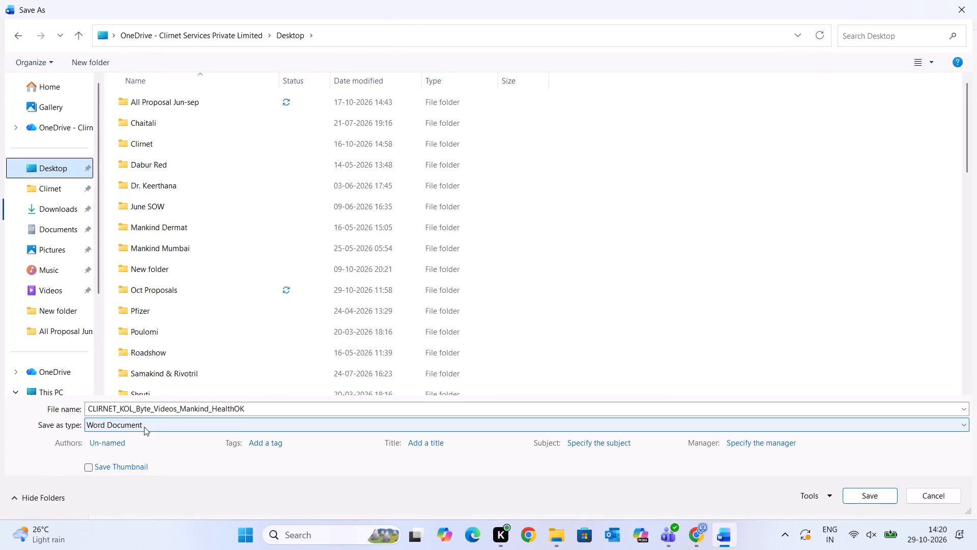
{"action": "left_click", "coordinate": [120, 406]}
{"action": "left_click", "coordinate": [120, 406]}
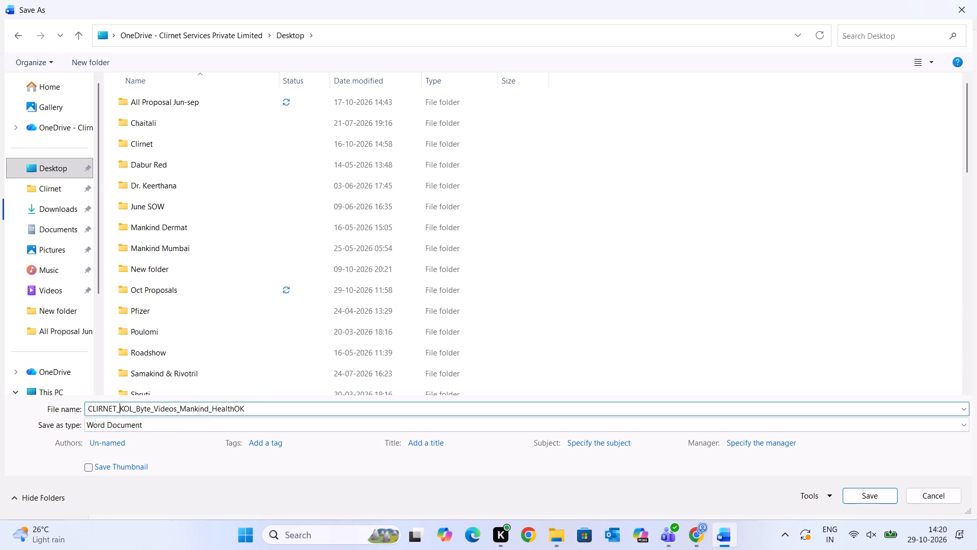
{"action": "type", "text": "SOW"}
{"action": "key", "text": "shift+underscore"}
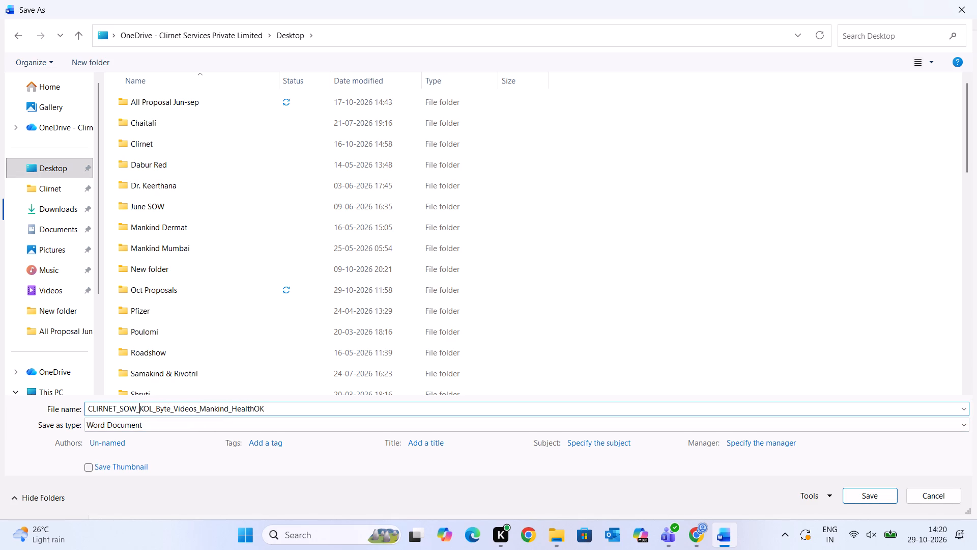
{"action": "left_click", "coordinate": [136, 427]}
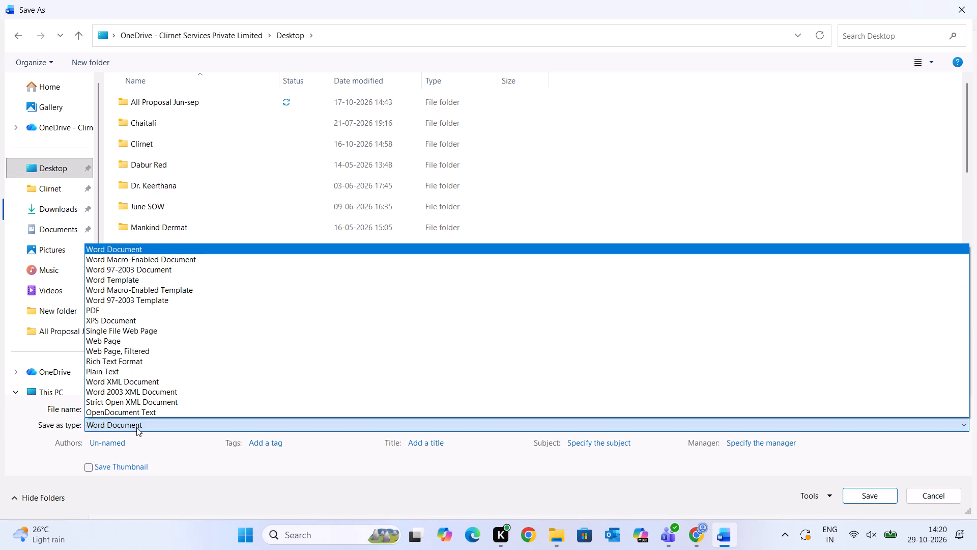
{"action": "left_click", "coordinate": [106, 313]}
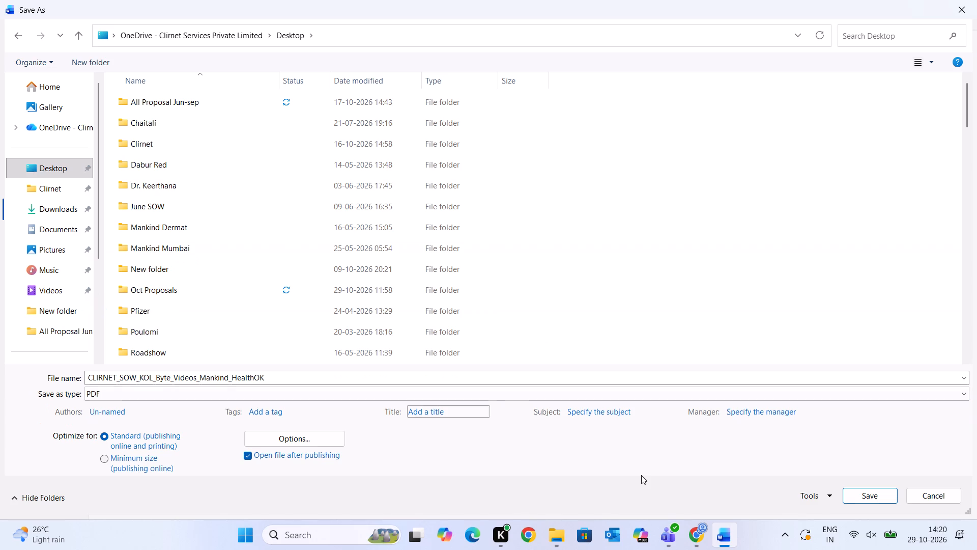
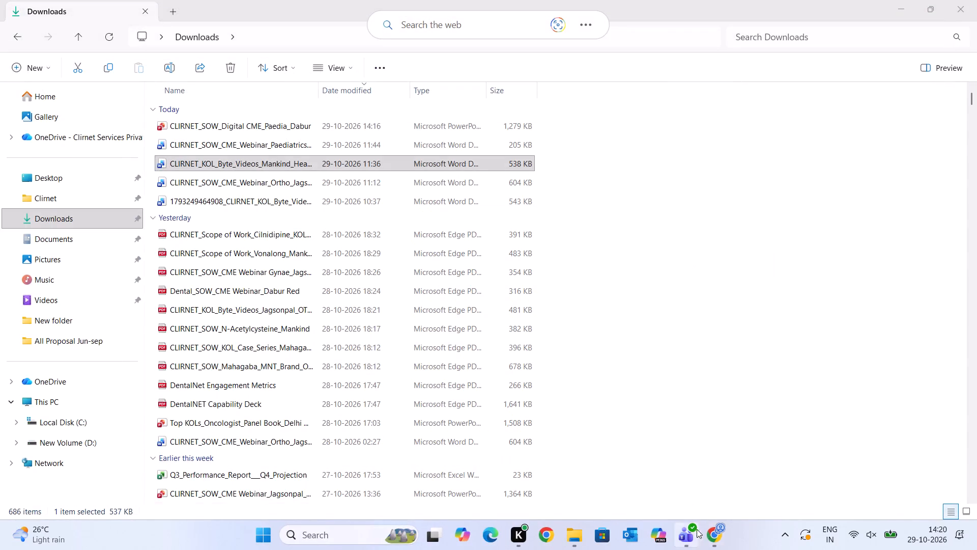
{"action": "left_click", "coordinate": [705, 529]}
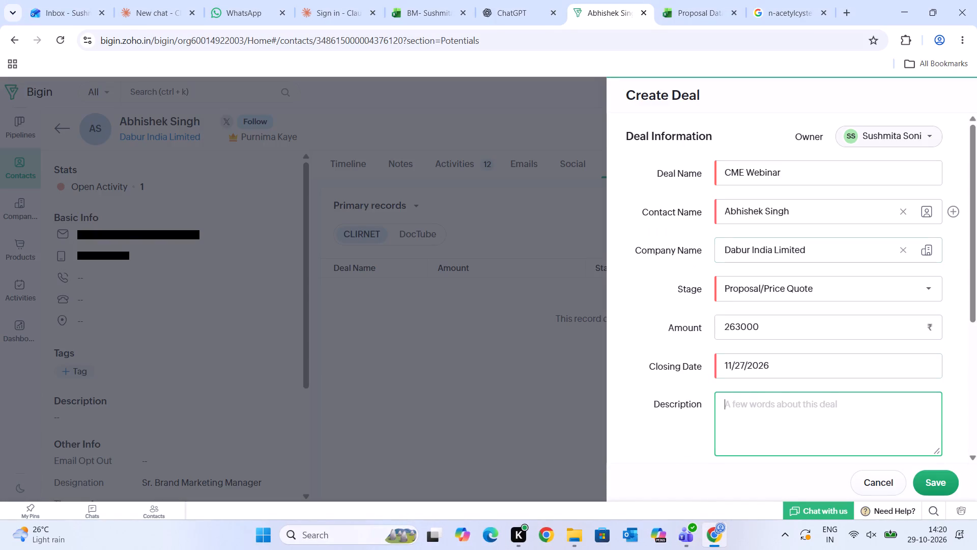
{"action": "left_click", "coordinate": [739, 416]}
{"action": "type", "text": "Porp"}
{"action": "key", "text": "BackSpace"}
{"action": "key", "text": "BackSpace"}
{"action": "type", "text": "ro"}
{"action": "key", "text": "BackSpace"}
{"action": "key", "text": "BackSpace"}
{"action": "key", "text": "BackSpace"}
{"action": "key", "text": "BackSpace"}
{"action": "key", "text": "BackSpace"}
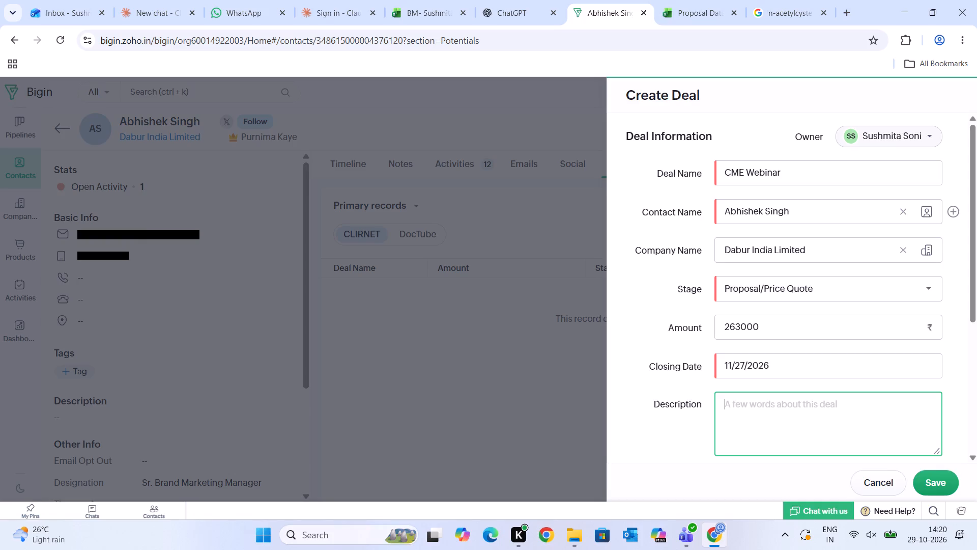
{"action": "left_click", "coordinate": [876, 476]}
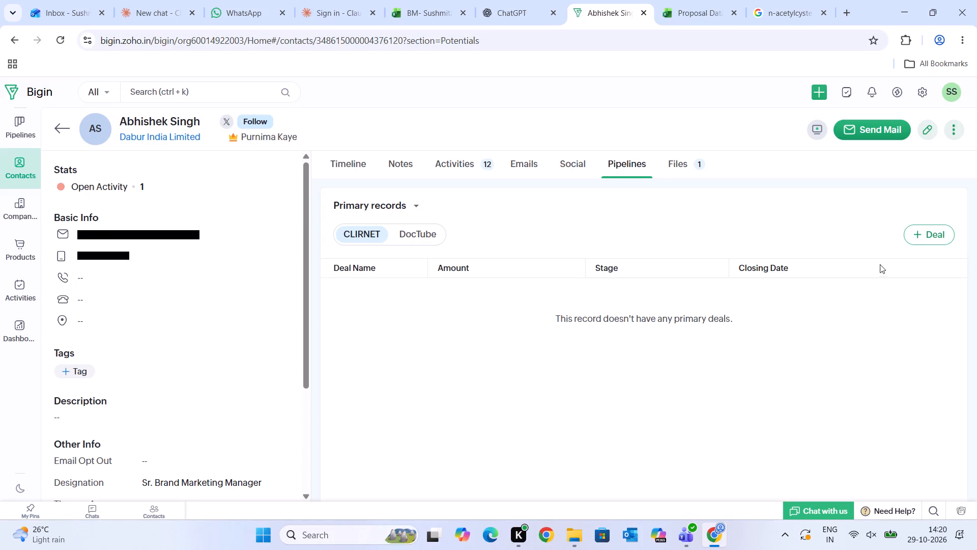
Start a new CLIRNET deal for the Dabur India Limited contact, named CME Webinar, with the stage Proposal/Price Quote.
{"action": "left_click", "coordinate": [918, 239]}
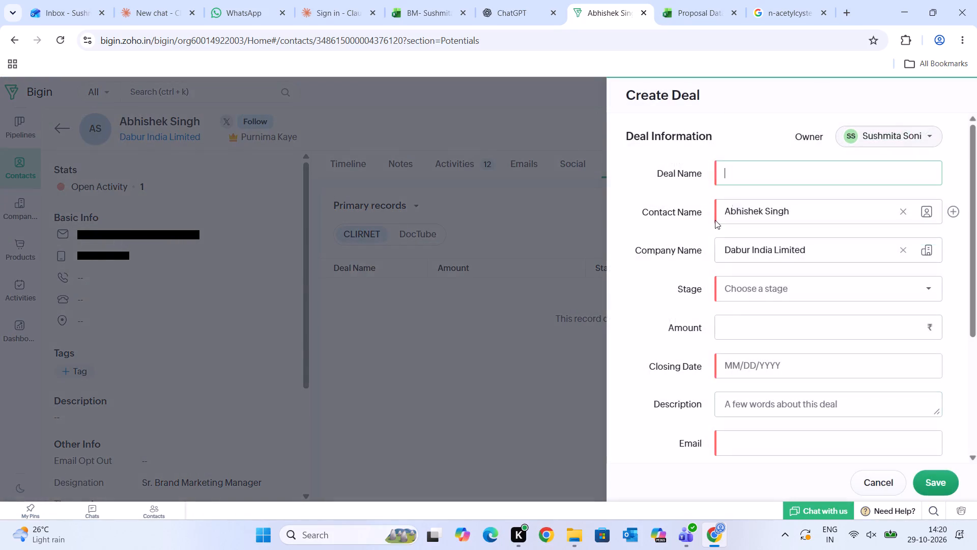
{"action": "left_click", "coordinate": [740, 166]}
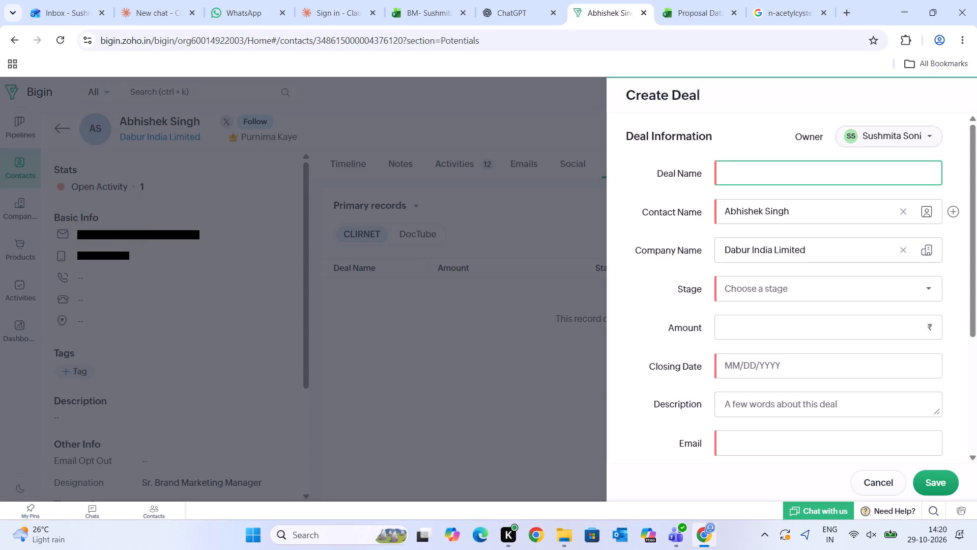
{"action": "type", "text": "CME WE"}
{"action": "key", "text": "BackSpace"}
{"action": "key", "text": "r"}
{"action": "key", "text": "BackSpace"}
{"action": "type", "text": "ebinar"}
{"action": "left_click", "coordinate": [740, 287]}
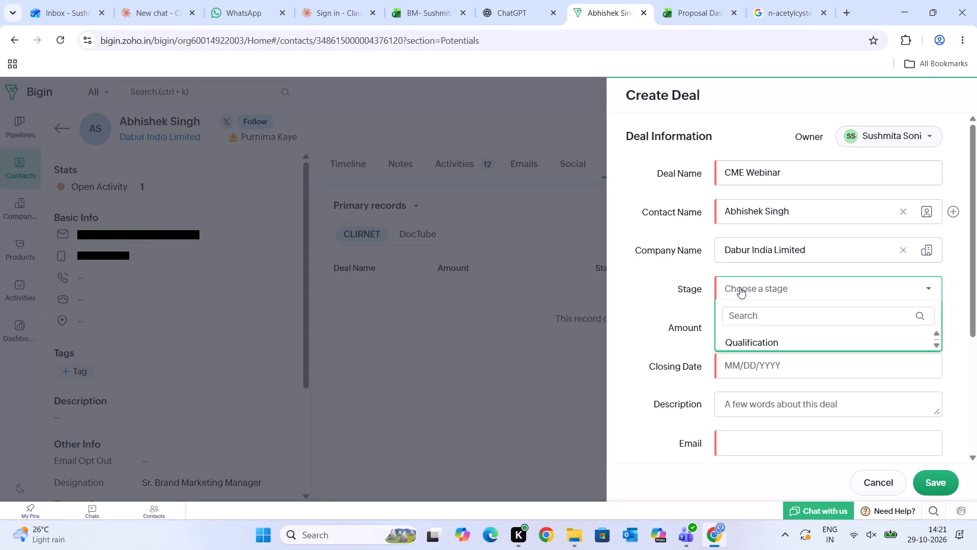
{"action": "left_click", "coordinate": [735, 405]}
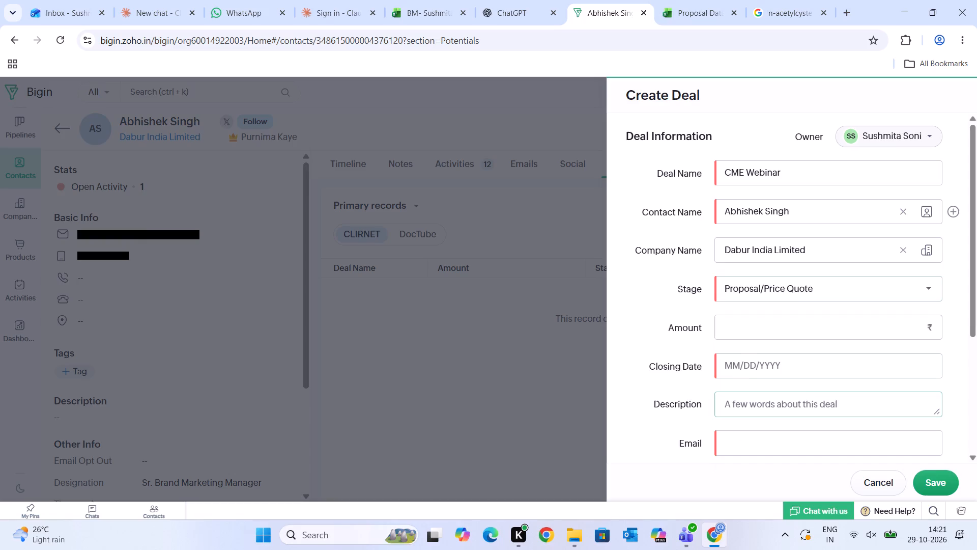
Copy the Dabur Red CME Webinar amount, 263000, from the Proposal Data sheet into the deal's Amount in Bigin.
{"action": "left_click", "coordinate": [748, 335]}
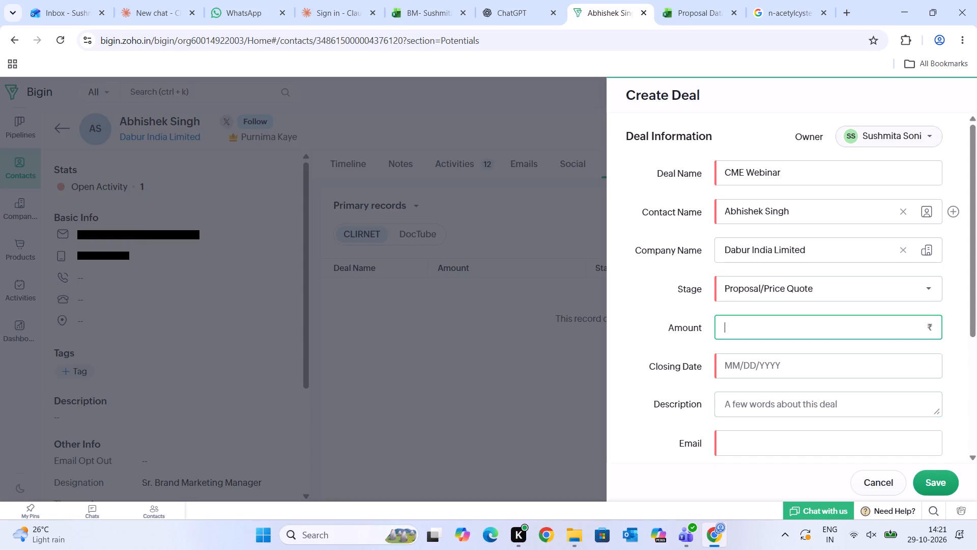
{"action": "left_click", "coordinate": [689, 6]}
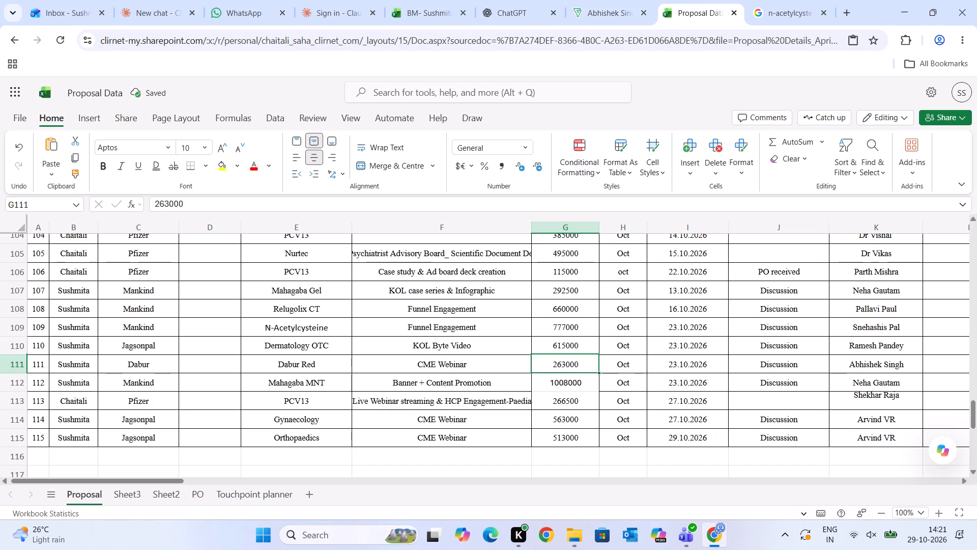
{"action": "left_click_drag", "start_coordinate": [198, 201], "coordinate": [92, 205]}
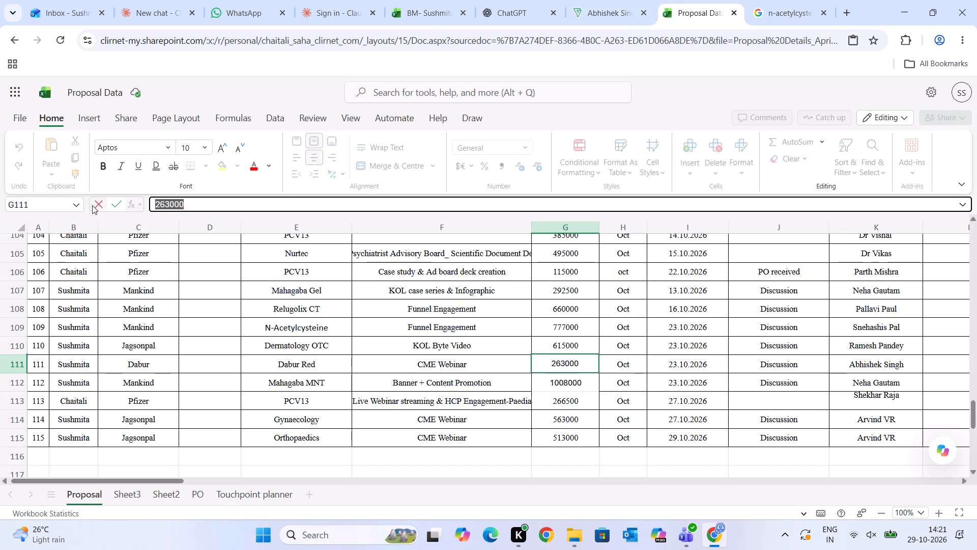
{"action": "left_click_drag", "start_coordinate": [92, 205], "coordinate": [90, 204]}
{"action": "key", "text": "ctrl+c"}
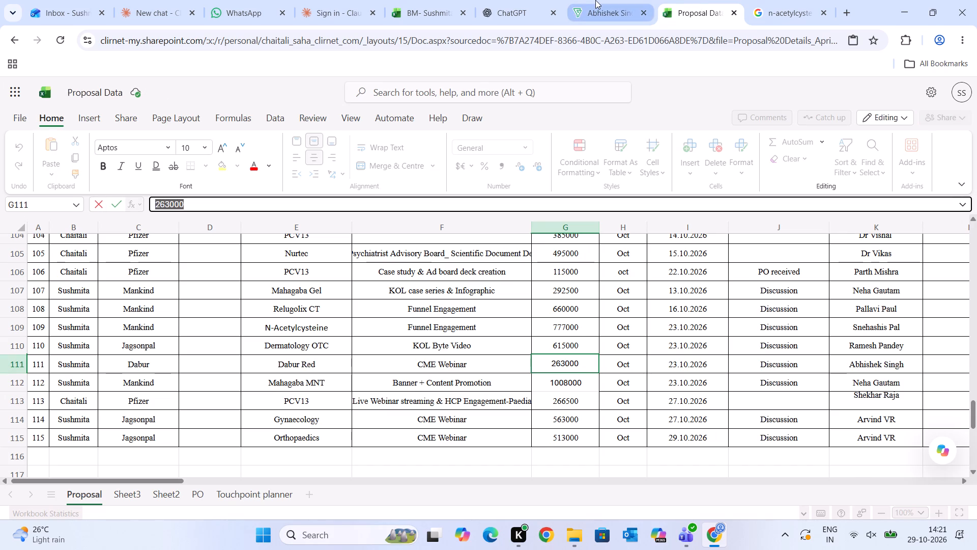
{"action": "left_click", "coordinate": [595, 0]}
{"action": "key", "text": "ctrl+v"}
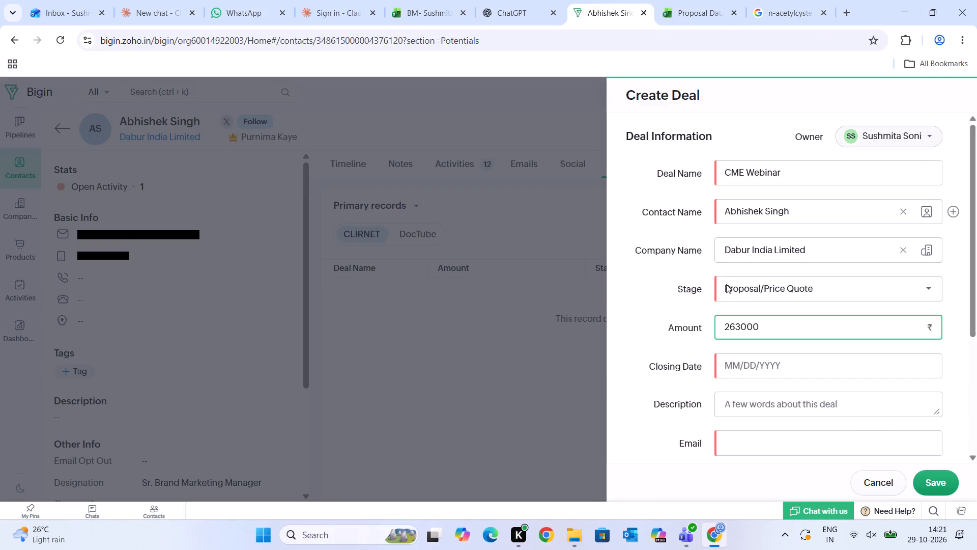
Set the deal's closing date to 12/15/2026.
{"action": "left_click", "coordinate": [741, 371]}
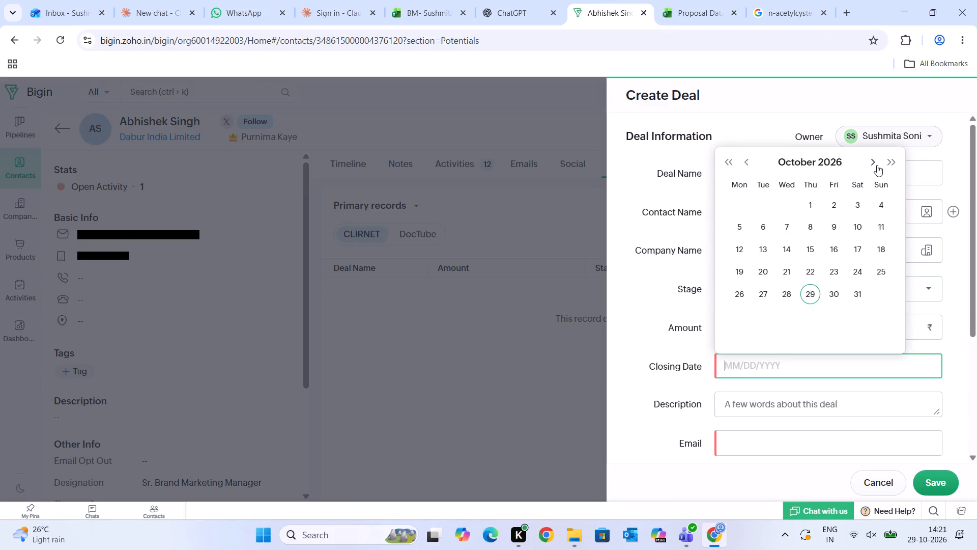
{"action": "left_click", "coordinate": [875, 164]}
{"action": "left_click", "coordinate": [875, 164]}
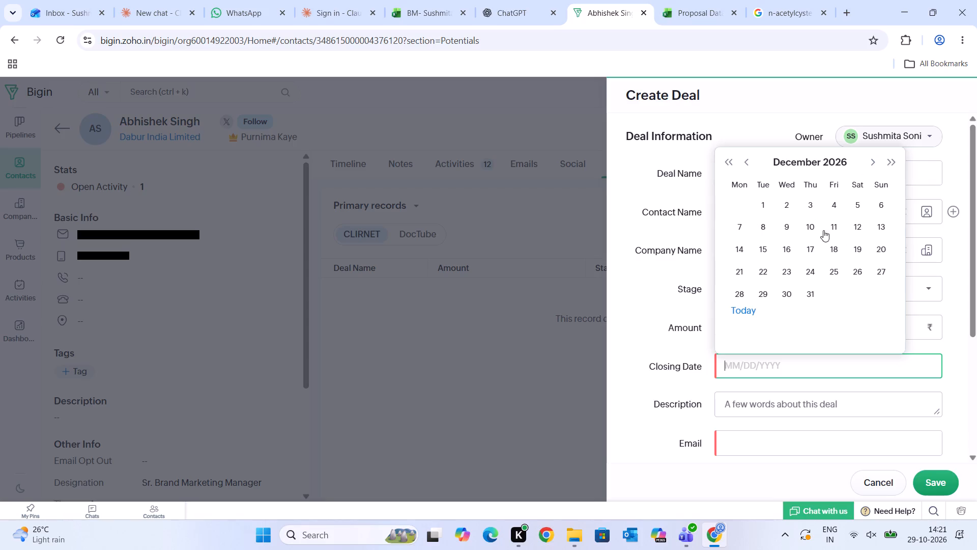
{"action": "left_click", "coordinate": [761, 251]}
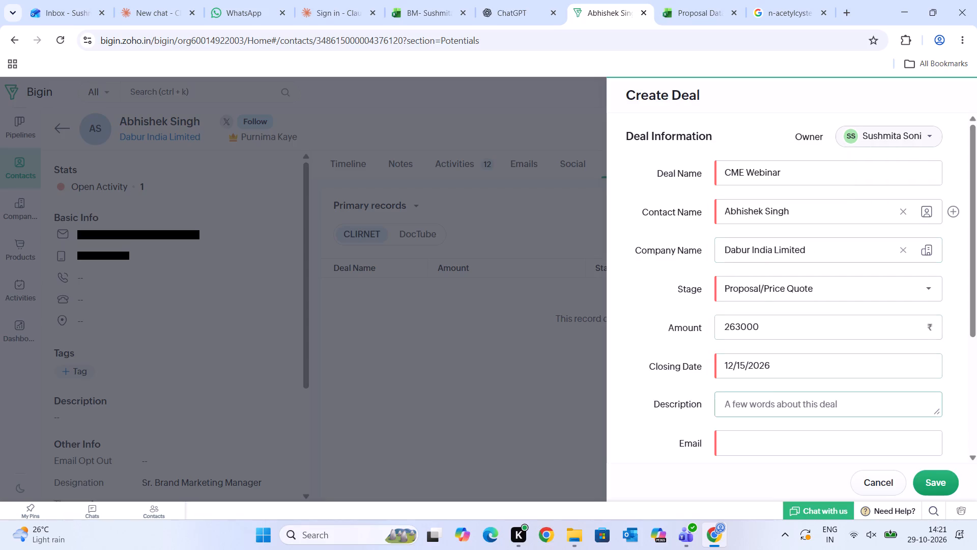
Enter the first-name part of the contact's email address in the deal's Email field.
{"action": "left_click", "coordinate": [755, 403]}
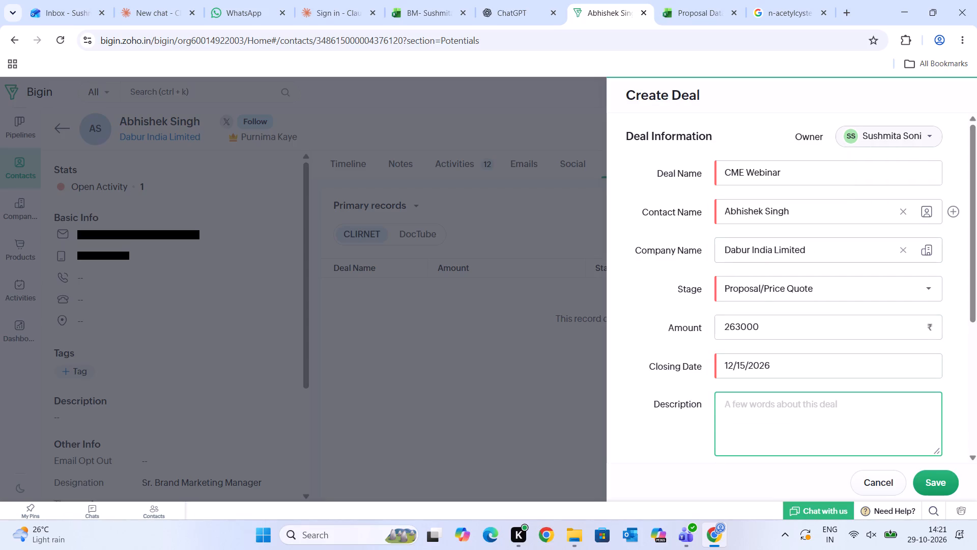
{"action": "scroll", "coordinate": [874, 400], "scroll_direction": "down", "scroll_amount": 2}
{"action": "left_click", "coordinate": [783, 316]}
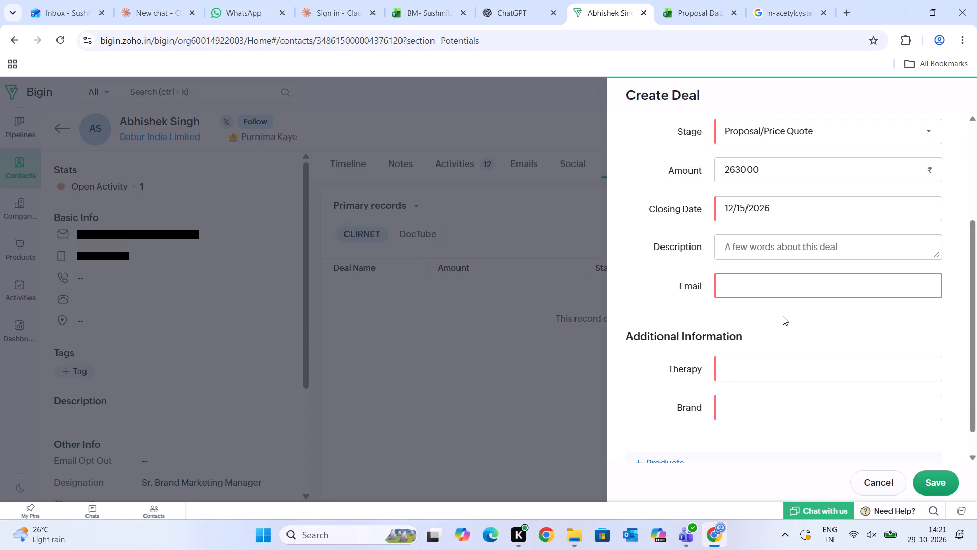
{"action": "type", "text": "abhis"}
{"action": "type", "text": "hr"}
{"action": "key", "text": "BackSpace"}
{"action": "key", "text": "BackSpace"}
{"action": "key", "text": "h"}
{"action": "type", "text": "ek"}
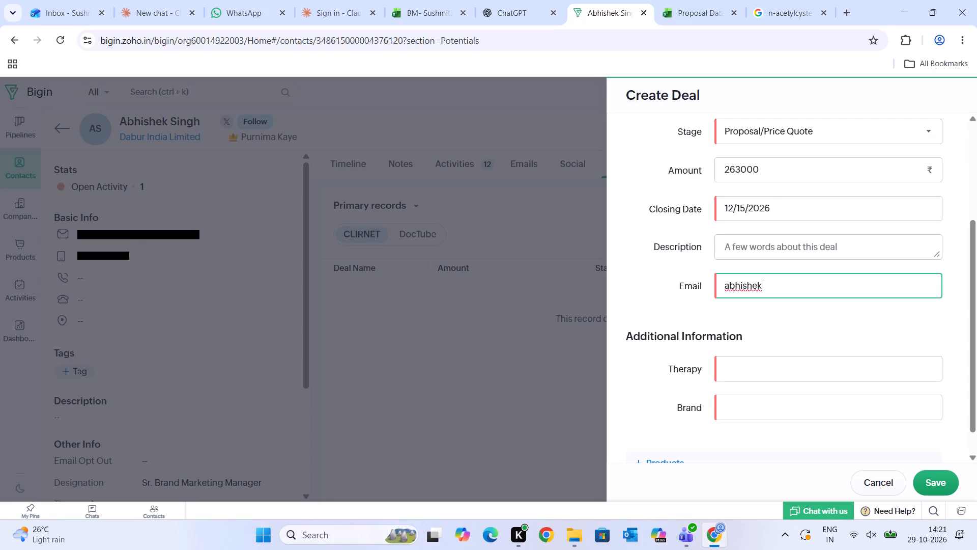
Reopen the deal's closing date for editing and go back to November 2026 in the calendar.
{"action": "left_click", "coordinate": [773, 208]}
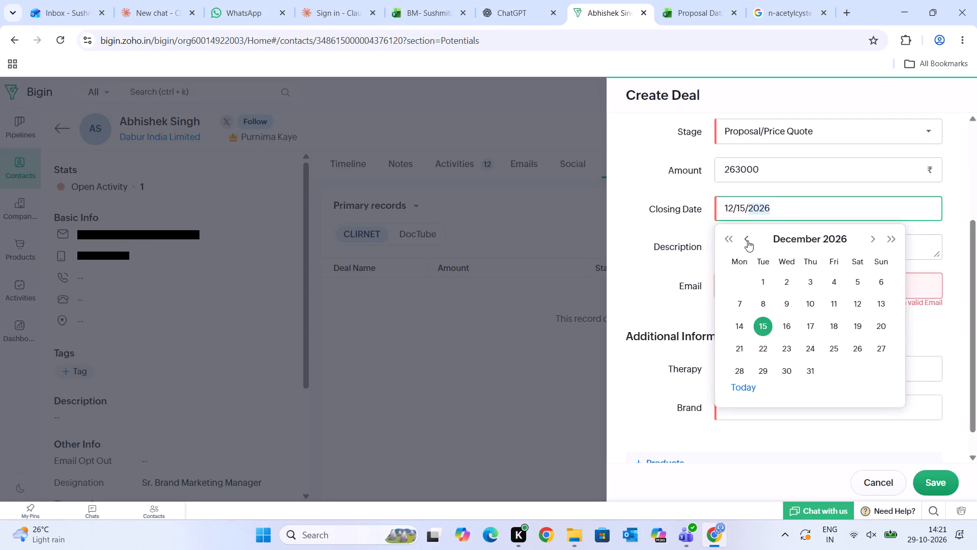
{"action": "left_click", "coordinate": [748, 240]}
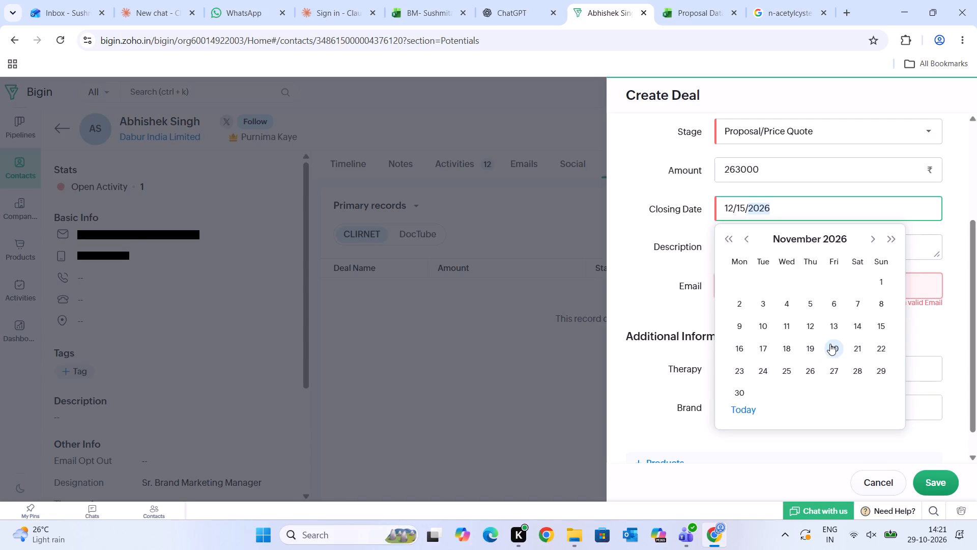
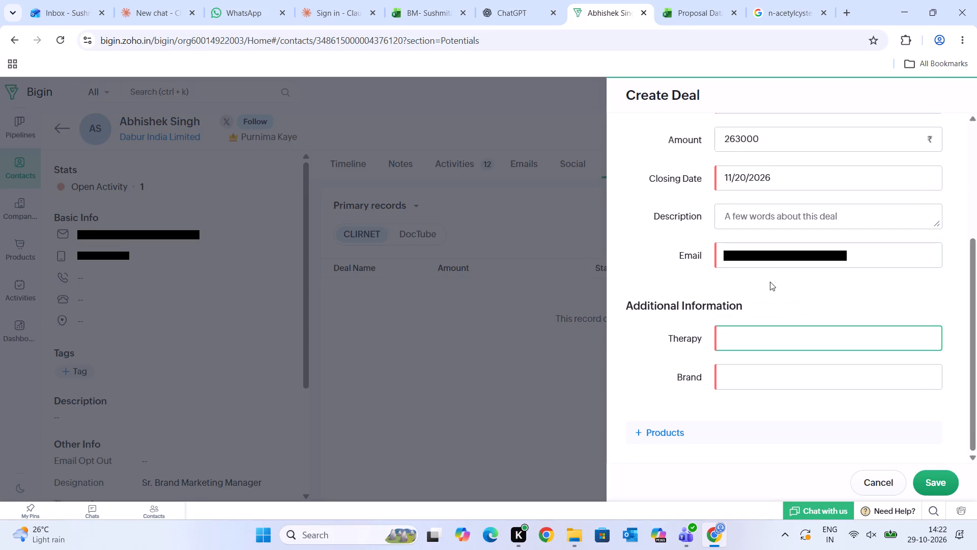
Enter Dental as the therapy of the Dabur deal.
{"action": "key", "text": "shift+d"}
{"action": "type", "text": "ental"}
{"action": "key", "text": "space"}
{"action": "left_click", "coordinate": [771, 371]}
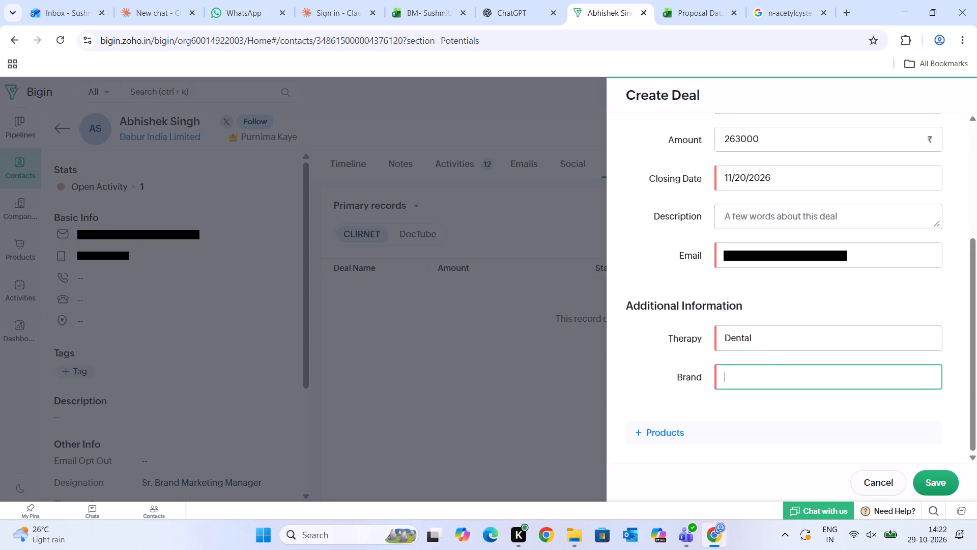
{"action": "left_click", "coordinate": [766, 335]}
{"action": "key", "text": "BackSpace"}
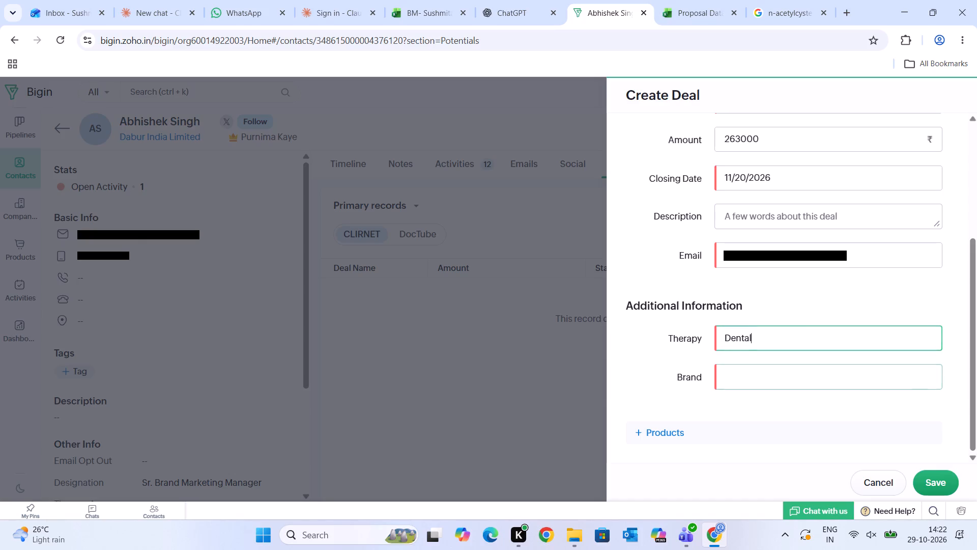
Enter Dabur Red as the deal's brand and save the CME Webinar deal.
{"action": "left_click", "coordinate": [738, 378]}
{"action": "type", "text": "Dabur Red"}
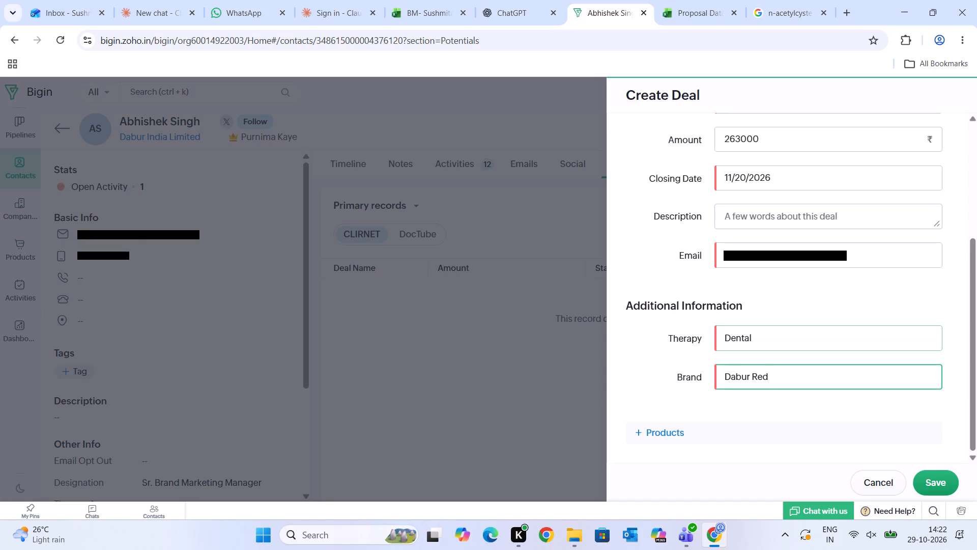
{"action": "scroll", "coordinate": [777, 337], "scroll_direction": "down", "scroll_amount": 1}
{"action": "scroll", "coordinate": [777, 337], "scroll_direction": "up", "scroll_amount": 2}
{"action": "left_click", "coordinate": [925, 481]}
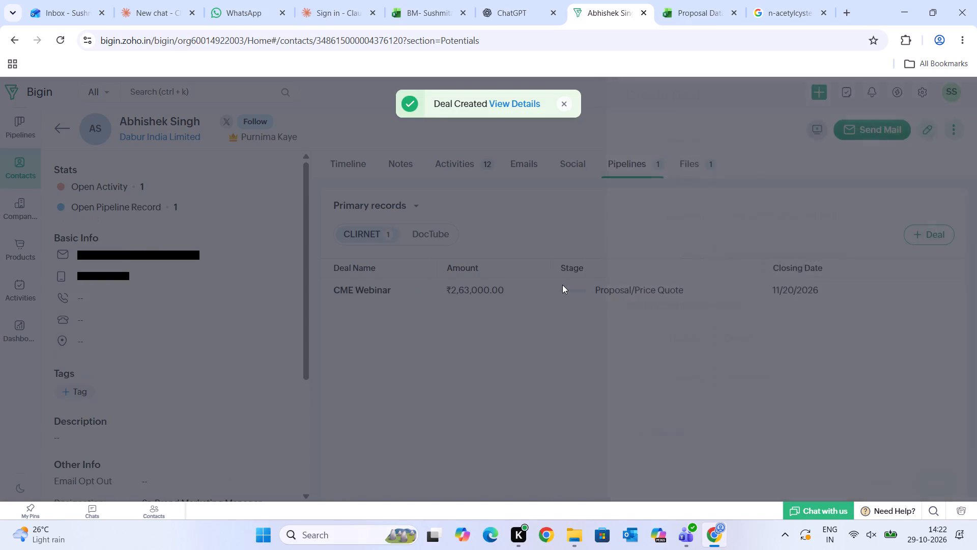
Compare the saved CME Webinar deal with the Dabur Red row in the Proposal Data sheet.
{"action": "scroll", "coordinate": [585, 366], "scroll_direction": "up", "scroll_amount": 1}
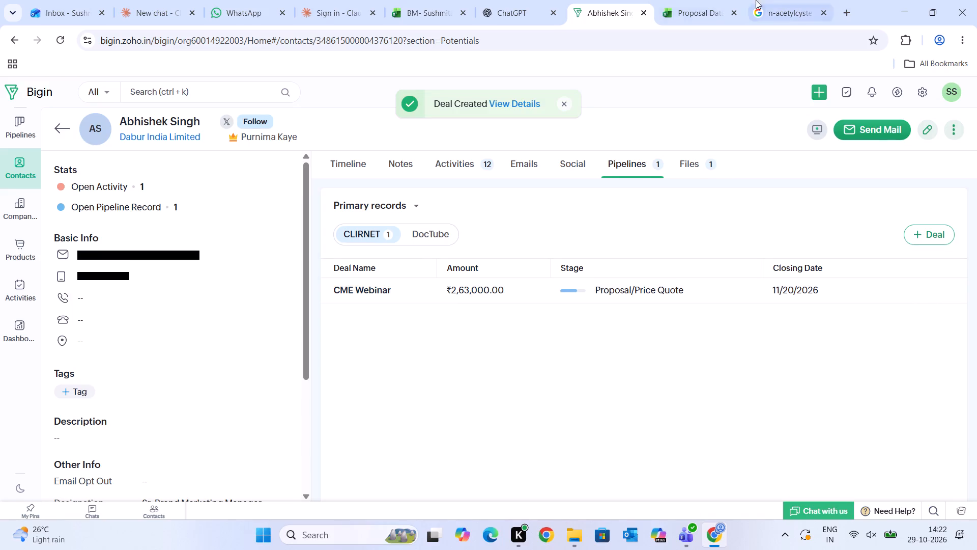
{"action": "left_click", "coordinate": [694, 0]}
{"action": "left_click", "coordinate": [612, 0]}
{"action": "left_click", "coordinate": [702, 20]}
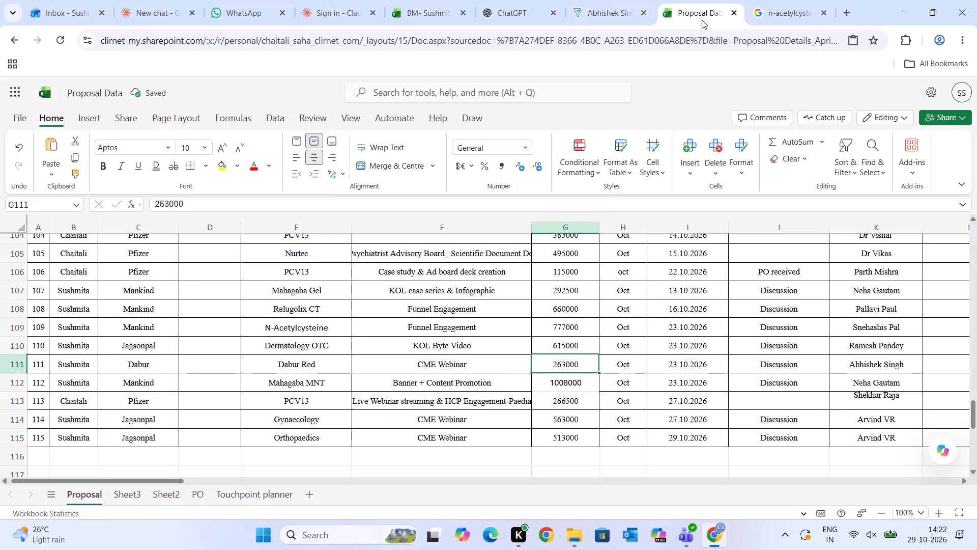
{"action": "left_click", "coordinate": [608, 0]}
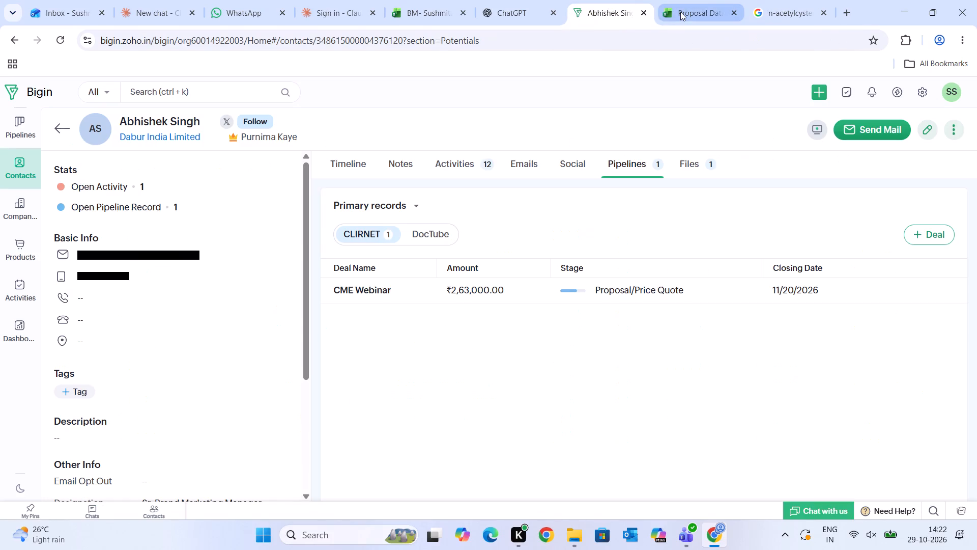
{"action": "left_click", "coordinate": [680, 12]}
{"action": "left_click", "coordinate": [598, 0]}
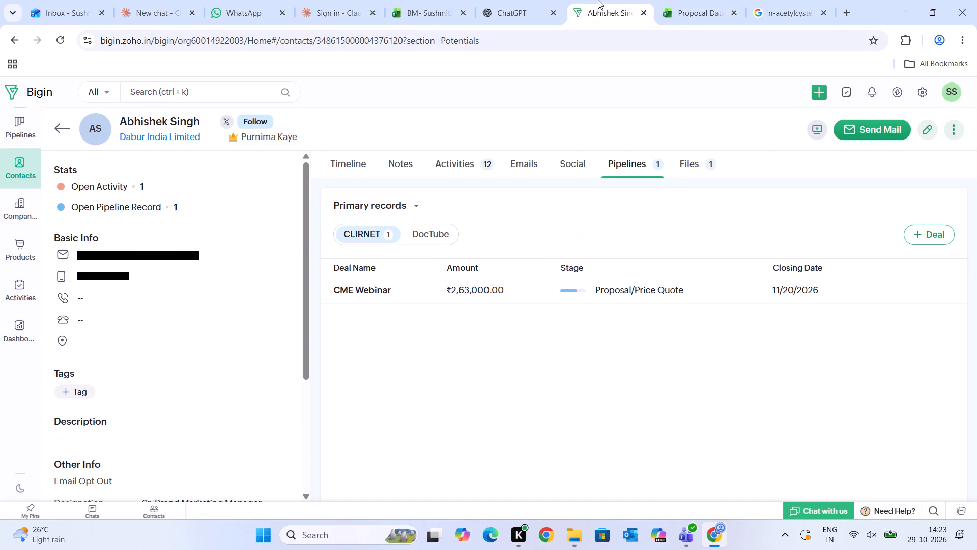
{"action": "left_click", "coordinate": [692, 6]}
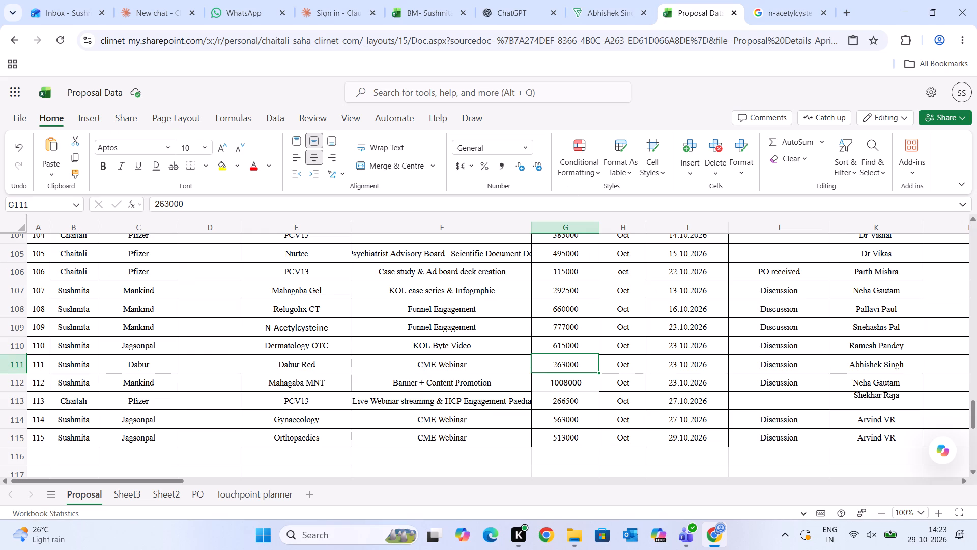
Read through the rows below Dabur Red in the Proposal Data sheet, examining the Jagsonpal Gynaecology CME Webinar entry's details.
{"action": "key", "text": "Down"}
{"action": "key", "text": "Left"}
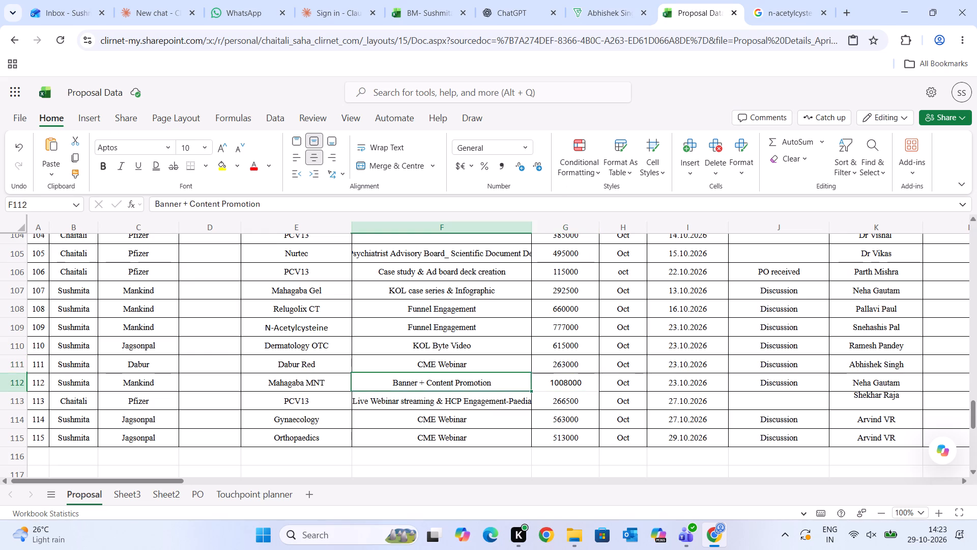
{"action": "key", "text": "Down"}
{"action": "key", "text": "Down"}
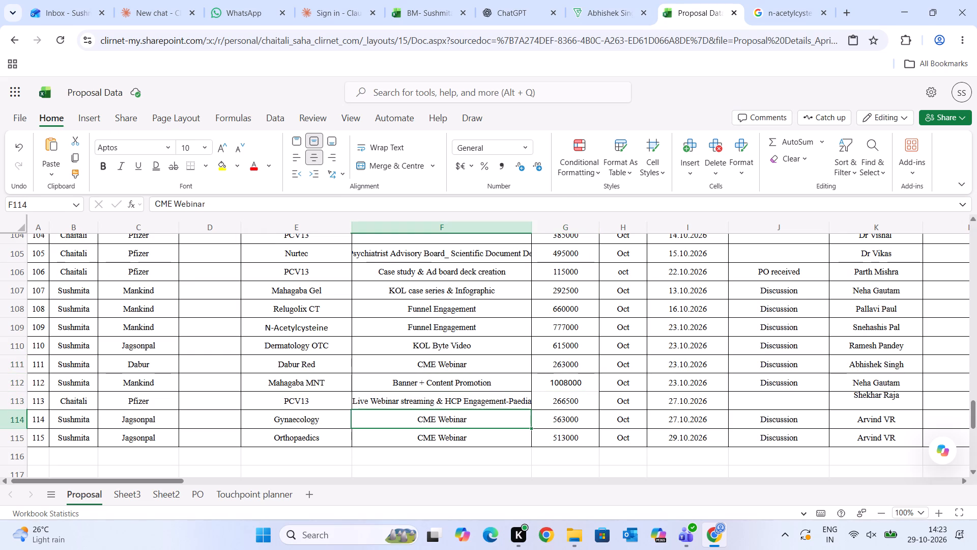
{"action": "key", "text": "Left"}
{"action": "key", "text": "Left"}
{"action": "key", "text": "Right"}
{"action": "key", "text": "Right"}
{"action": "key", "text": "Right"}
{"action": "key", "text": "Right"}
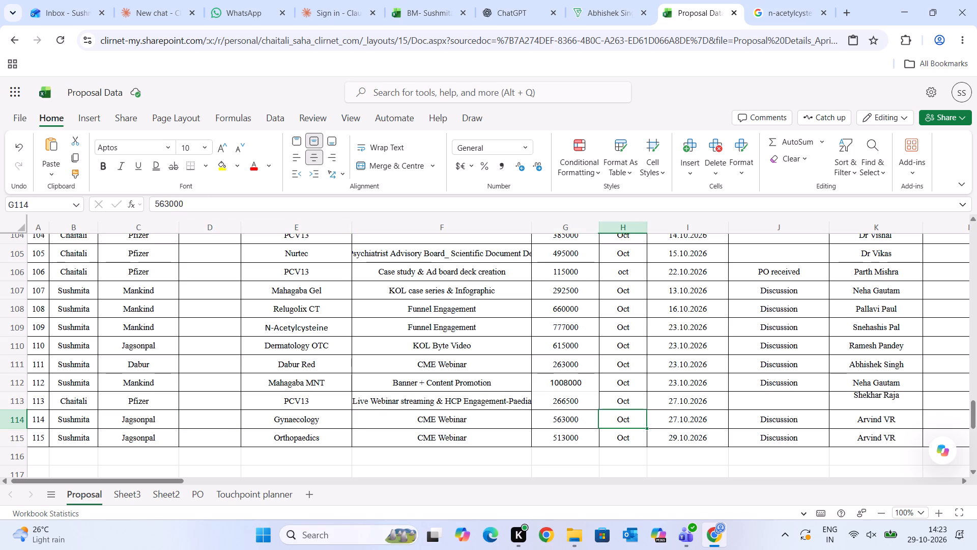
{"action": "key", "text": "Right"}
{"action": "key", "text": "Left"}
{"action": "key", "text": "Right"}
{"action": "key", "text": "Right"}
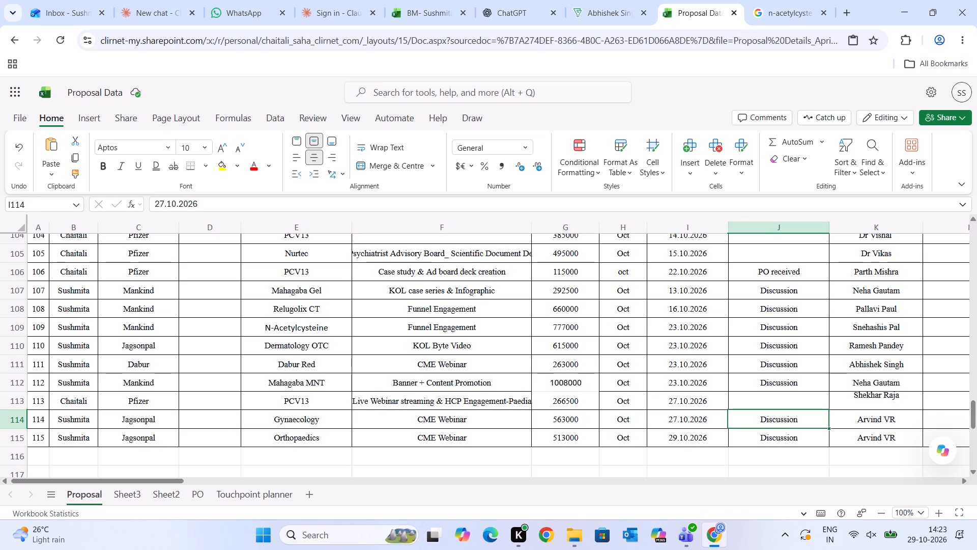
Search Bigin for the contact listed in the Jagsonpal Gynaecology row and open that contact's files.
{"action": "left_click", "coordinate": [622, 0]}
{"action": "left_click", "coordinate": [224, 96]}
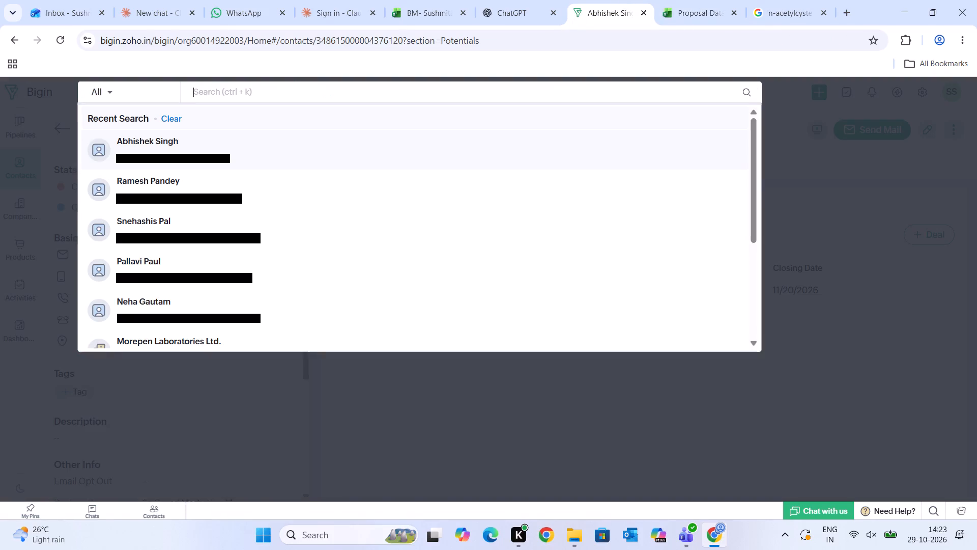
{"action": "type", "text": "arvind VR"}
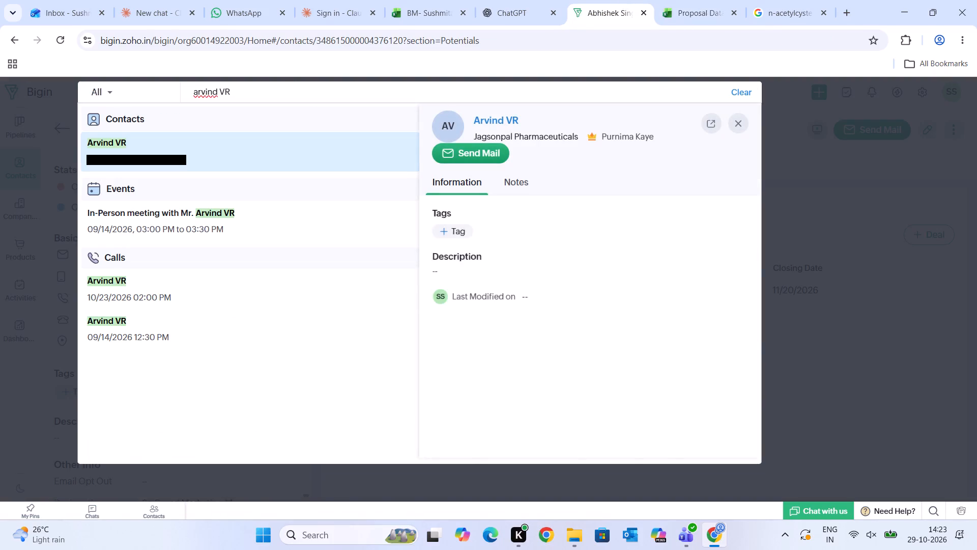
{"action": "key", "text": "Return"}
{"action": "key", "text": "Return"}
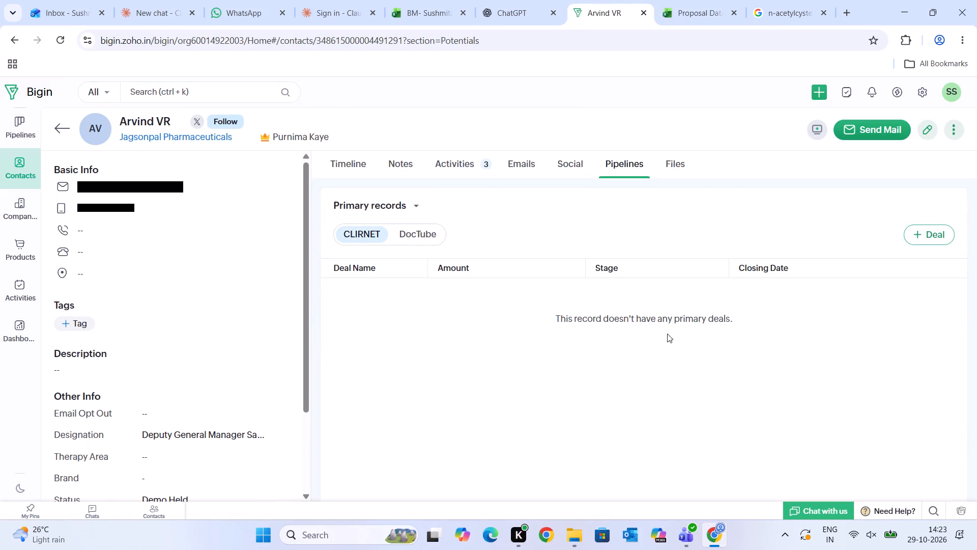
{"action": "left_click", "coordinate": [671, 167]}
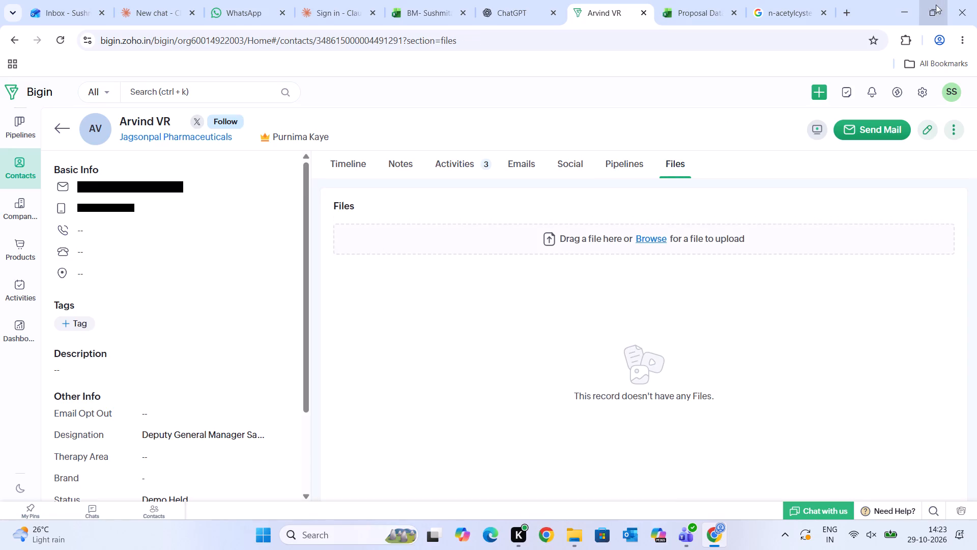
Find the two Jagsonpal Gynae CME Webinar presentations in Downloads and open each, including the revised one, to compare them.
{"action": "left_click", "coordinate": [929, 6]}
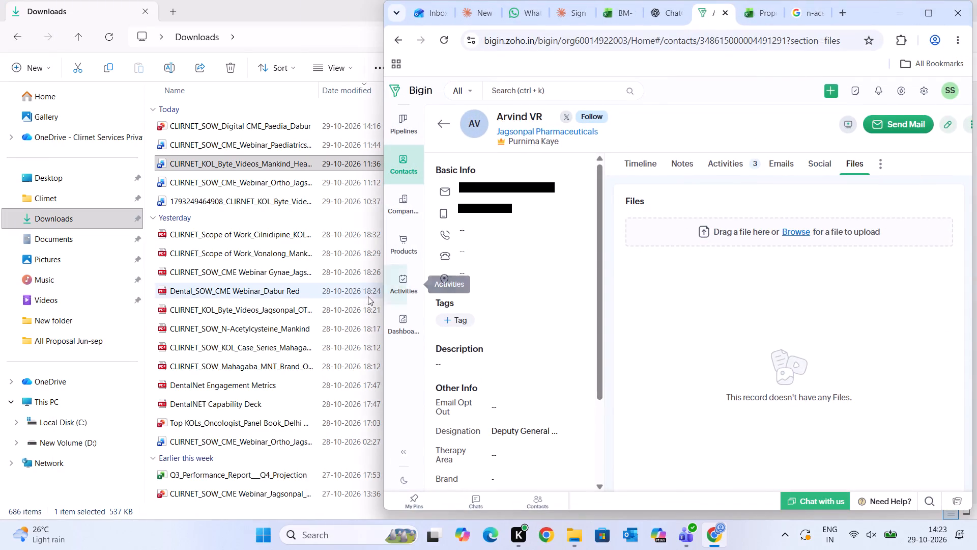
{"action": "scroll", "coordinate": [308, 285], "scroll_direction": "up", "scroll_amount": 1}
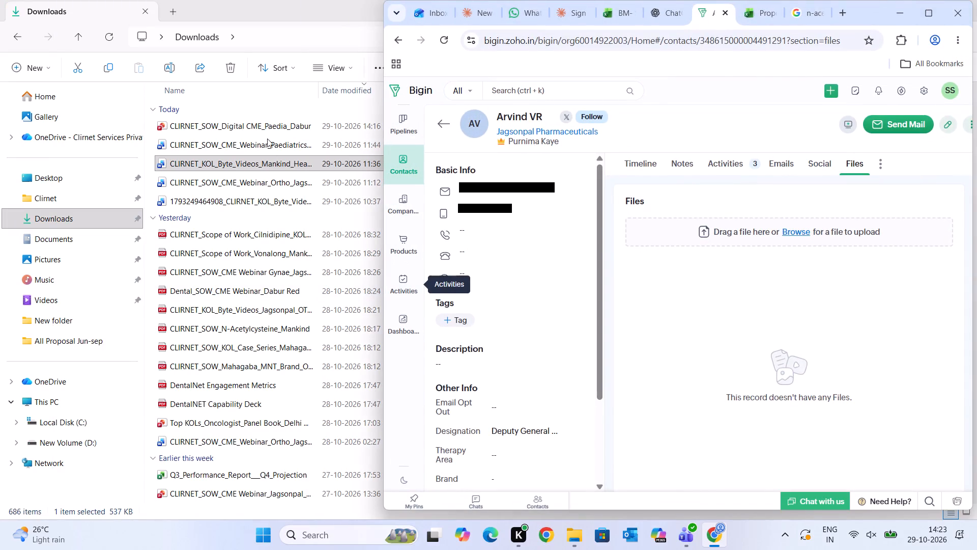
{"action": "left_click", "coordinate": [266, 129]}
{"action": "scroll", "coordinate": [266, 184], "scroll_direction": "up", "scroll_amount": 2}
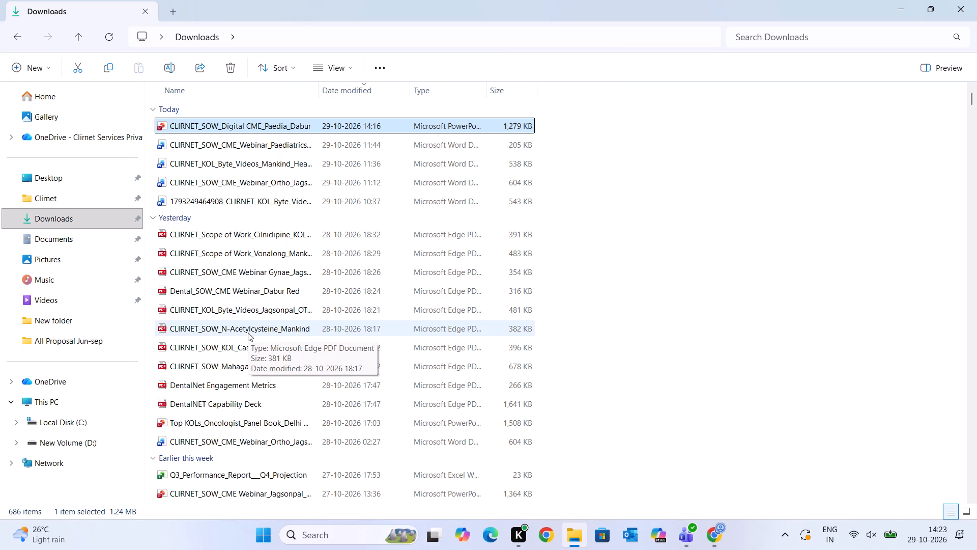
{"action": "scroll", "coordinate": [248, 333], "scroll_direction": "down", "scroll_amount": 3}
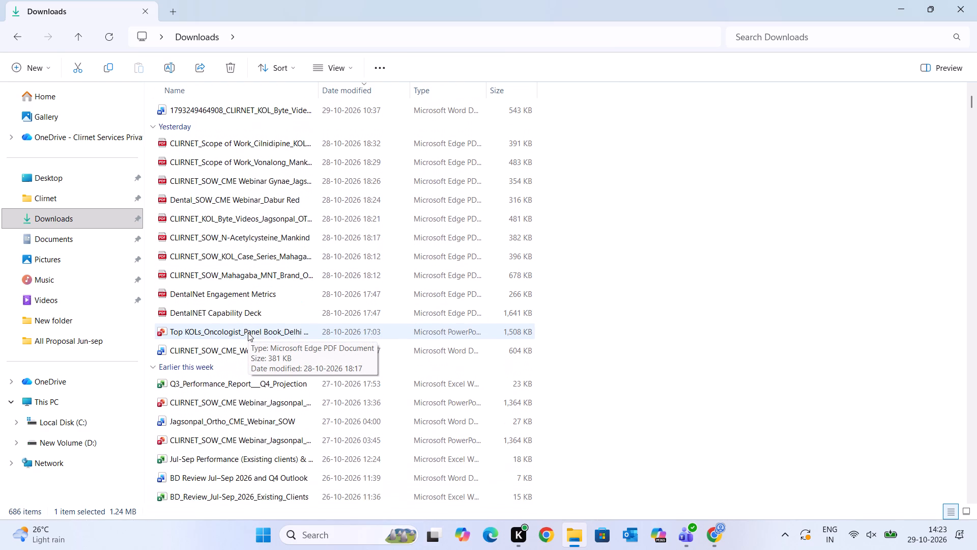
{"action": "scroll", "coordinate": [248, 333], "scroll_direction": "down", "scroll_amount": 1}
{"action": "left_click", "coordinate": [248, 333]}
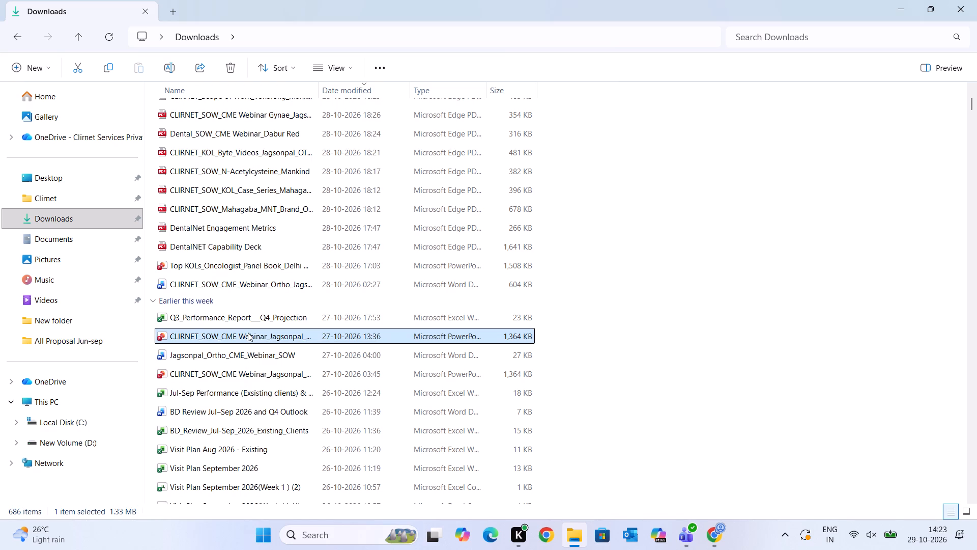
{"action": "double_click", "coordinate": [248, 333]}
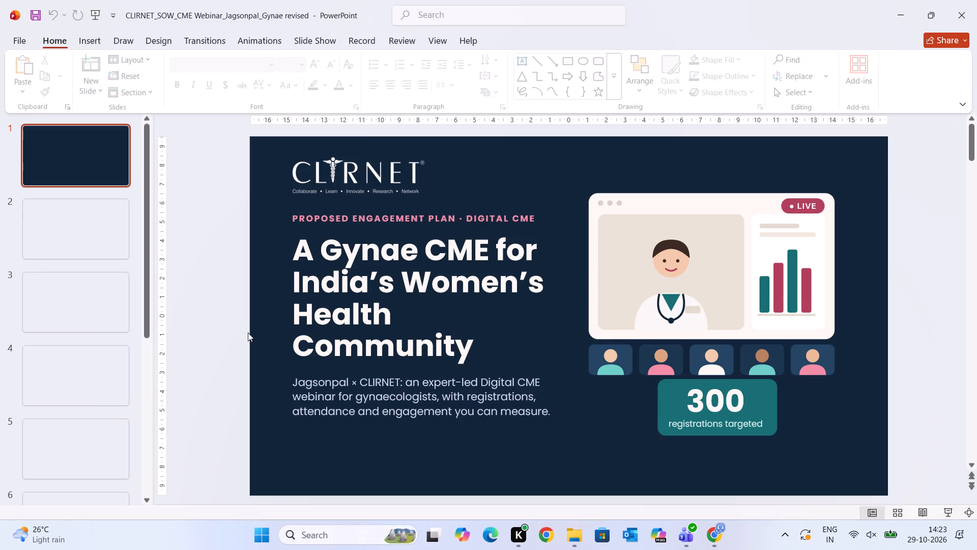
{"action": "left_click", "coordinate": [973, 0]}
{"action": "double_click", "coordinate": [276, 375]}
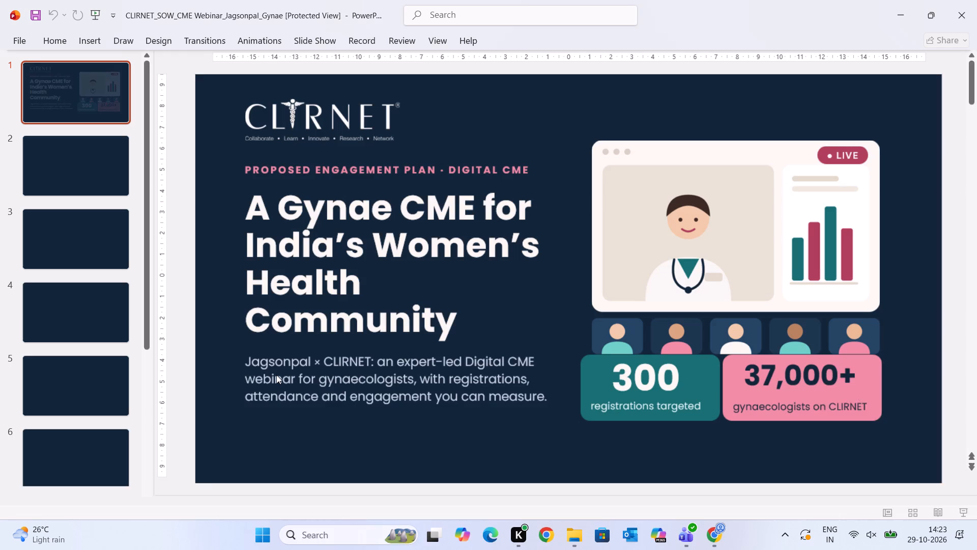
{"action": "left_click", "coordinate": [976, 0]}
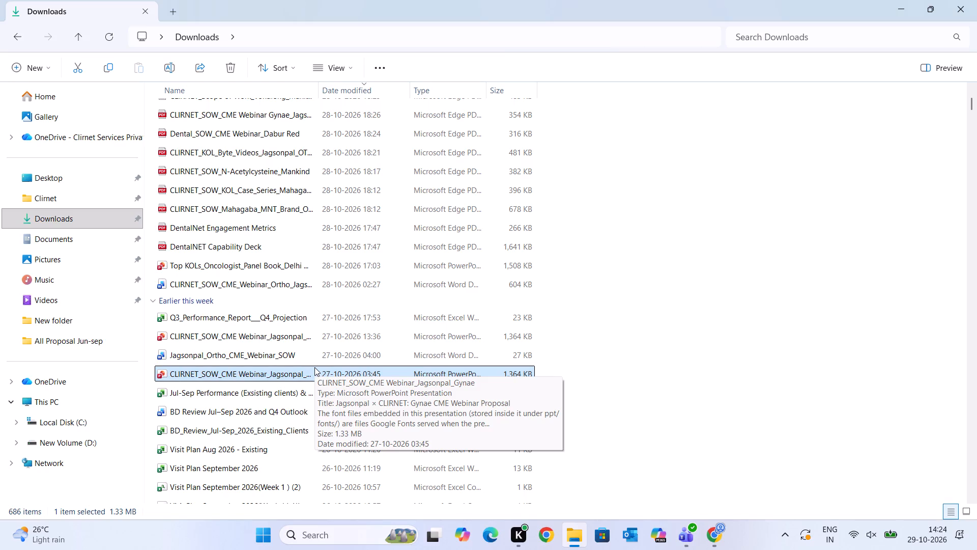
Attach CLIRNET_SOW_CME Webinar_Jagsonpal_Gynae.pptx from Downloads to the Jagsonpal contact's files in Bigin.
{"action": "left_click", "coordinate": [712, 538]}
{"action": "left_click_drag", "start_coordinate": [266, 376], "coordinate": [755, 268]}
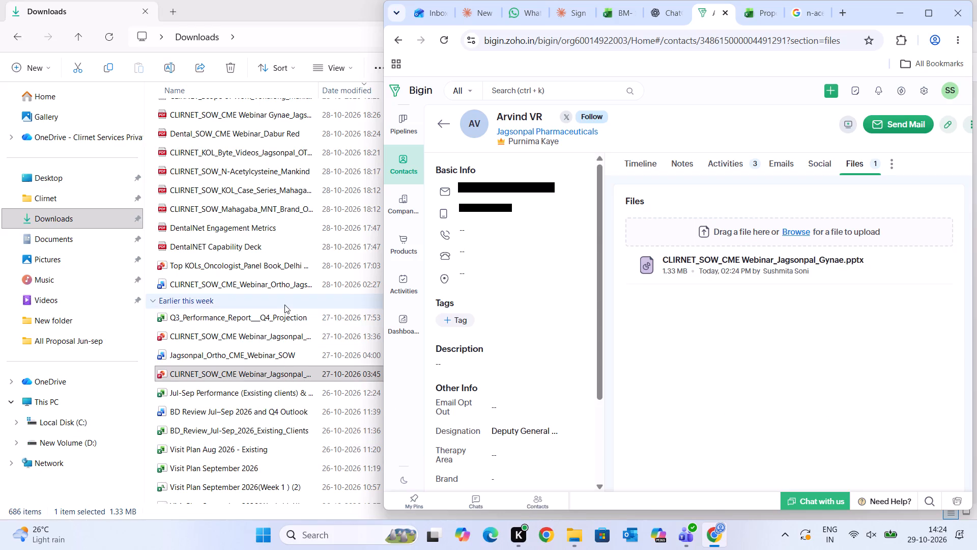
Attach today's CLIRNET_SOW_CME_Webinar_Ortho_Jagsonpal (1).docx from Downloads to the same Jagsonpal contact's files.
{"action": "scroll", "coordinate": [284, 305], "scroll_direction": "up", "scroll_amount": 1}
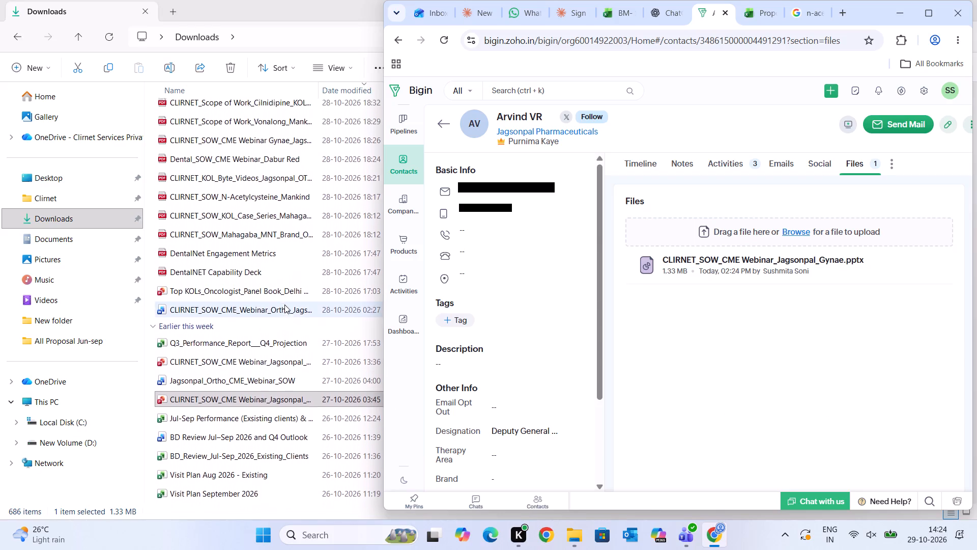
{"action": "scroll", "coordinate": [284, 305], "scroll_direction": "up", "scroll_amount": 3}
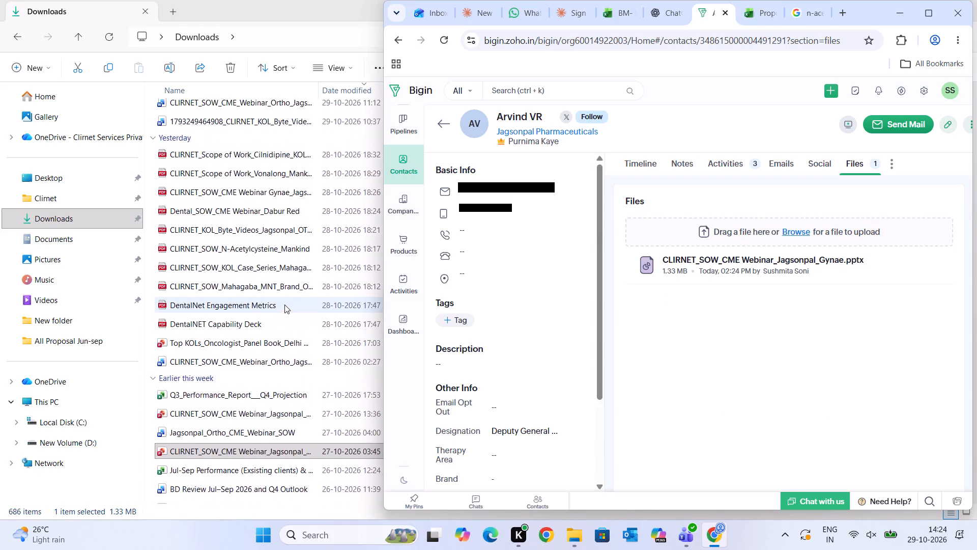
{"action": "scroll", "coordinate": [284, 305], "scroll_direction": "up", "scroll_amount": 1}
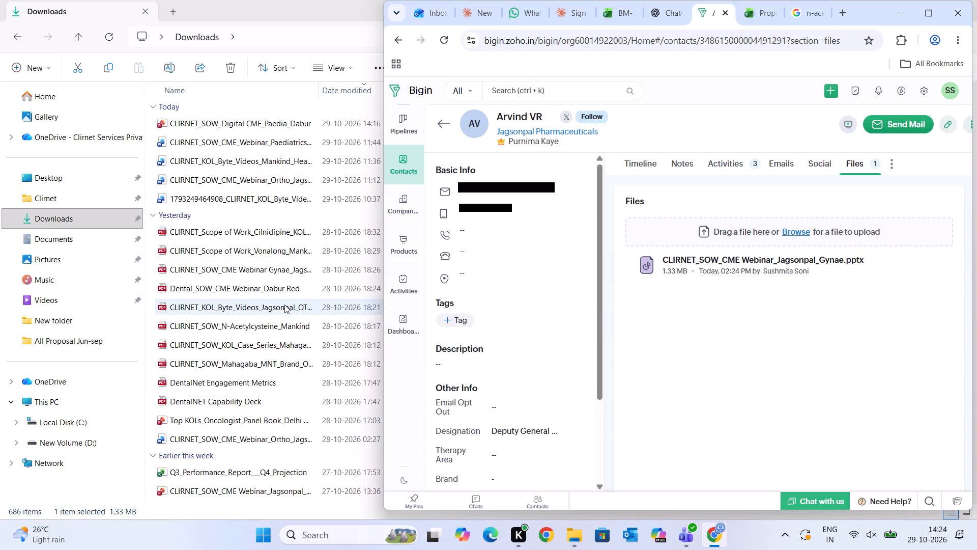
{"action": "scroll", "coordinate": [284, 305], "scroll_direction": "up", "scroll_amount": 1}
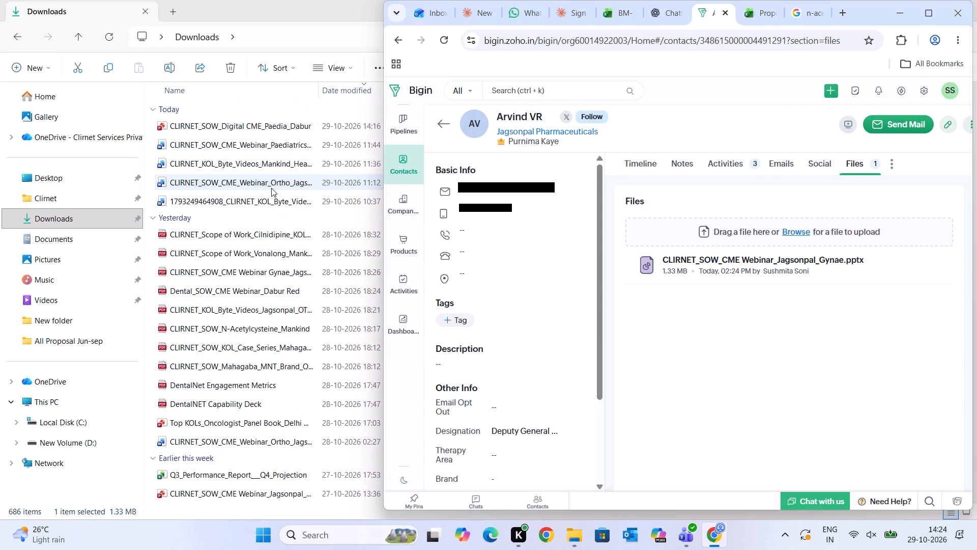
{"action": "left_click_drag", "start_coordinate": [271, 188], "coordinate": [687, 196]}
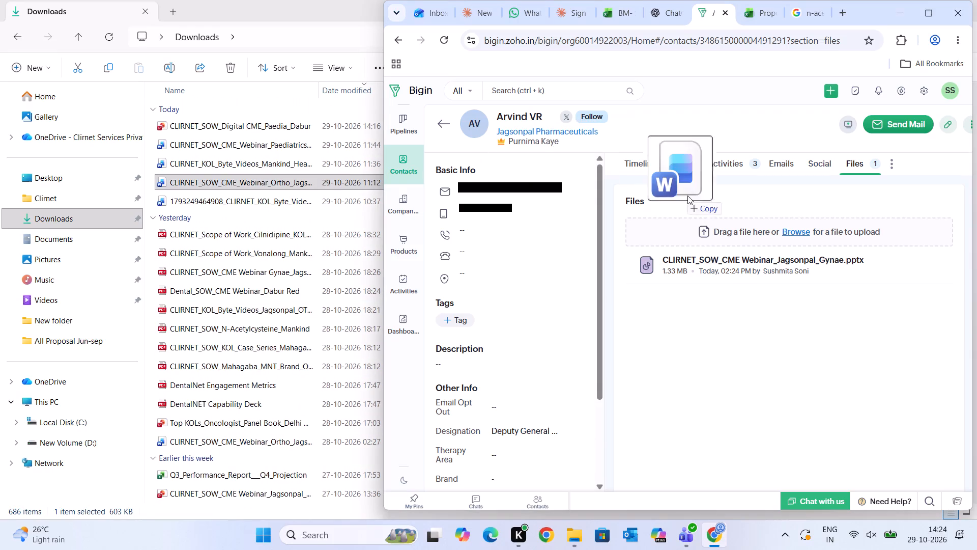
{"action": "left_click_drag", "start_coordinate": [687, 196], "coordinate": [721, 265]}
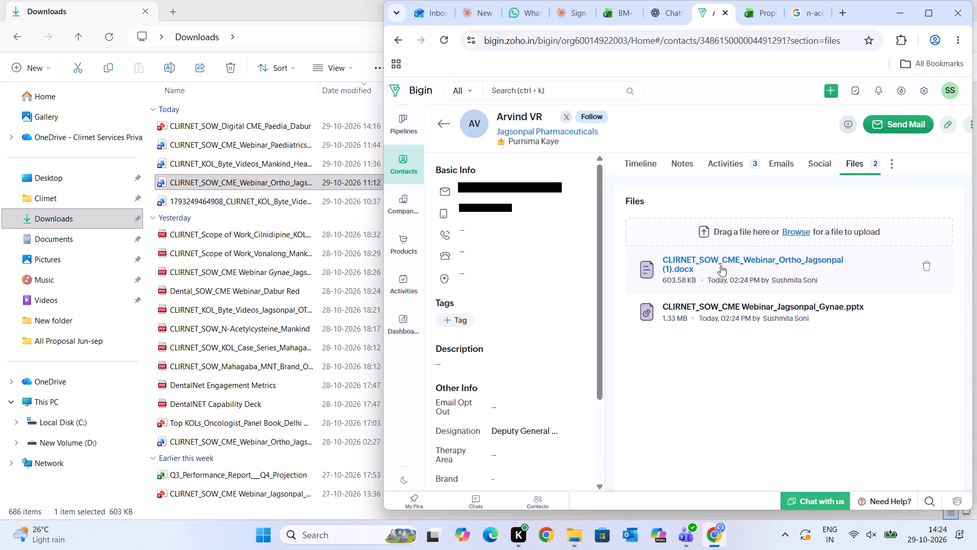
Start a new deal for the Jagsonpal contact, named CME Webinar, at the Proposal/Price Quote stage.
{"action": "left_click", "coordinate": [927, 8]}
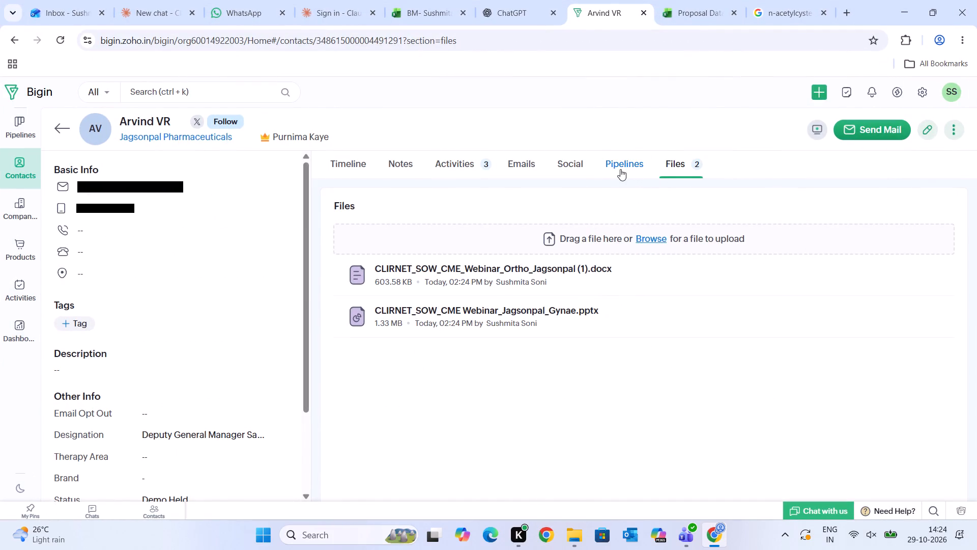
{"action": "left_click", "coordinate": [620, 169]}
{"action": "left_click", "coordinate": [929, 239]}
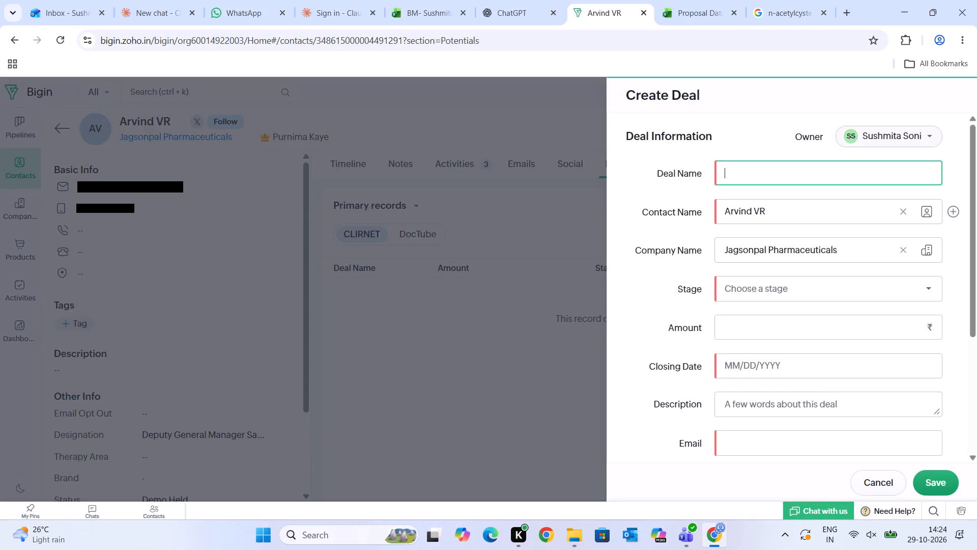
{"action": "type", "text": "CME"}
{"action": "key", "text": "space"}
{"action": "type", "text": "Webinnar"}
{"action": "key", "text": "BackSpace"}
{"action": "key", "text": "BackSpace"}
{"action": "key", "text": "BackSpace"}
{"action": "type", "text": "ar"}
{"action": "left_click", "coordinate": [742, 294]}
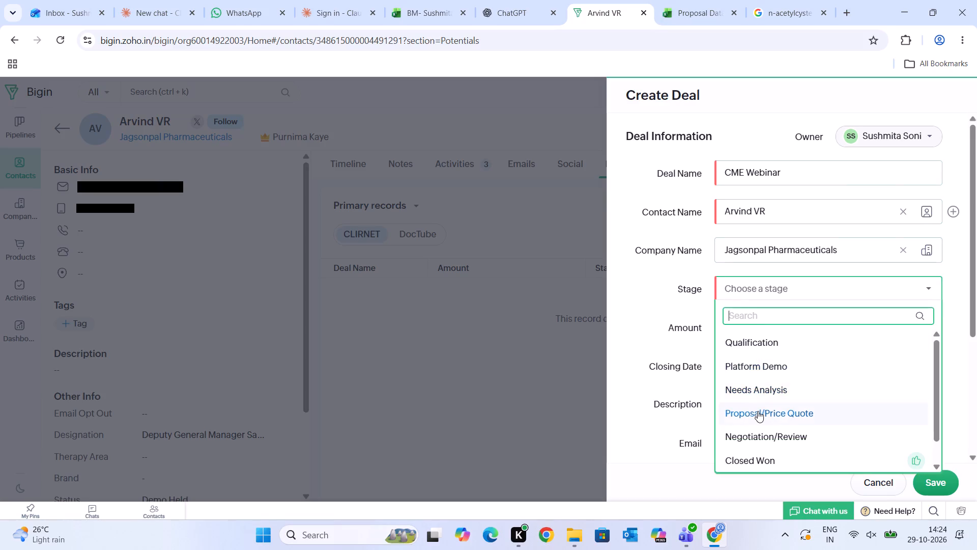
{"action": "left_click", "coordinate": [758, 412]}
Copy the Jagsonpal Gynaecology row's amount from the Proposal Data sheet and enter 563000 as the deal amount in Bigin.
{"action": "left_click", "coordinate": [758, 327]}
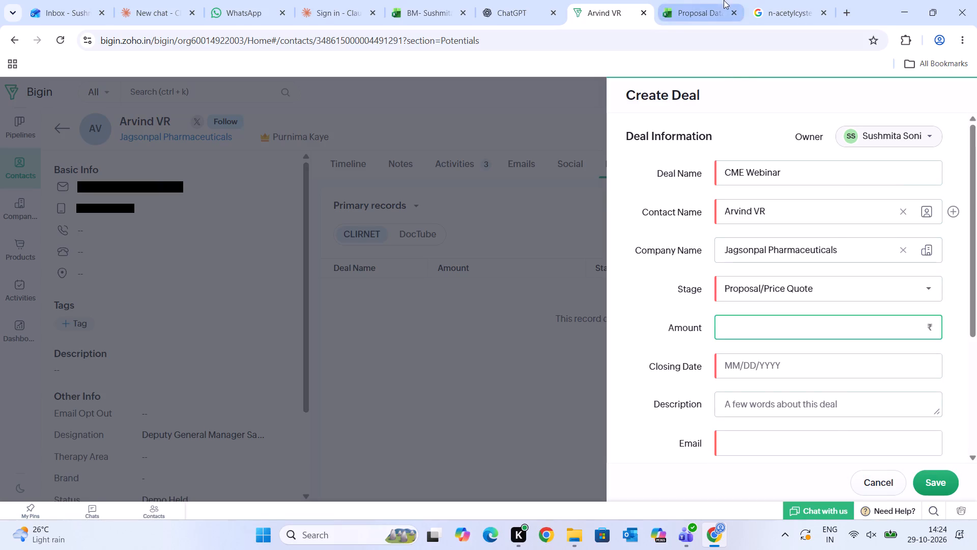
{"action": "left_click", "coordinate": [695, 0]}
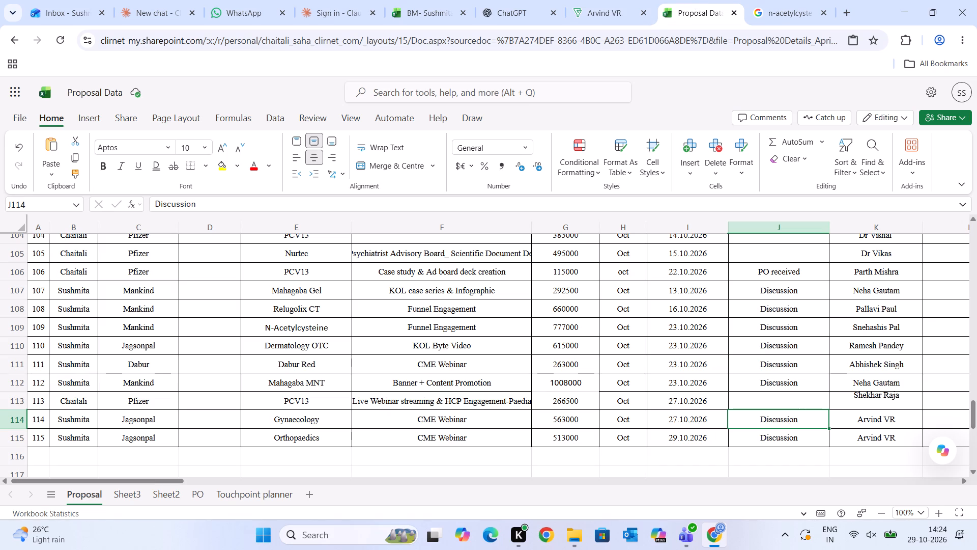
{"action": "left_click", "coordinate": [311, 423]}
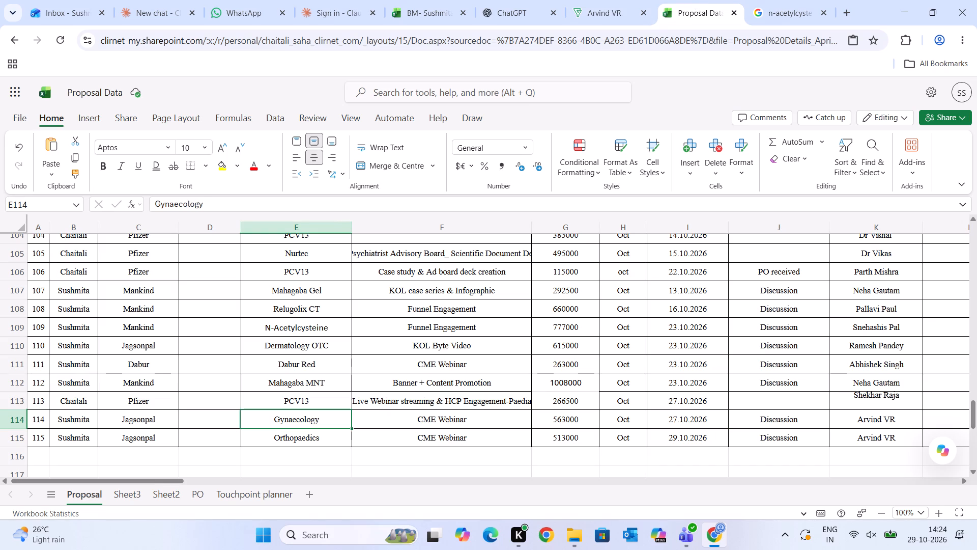
{"action": "key", "text": "Right"}
{"action": "key", "text": "Right"}
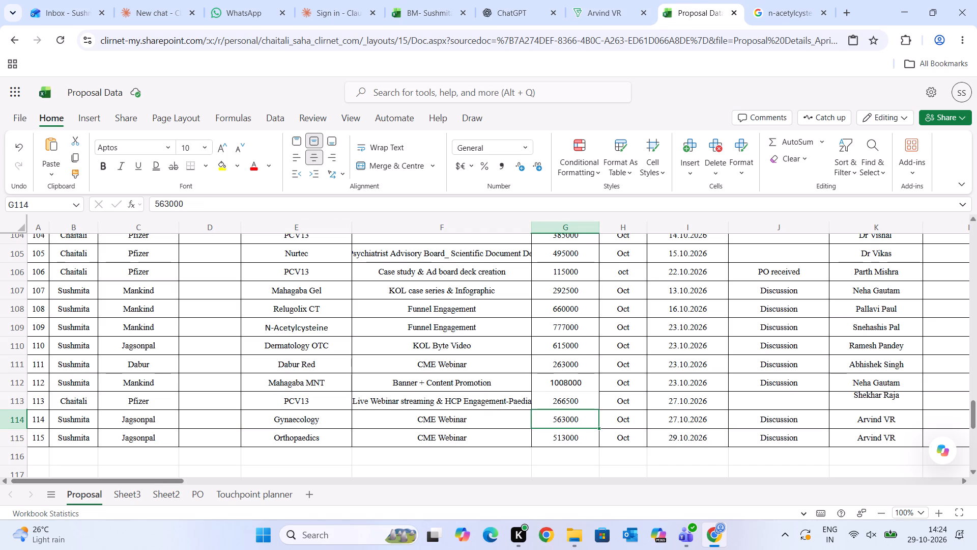
{"action": "left_click_drag", "start_coordinate": [194, 206], "coordinate": [147, 204]}
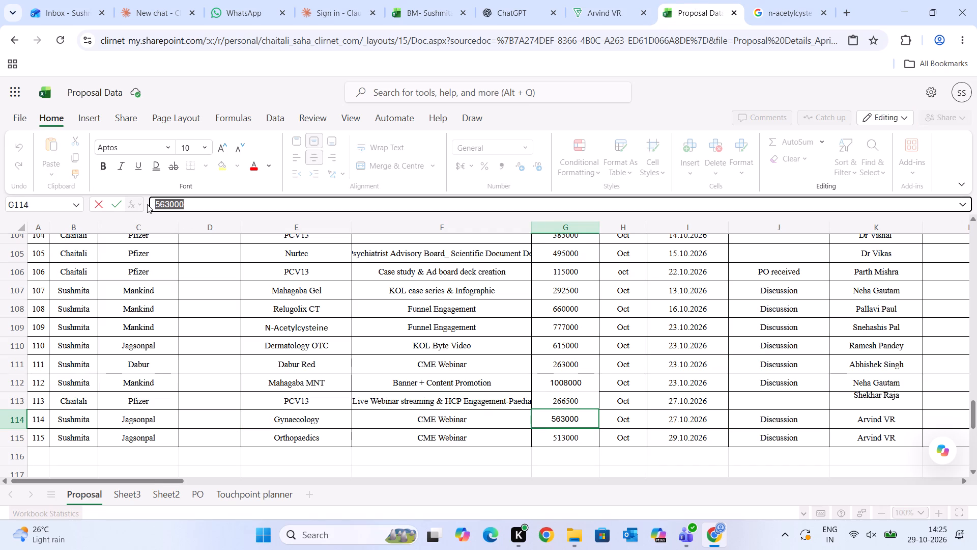
{"action": "key", "text": "ctrl+c"}
{"action": "left_click", "coordinate": [613, 0]}
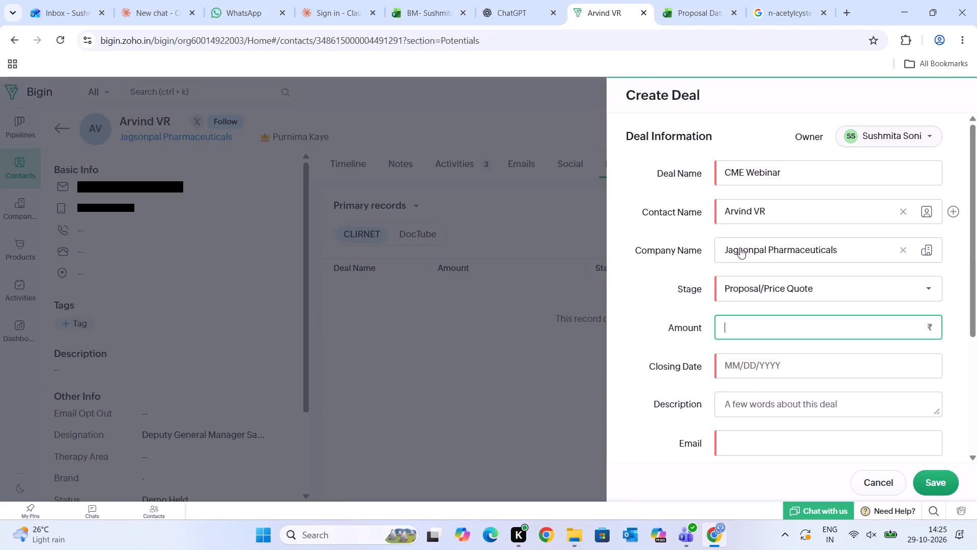
{"action": "key", "text": "ctrl+v"}
Set the deal's closing date to 11/26/2026.
{"action": "left_click", "coordinate": [741, 366]}
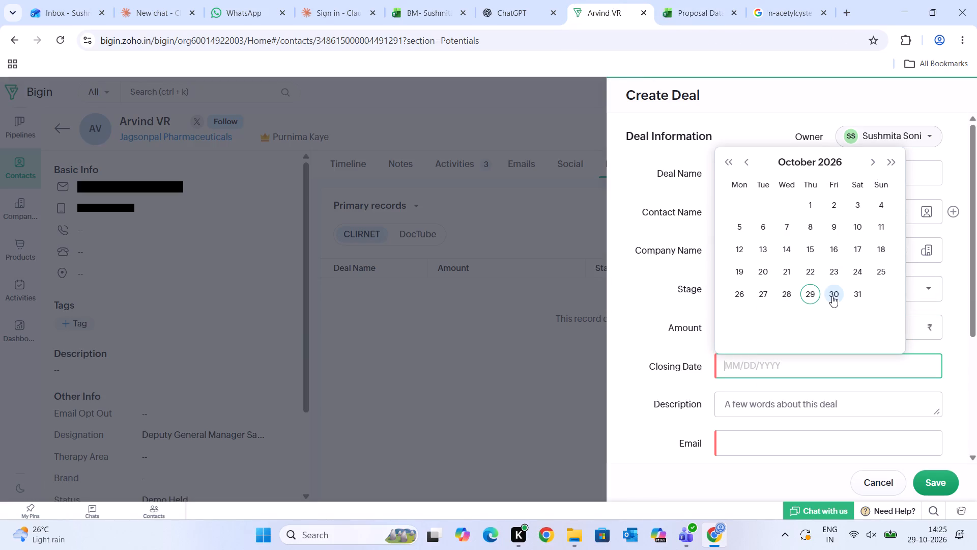
{"action": "left_click", "coordinate": [872, 161]}
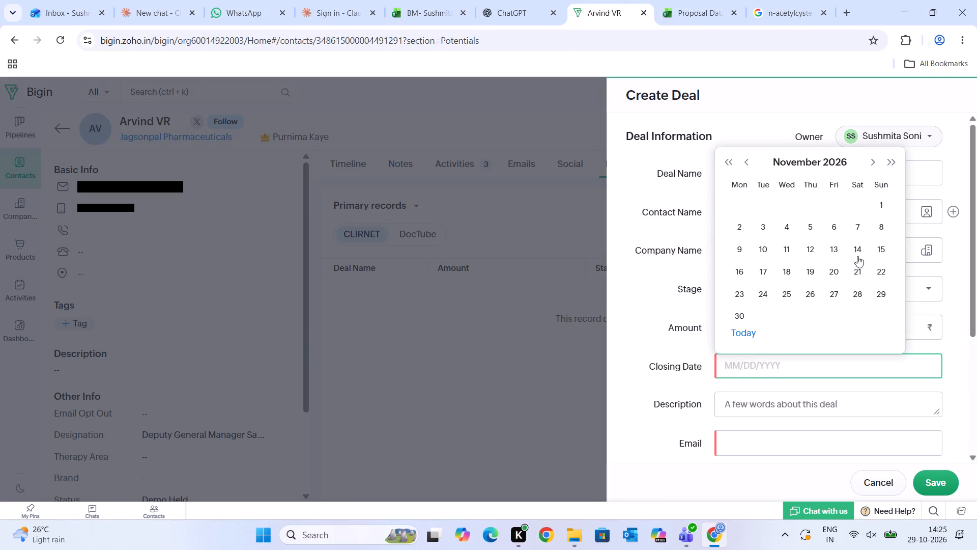
{"action": "left_click", "coordinate": [810, 291]}
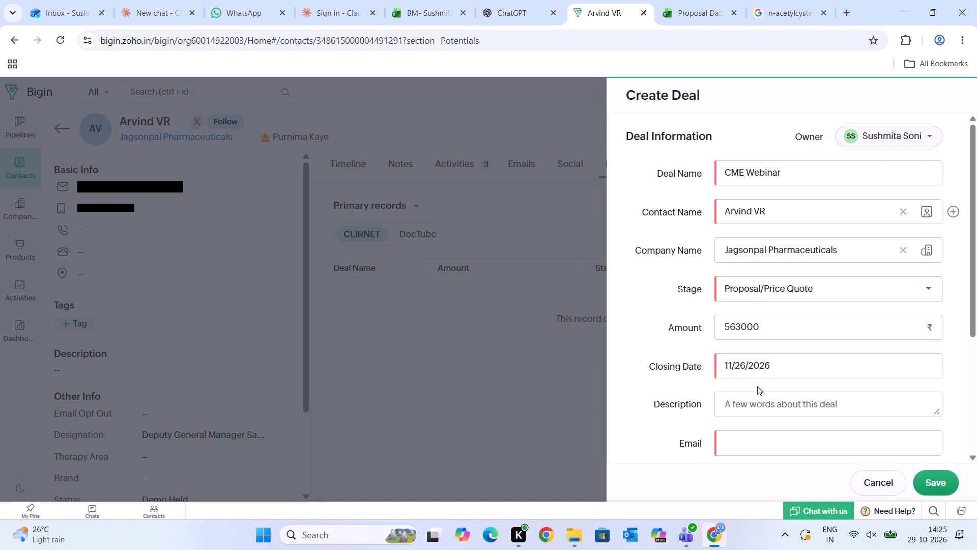
Open the new deal's description for entry.
{"action": "left_click", "coordinate": [751, 397]}
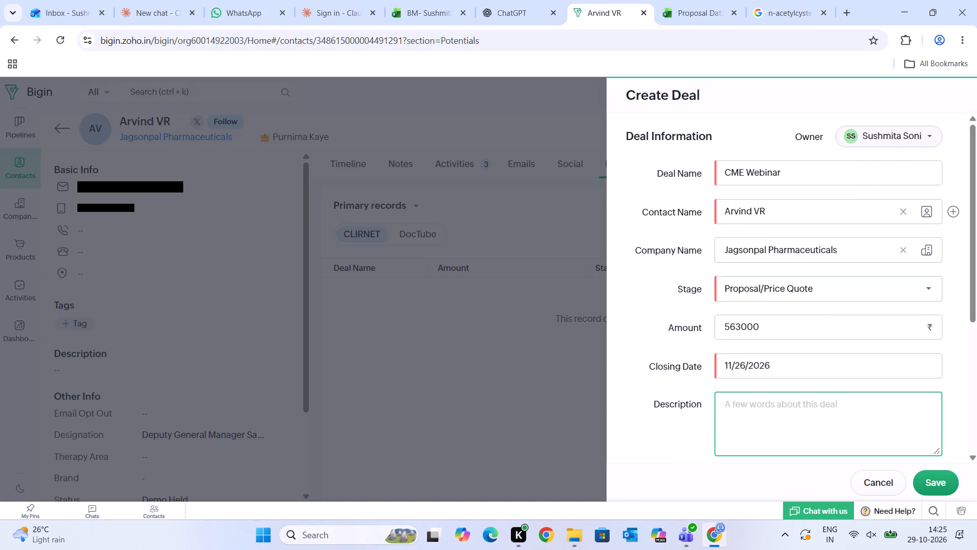
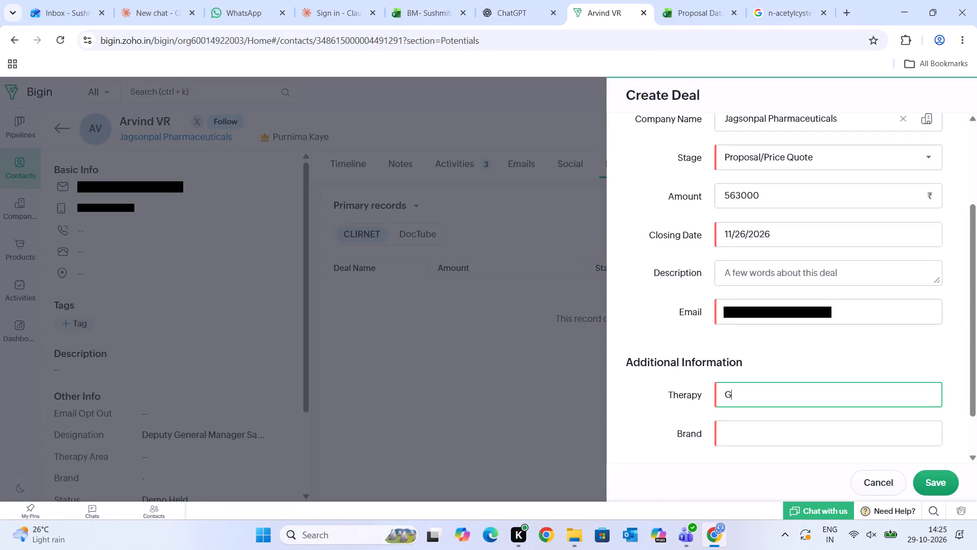
Enter Gynaecology as both the therapy and the brand of the new CME Webinar deal.
{"action": "type", "text": "yane"}
{"action": "key", "text": "BackSpace"}
{"action": "key", "text": "BackSpace"}
{"action": "key", "text": "BackSpace"}
{"action": "type", "text": "naecology"}
{"action": "left_click", "coordinate": [719, 429]}
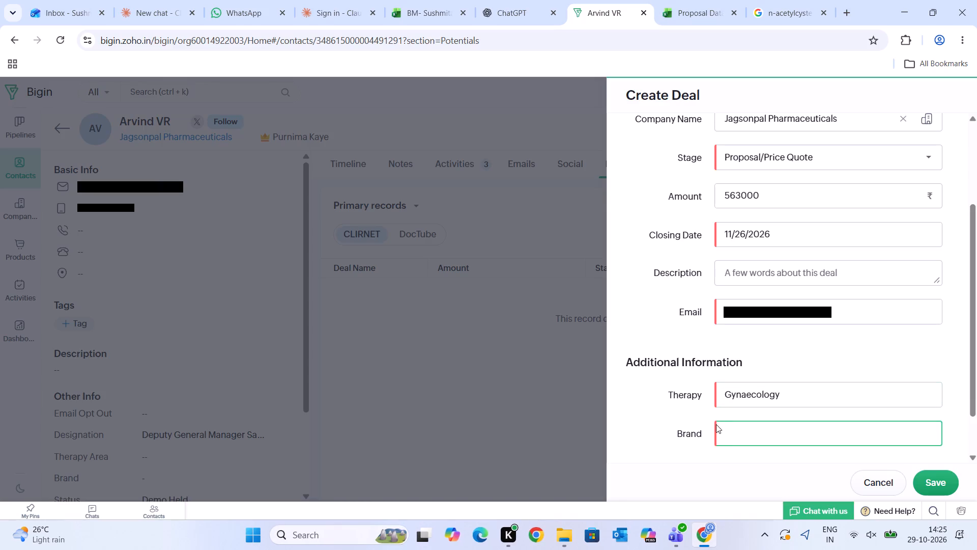
{"action": "type", "text": "Gynaecol"}
{"action": "type", "text": "ogy"}
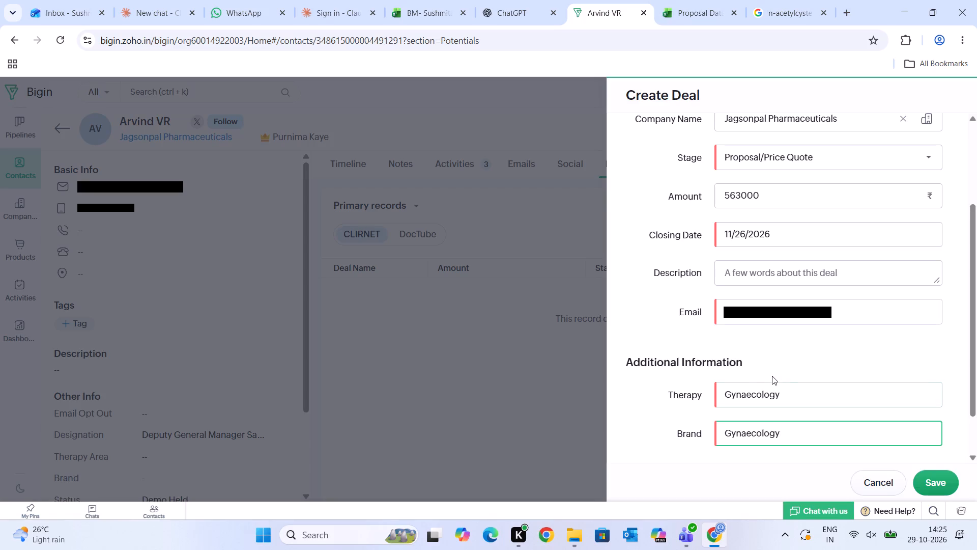
Review the completed fields of the Gynaecology CME Webinar deal and save it.
{"action": "scroll", "coordinate": [772, 376], "scroll_direction": "down", "scroll_amount": 1}
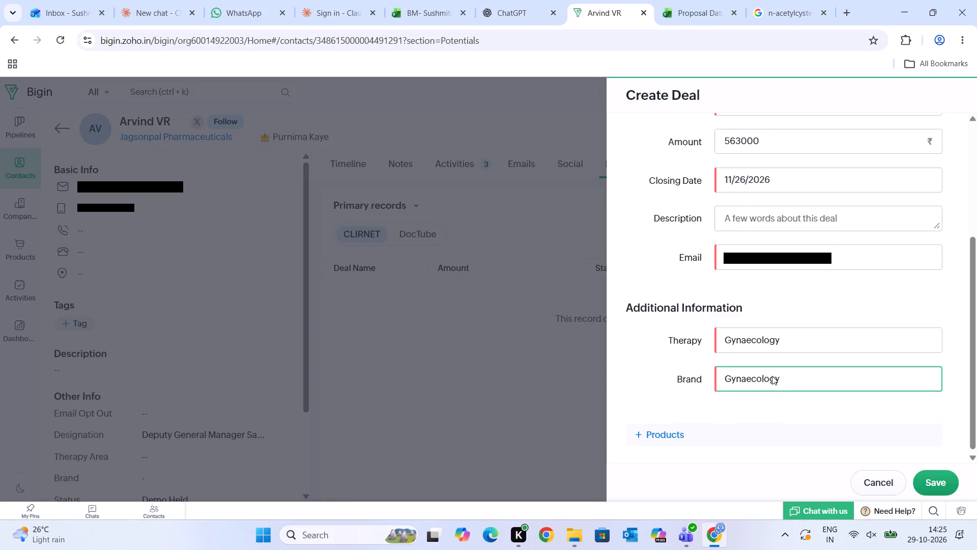
{"action": "scroll", "coordinate": [772, 376], "scroll_direction": "down", "scroll_amount": 1}
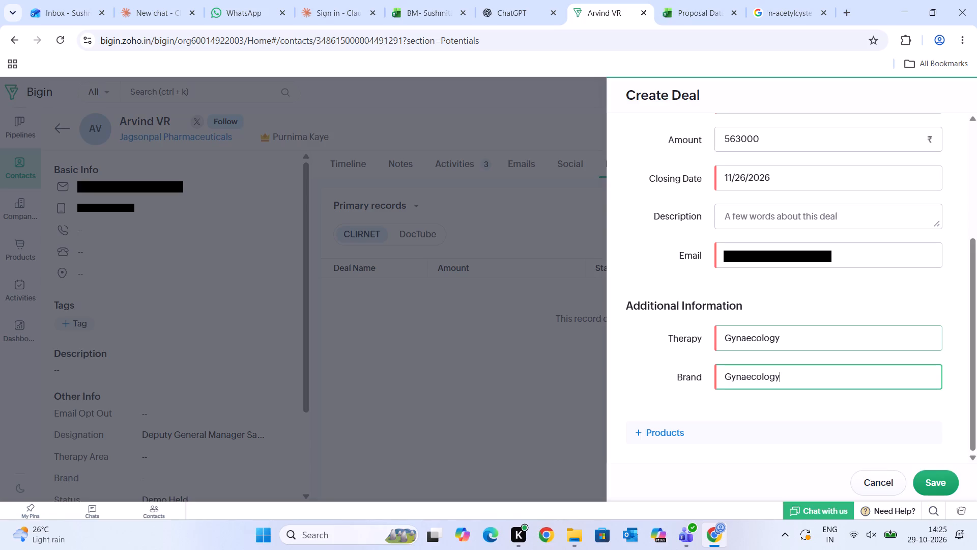
{"action": "left_click", "coordinate": [782, 367]}
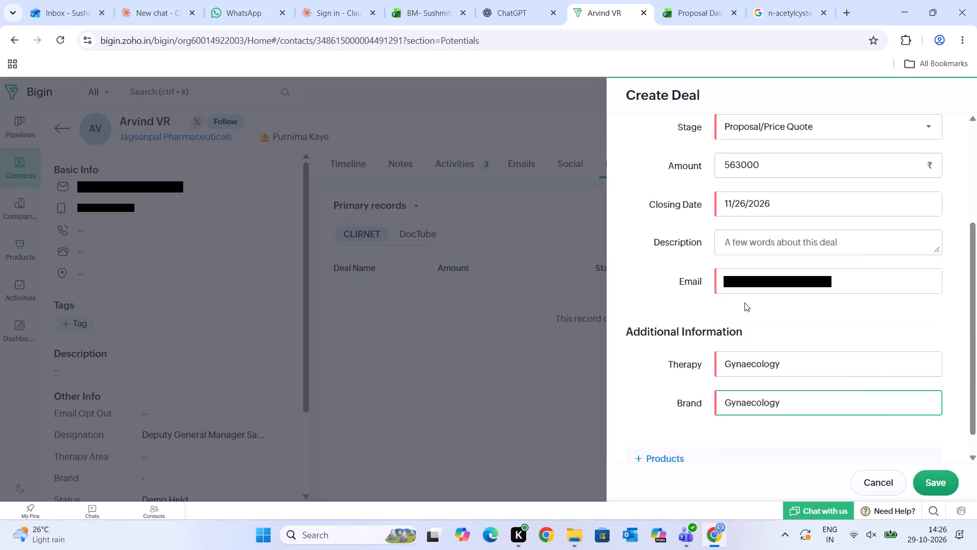
{"action": "scroll", "coordinate": [744, 302], "scroll_direction": "down", "scroll_amount": 5}
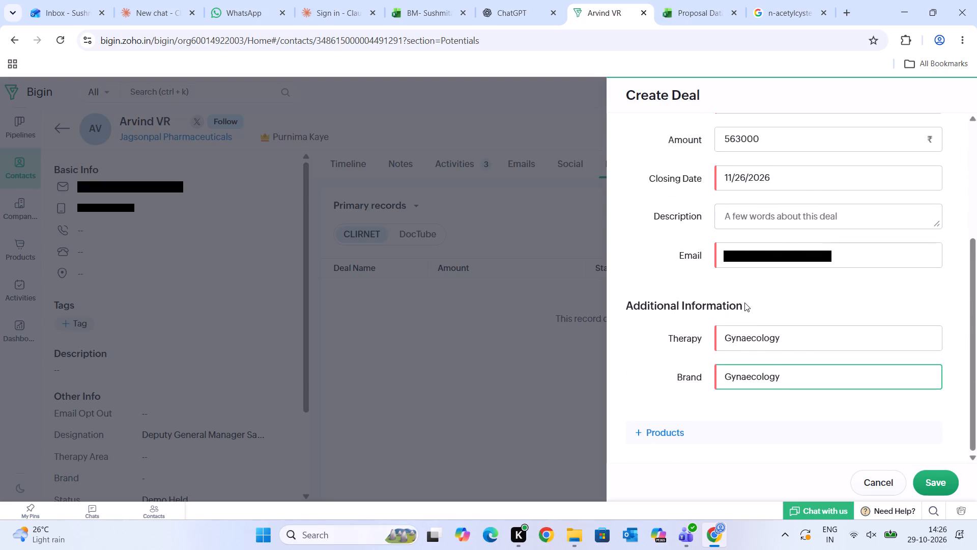
{"action": "scroll", "coordinate": [744, 302], "scroll_direction": "down", "scroll_amount": 2}
{"action": "scroll", "coordinate": [781, 326], "scroll_direction": "up", "scroll_amount": 4}
{"action": "scroll", "coordinate": [781, 326], "scroll_direction": "down", "scroll_amount": 1}
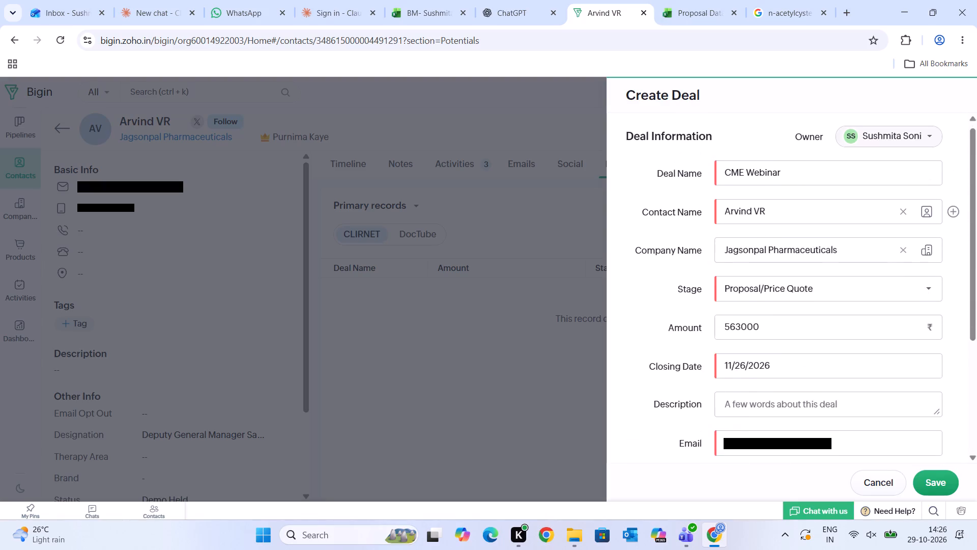
{"action": "scroll", "coordinate": [781, 326], "scroll_direction": "down", "scroll_amount": 3}
{"action": "left_click", "coordinate": [926, 477]}
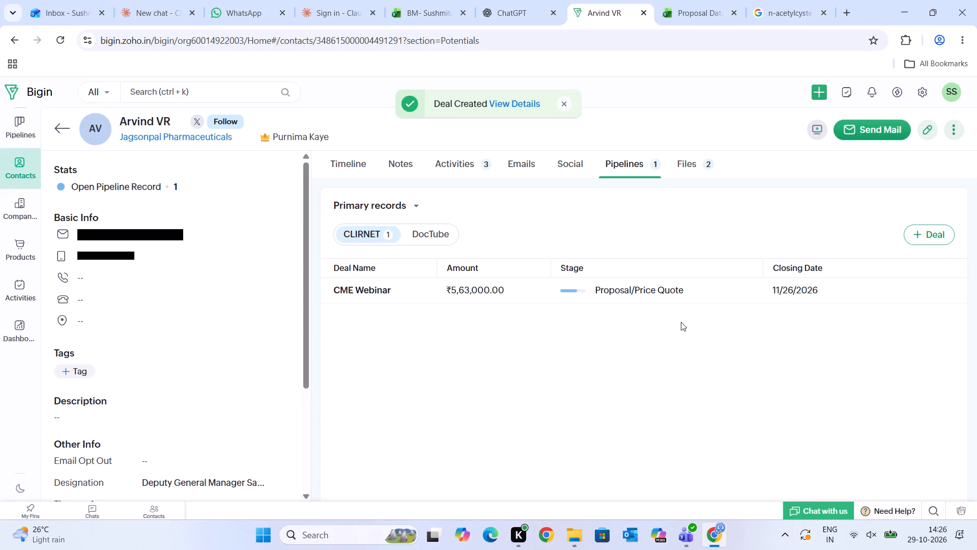
Start another deal for the same Jagsonpal contact, named CME Webinar, at the Proposal/Price Quote stage.
{"action": "left_click", "coordinate": [920, 236]}
{"action": "type", "text": "C<E"}
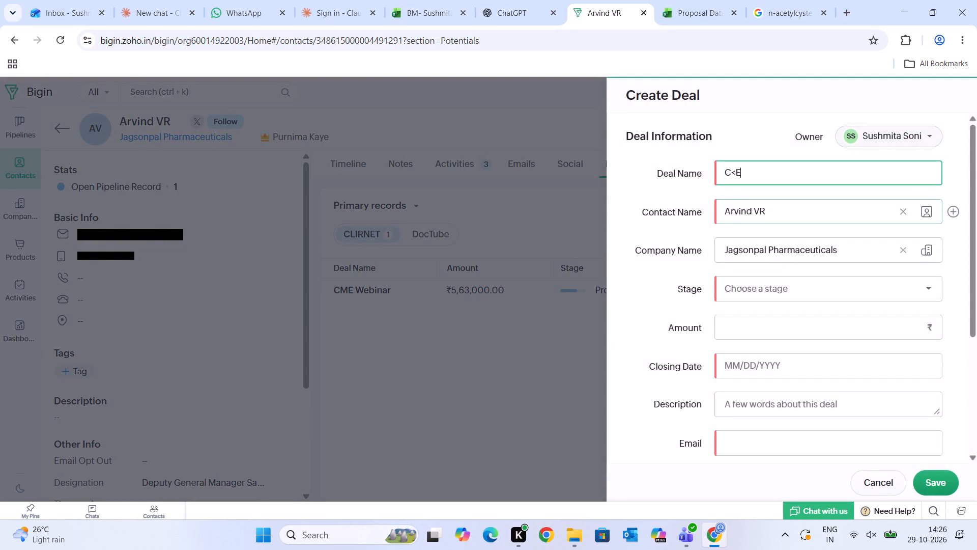
{"action": "key", "text": "BackSpace"}
{"action": "key", "text": "BackSpace"}
{"action": "type", "text": "ME Webinar"}
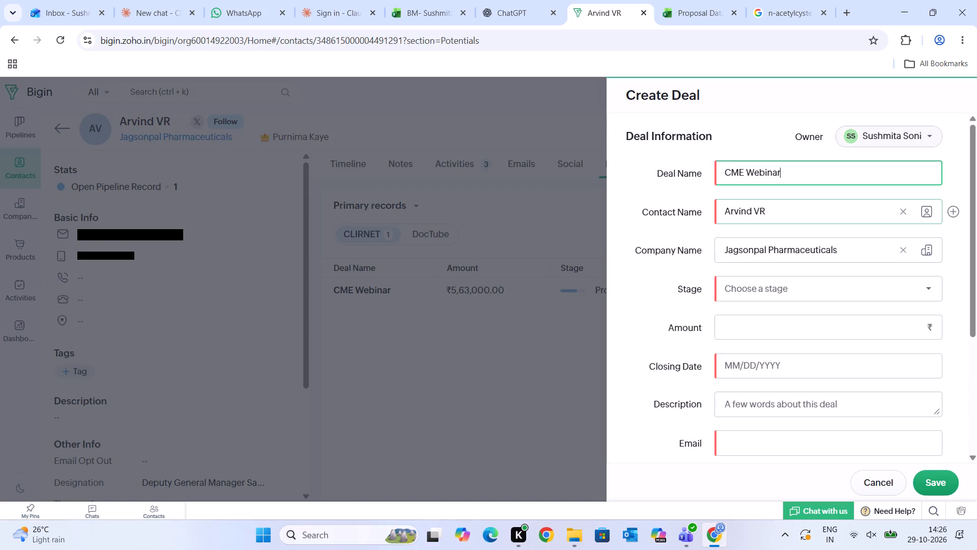
{"action": "left_click", "coordinate": [765, 289]}
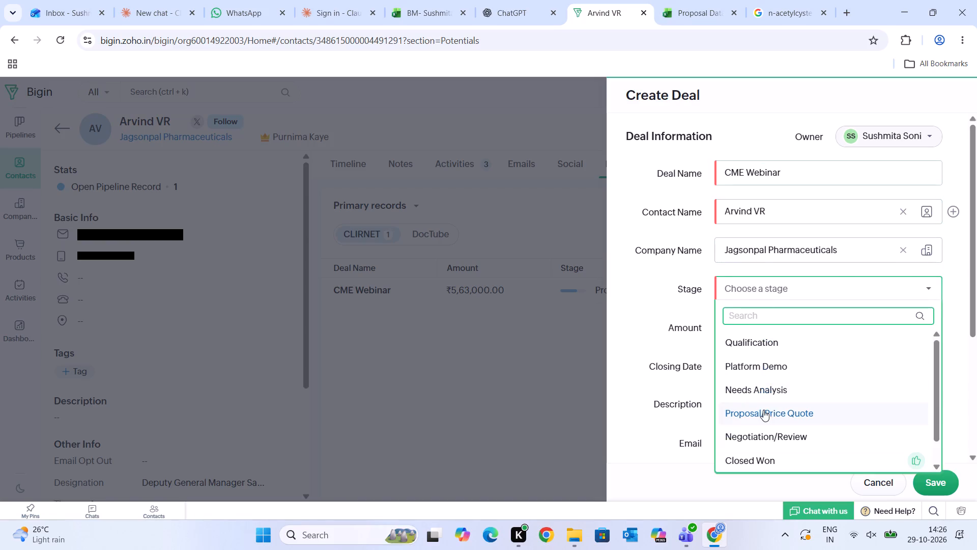
{"action": "left_click", "coordinate": [763, 410]}
Copy the Jagsonpal Orthopaedics row's amount from the Proposal Data sheet and enter 513000 as the deal amount in Bigin.
{"action": "left_click", "coordinate": [744, 332]}
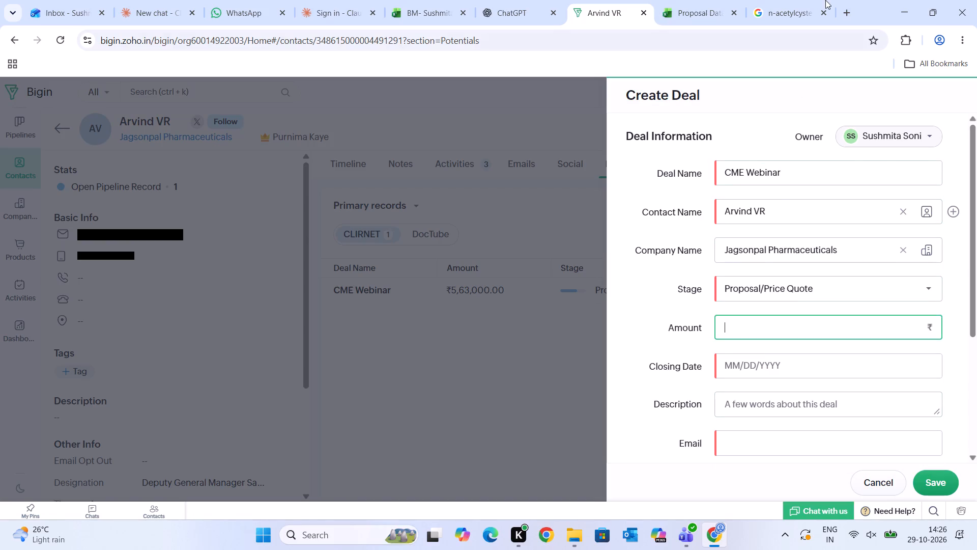
{"action": "left_click", "coordinate": [694, 0]}
{"action": "key", "text": "Down"}
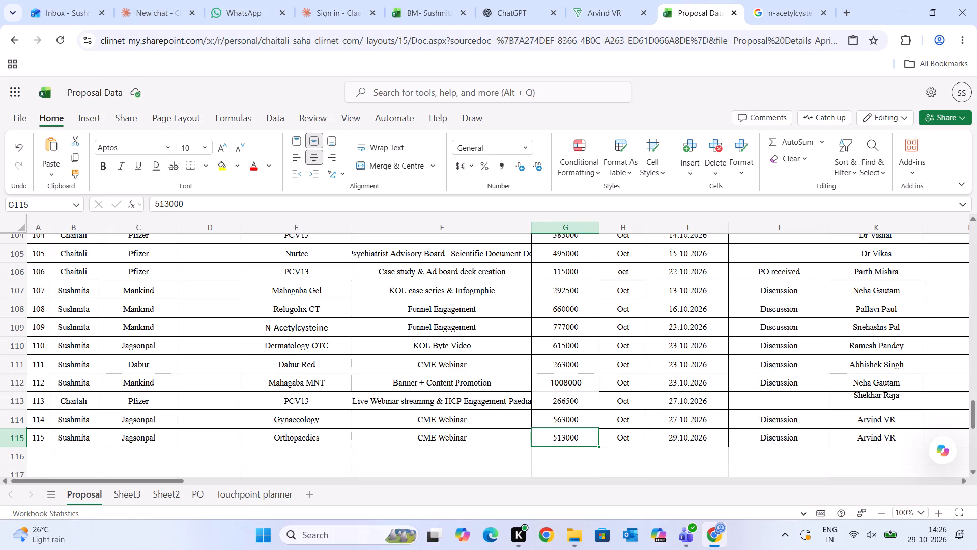
{"action": "left_click_drag", "start_coordinate": [195, 200], "coordinate": [116, 209]}
{"action": "key", "text": "ctrl+c"}
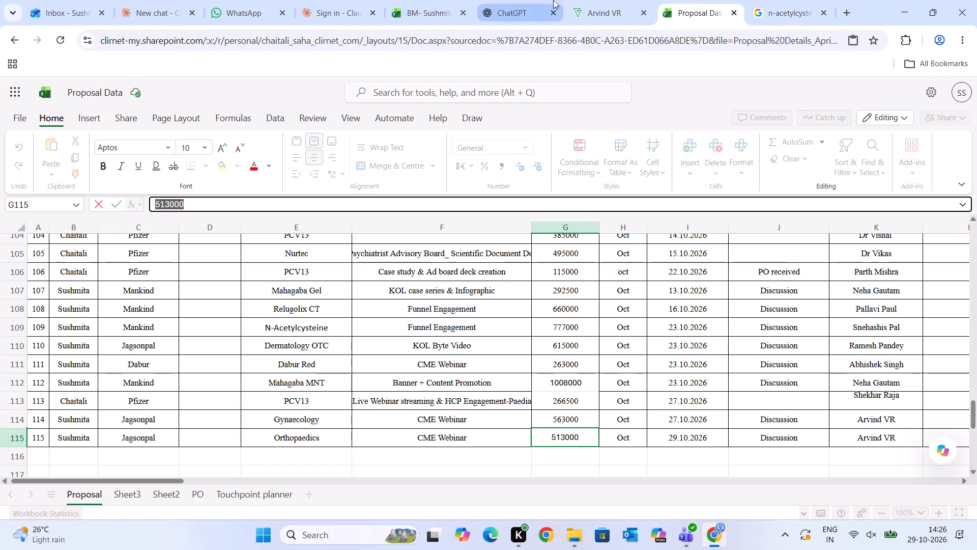
{"action": "left_click", "coordinate": [568, 0]}
{"action": "key", "text": "ctrl+v"}
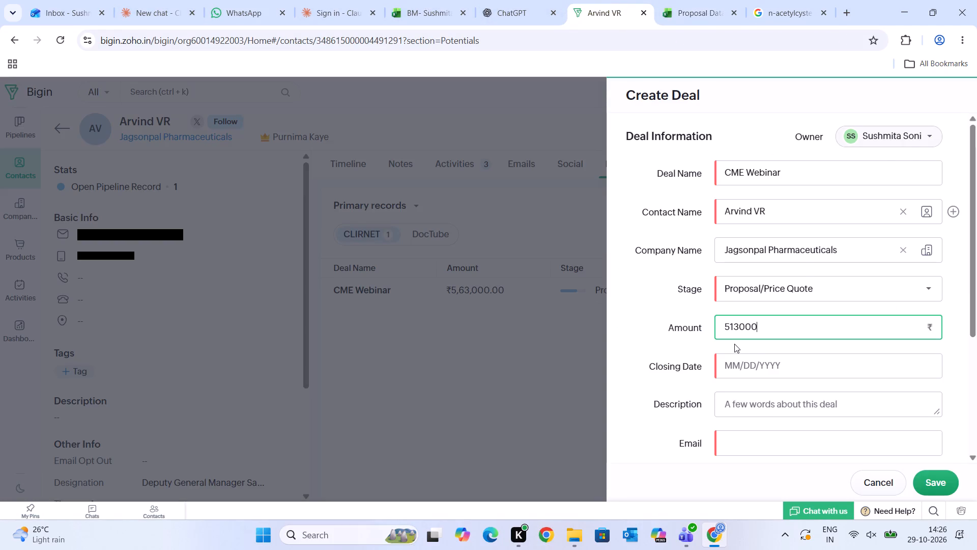
Open the new deal's closing date calendar at November 2026.
{"action": "left_click", "coordinate": [735, 365]}
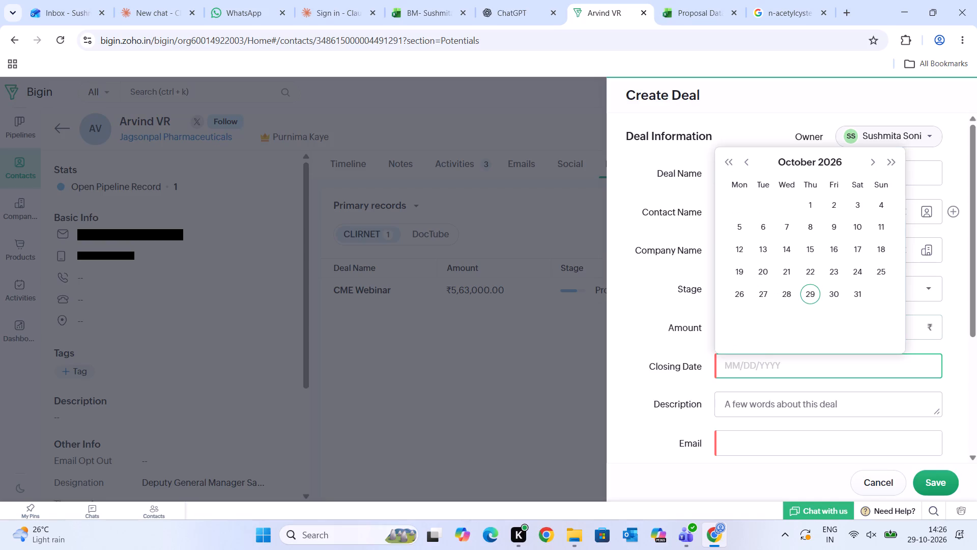
{"action": "left_click", "coordinate": [870, 165]}
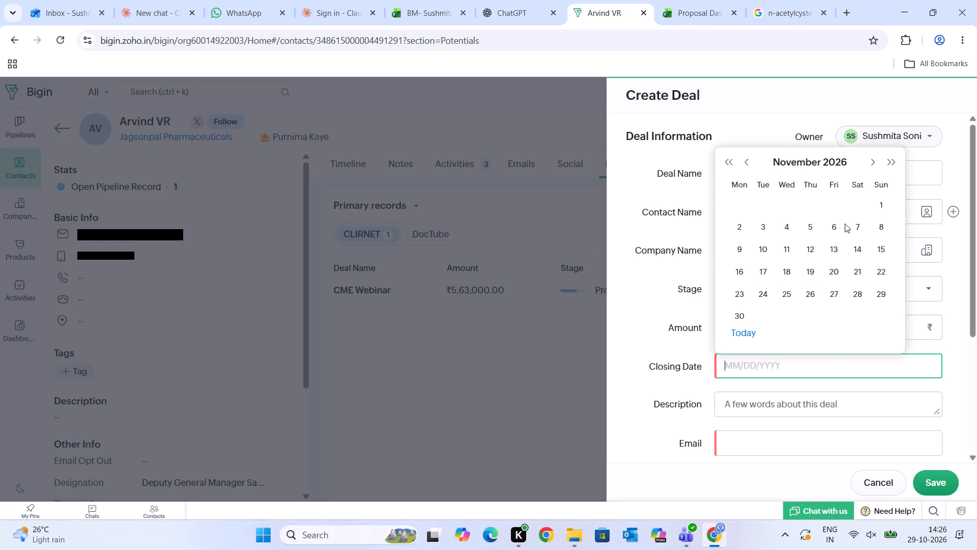
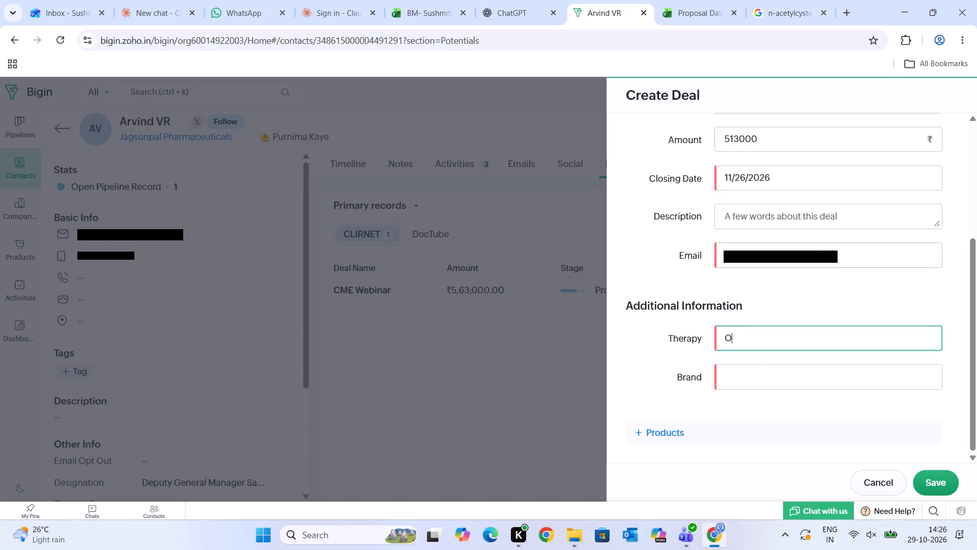
Enter Orthopaedics as both the therapy and the brand of the new Jagsonpal CME Webinar deal.
{"action": "type", "text": "rt"}
{"action": "type", "text": "th"}
{"action": "key", "text": "BackSpace"}
{"action": "key", "text": "BackSpace"}
{"action": "type", "text": "hopaedics"}
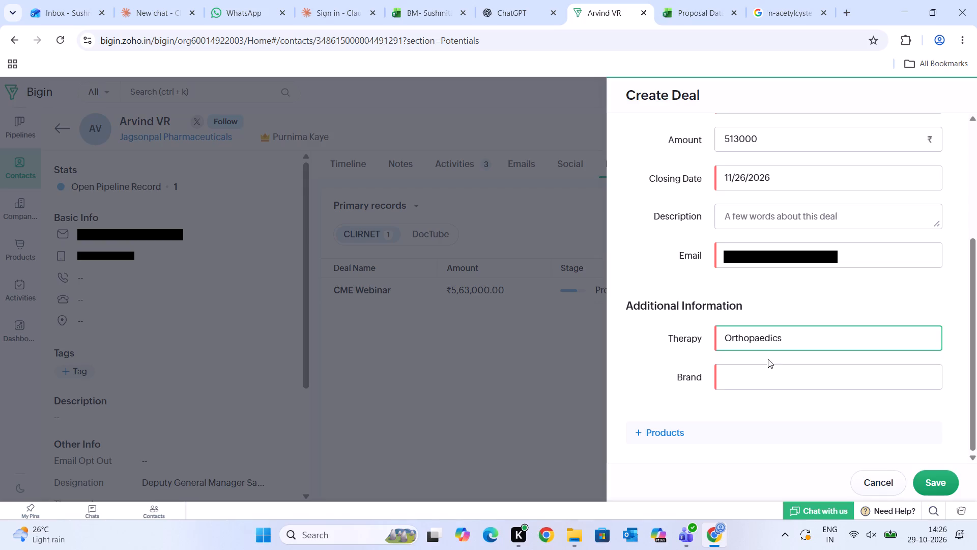
{"action": "left_click", "coordinate": [763, 376]}
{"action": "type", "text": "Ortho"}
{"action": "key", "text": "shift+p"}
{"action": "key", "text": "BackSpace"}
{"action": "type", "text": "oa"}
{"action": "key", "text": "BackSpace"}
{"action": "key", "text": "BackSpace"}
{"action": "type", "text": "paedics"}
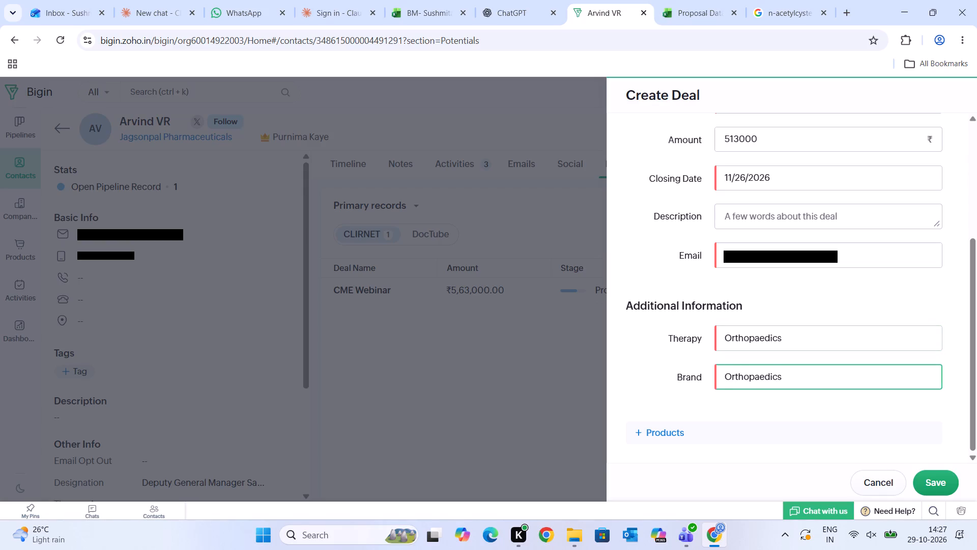
Review the completed fields of the Orthopaedics CME Webinar deal.
{"action": "scroll", "coordinate": [830, 408], "scroll_direction": "down", "scroll_amount": 3}
{"action": "scroll", "coordinate": [830, 408], "scroll_direction": "up", "scroll_amount": 5}
{"action": "scroll", "coordinate": [830, 408], "scroll_direction": "down", "scroll_amount": 7}
Save the new 513000 Orthopaedics CME Webinar deal for the Jagsonpal Pharmaceuticals contact.
{"action": "left_click", "coordinate": [926, 489]}
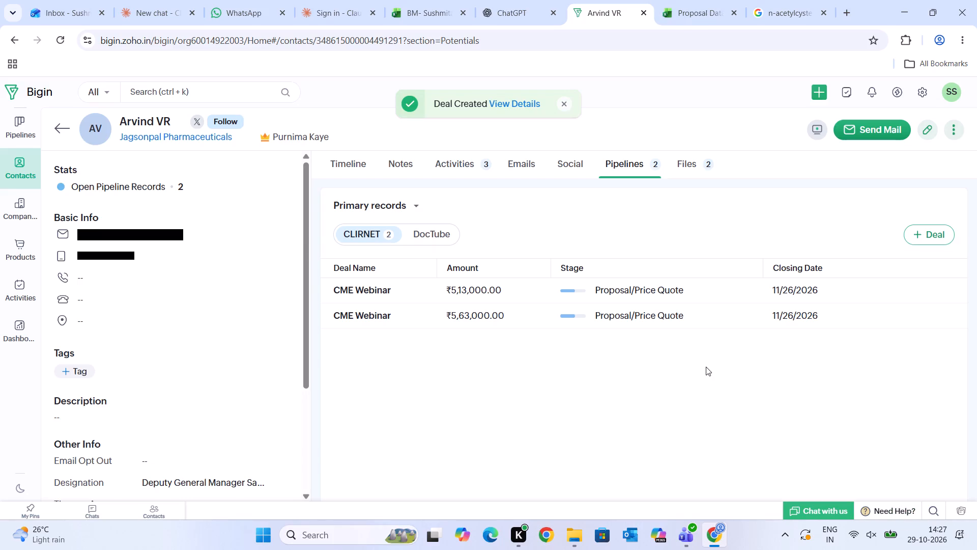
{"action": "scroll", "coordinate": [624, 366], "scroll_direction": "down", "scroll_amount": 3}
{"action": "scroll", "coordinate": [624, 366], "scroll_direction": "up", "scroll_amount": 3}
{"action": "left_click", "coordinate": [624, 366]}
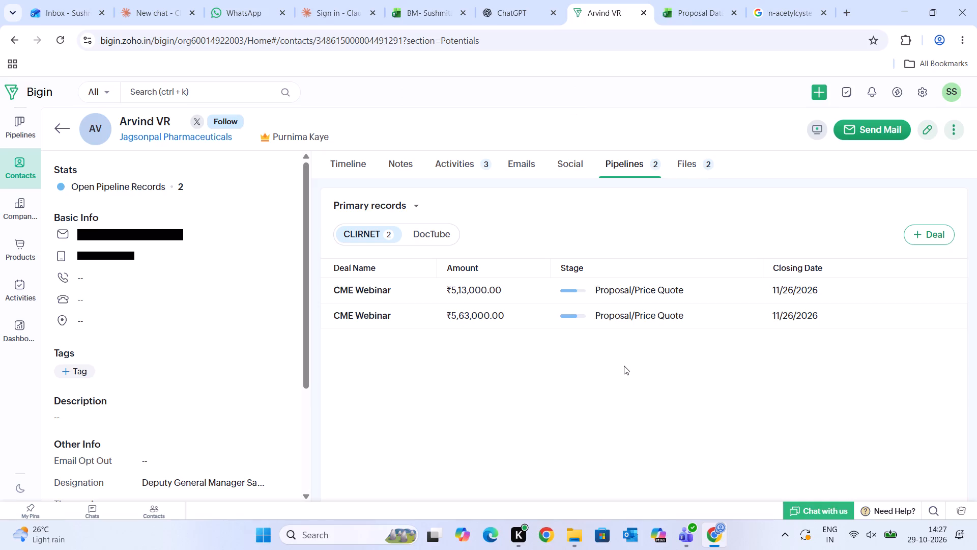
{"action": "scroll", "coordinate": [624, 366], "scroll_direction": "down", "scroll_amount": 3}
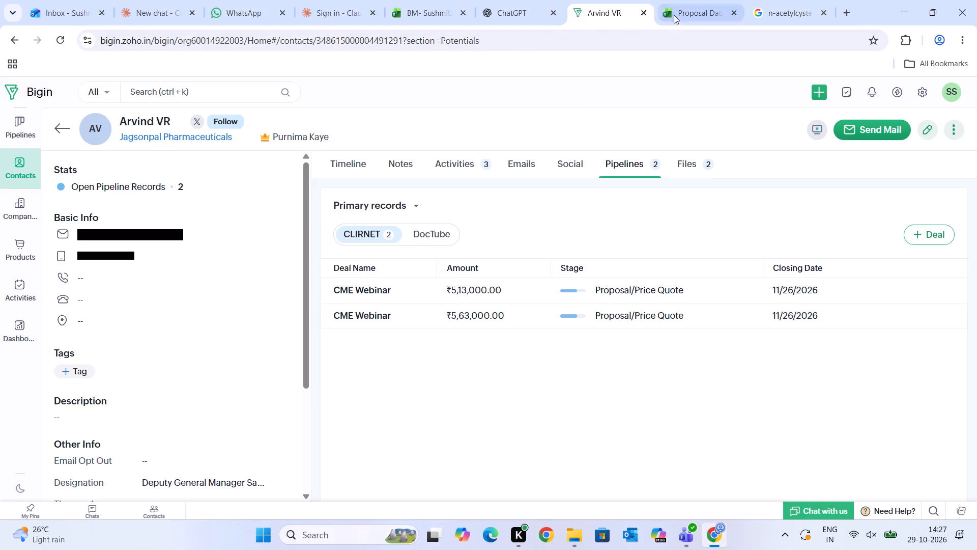